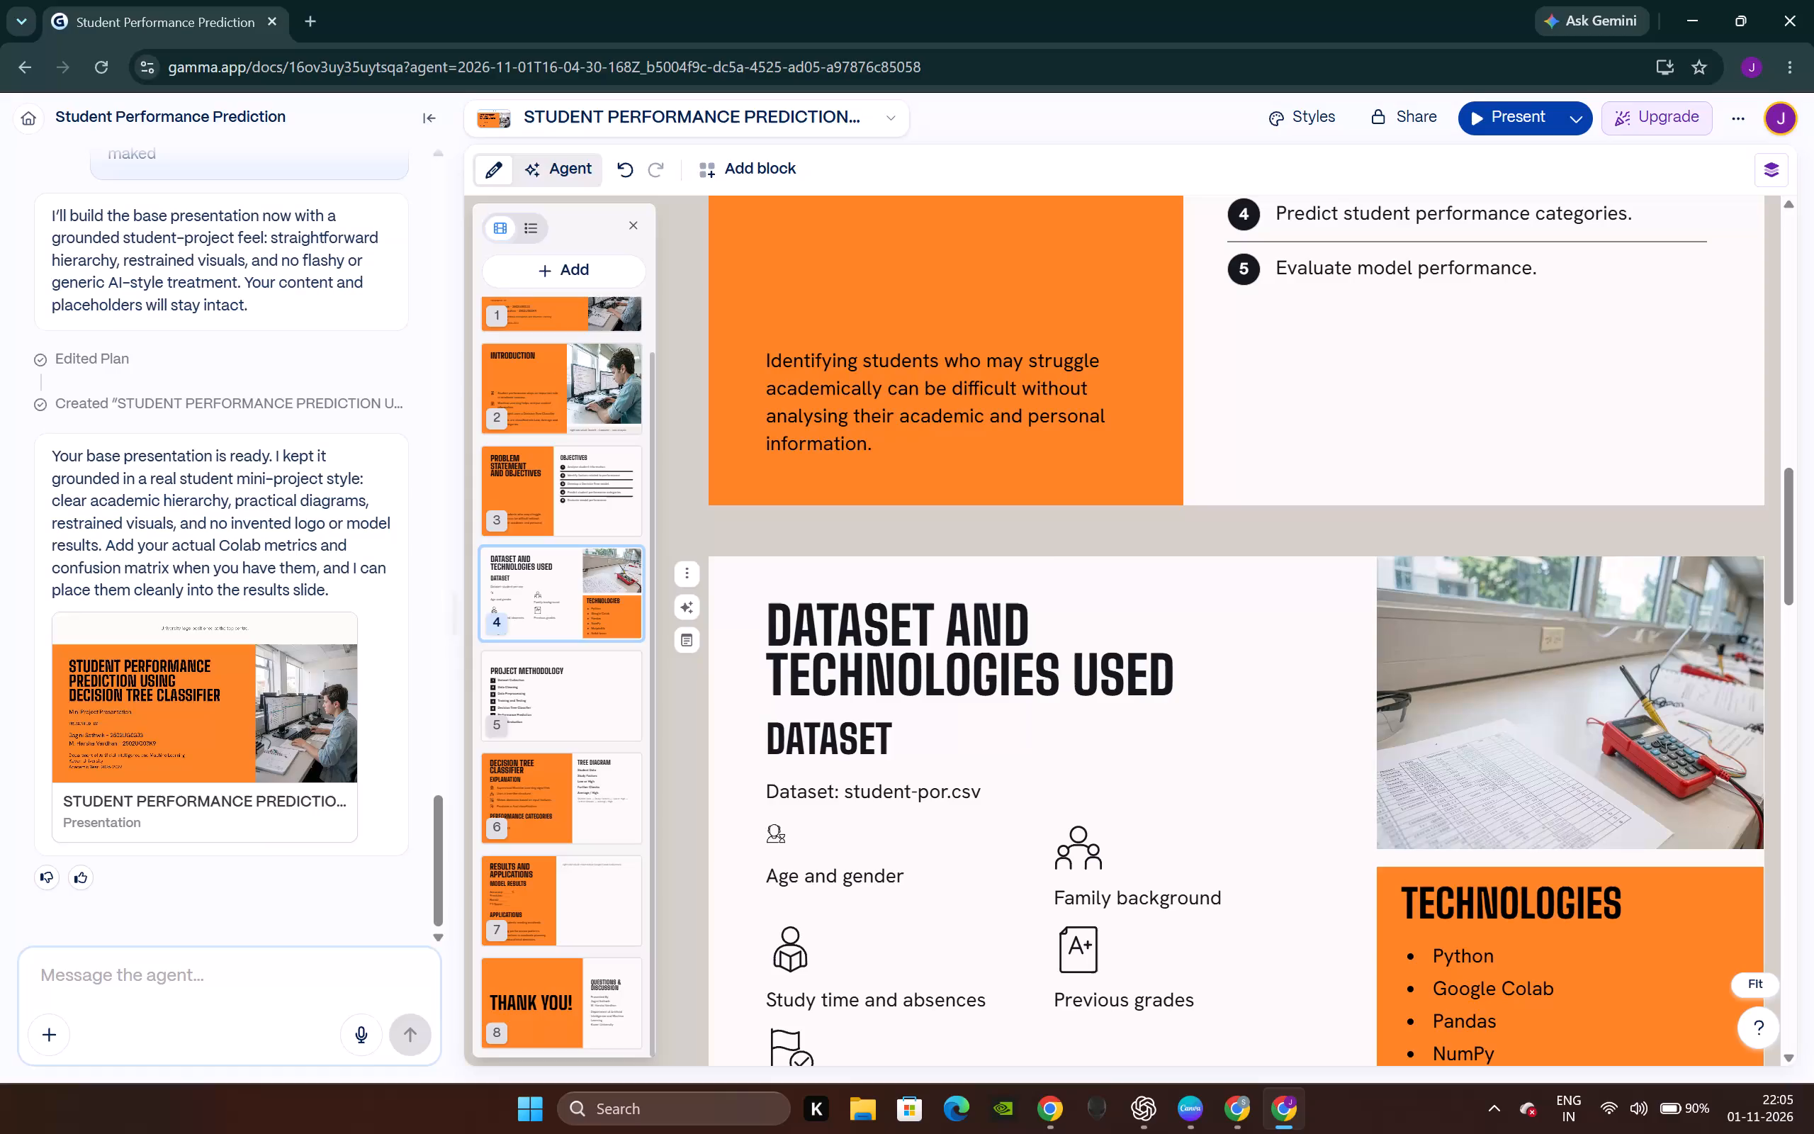
Switch to Canva and look through pages 6 to 10 of the Cultural club presentation, finishing on the closing THANK YOU page.
{"action": "left_click", "coordinate": [1194, 1106]}
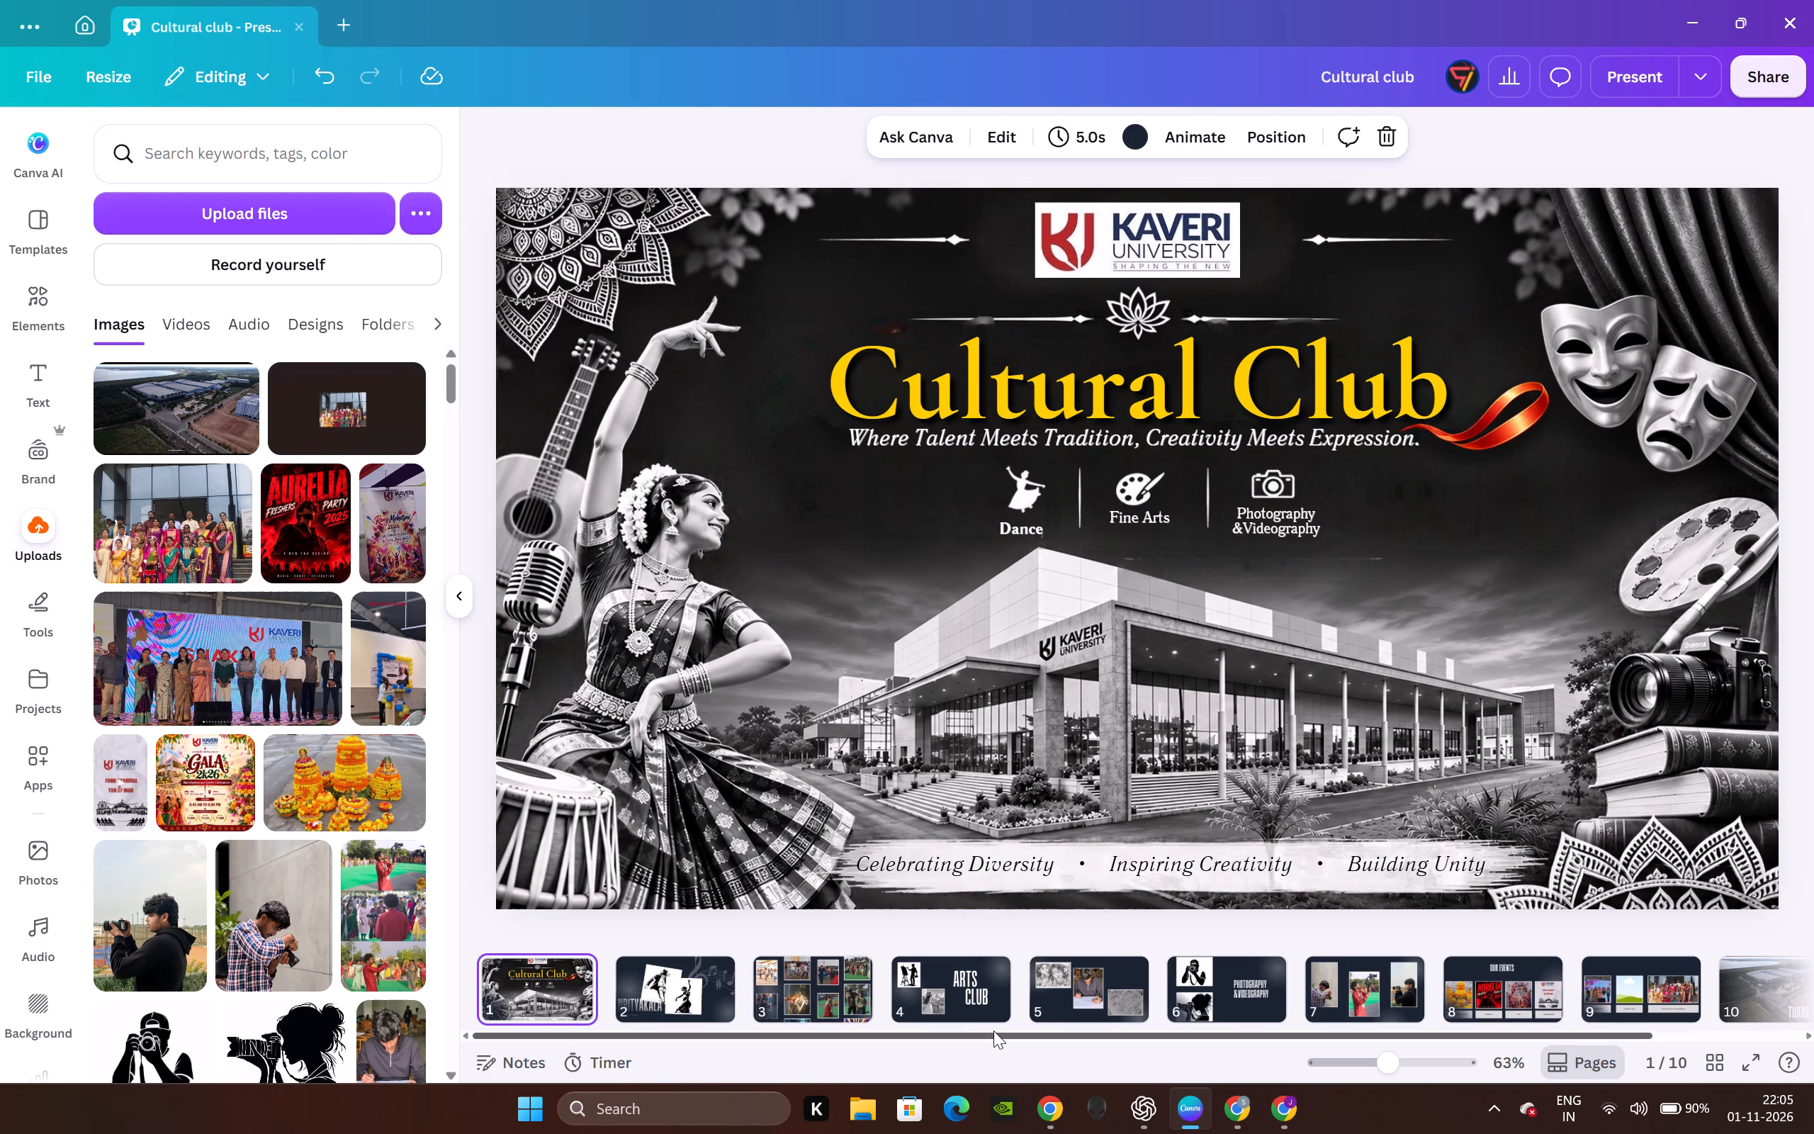
{"action": "left_click_drag", "start_coordinate": [996, 1033], "coordinate": [1544, 877]}
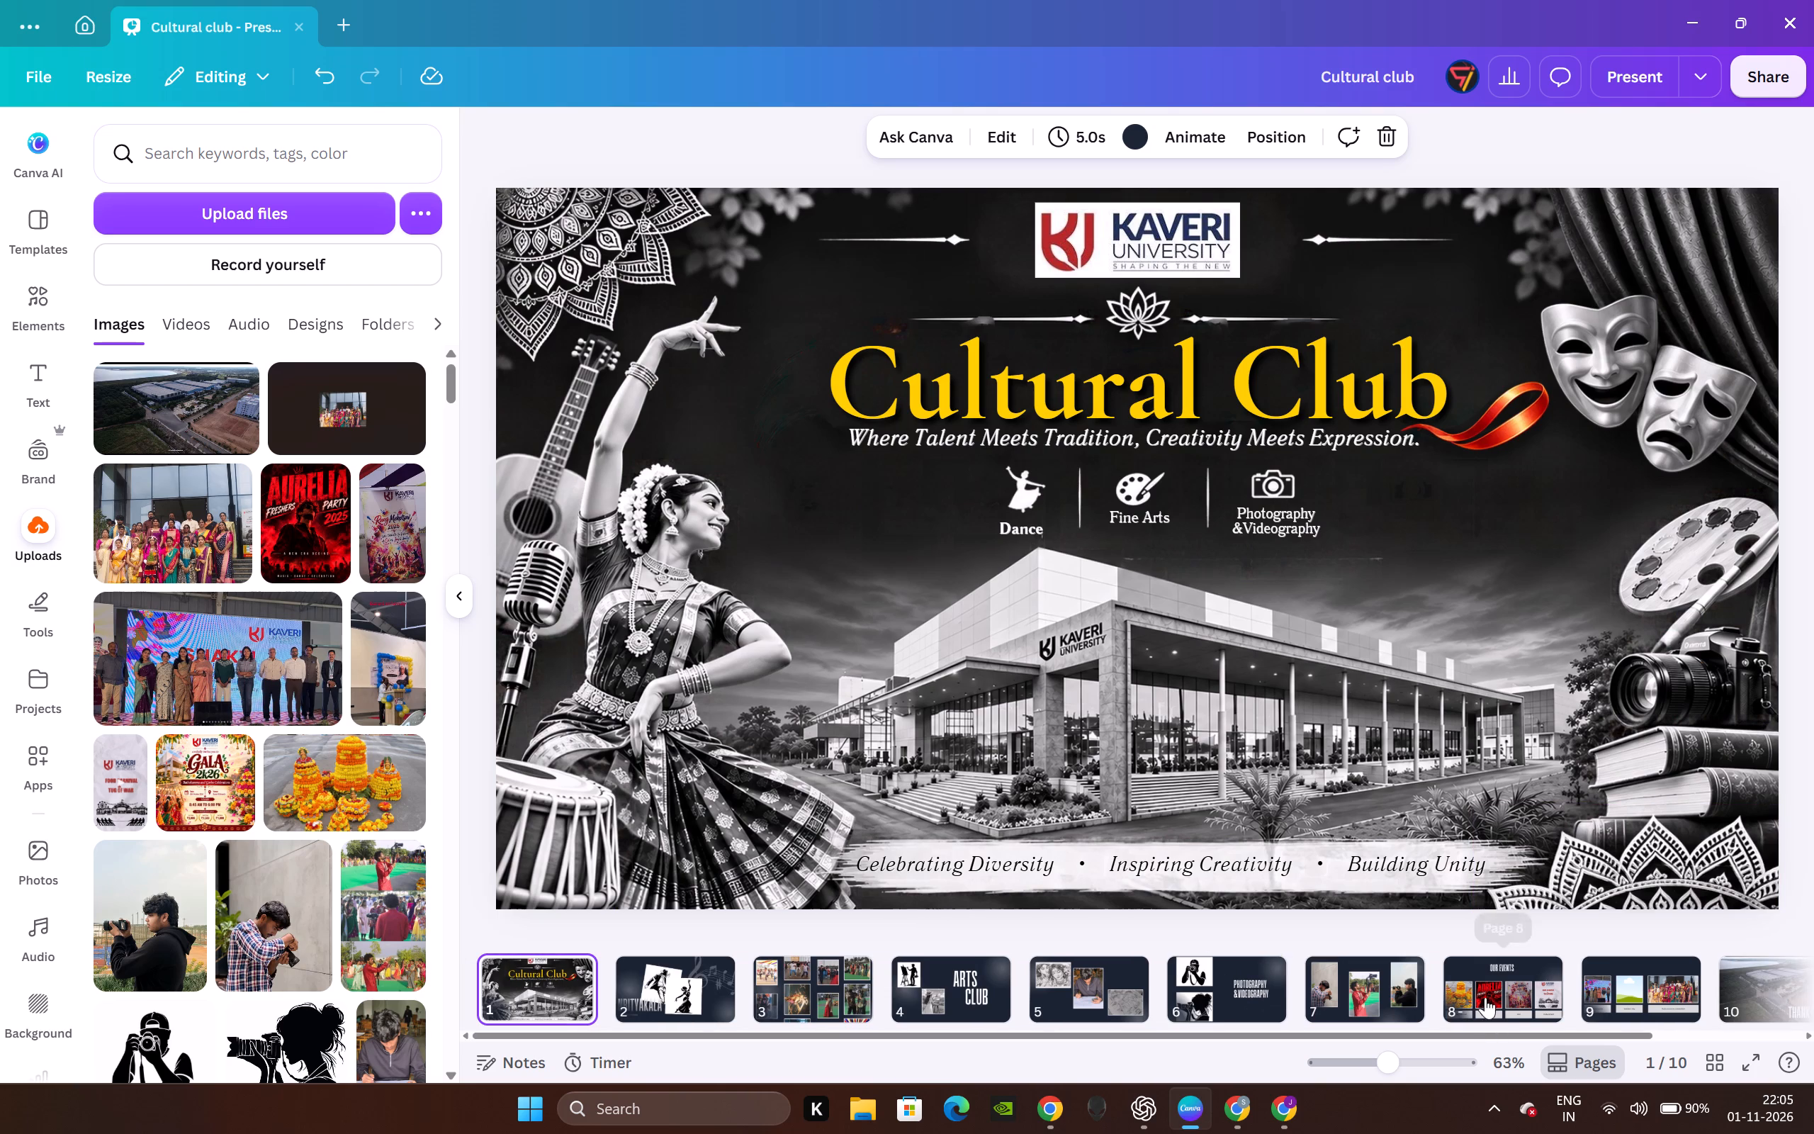
{"action": "left_click", "coordinate": [1485, 996]}
{"action": "left_click", "coordinate": [1621, 955]}
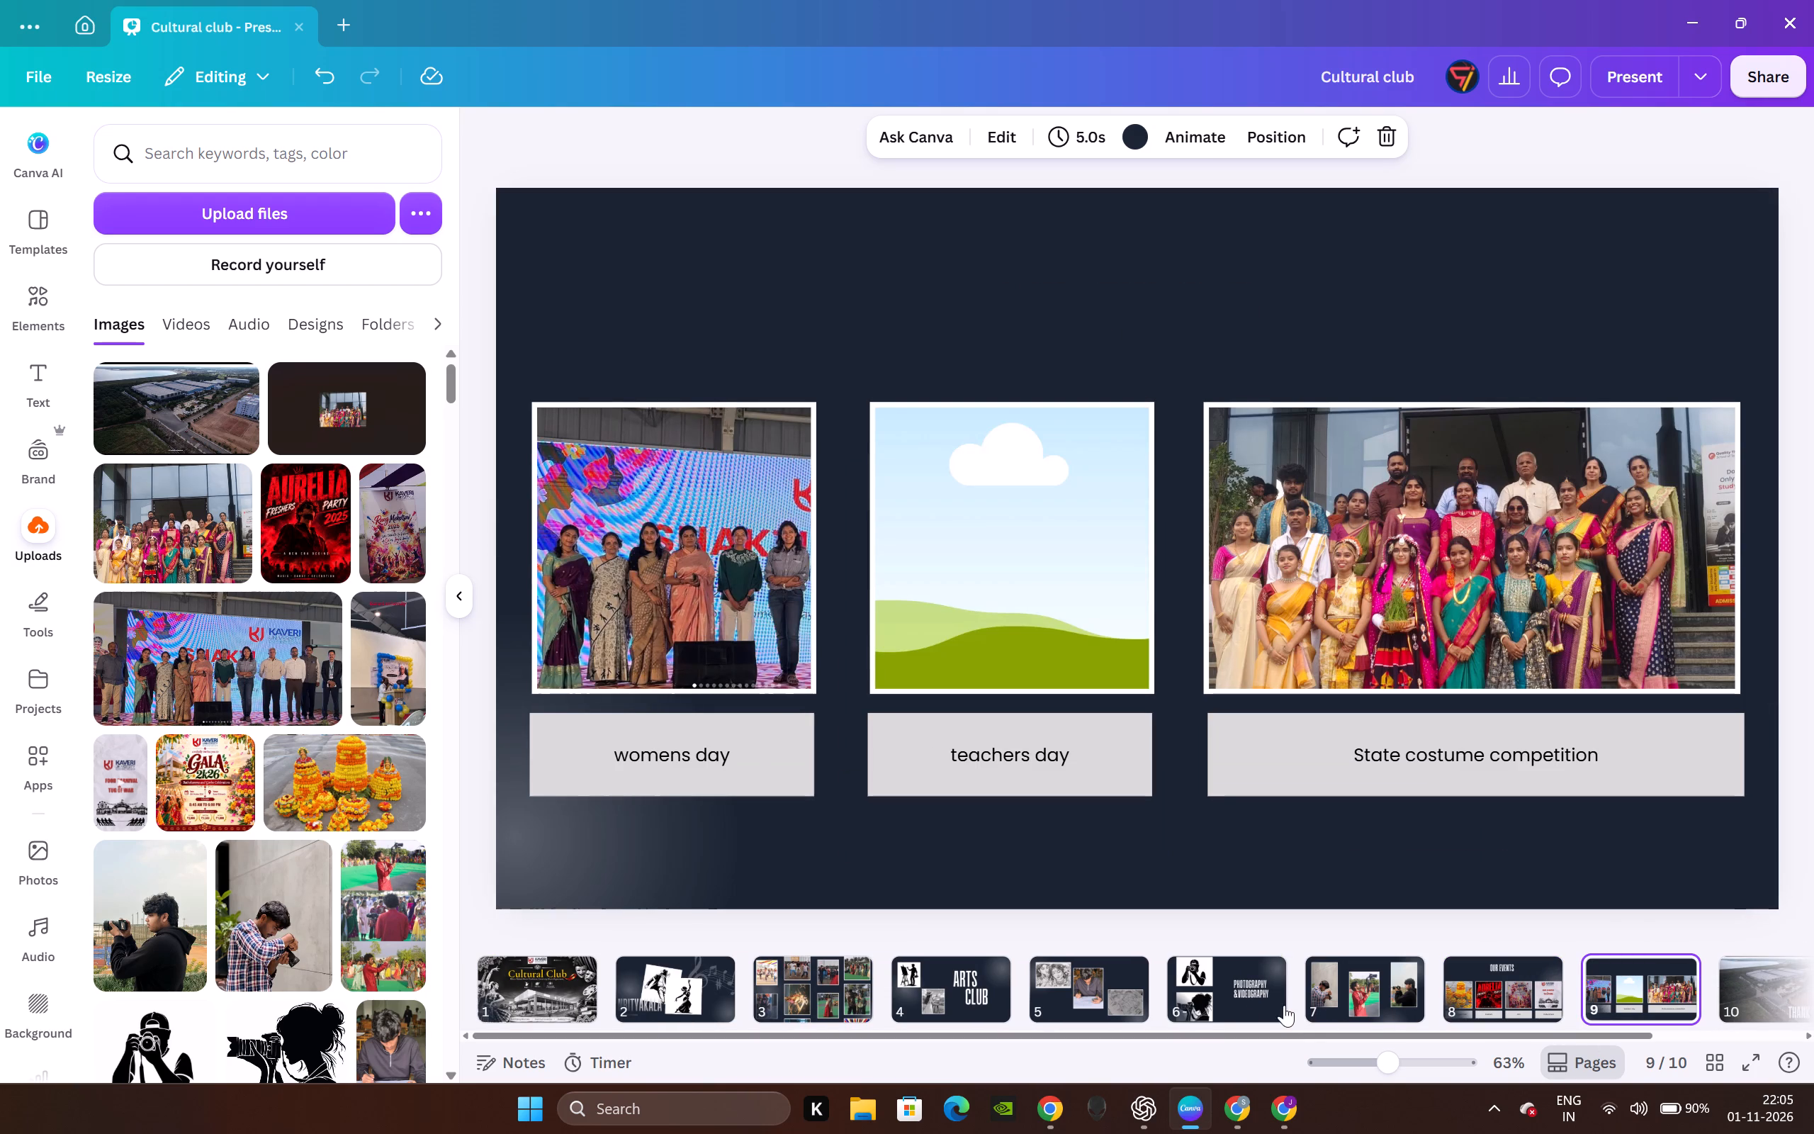
{"action": "left_click", "coordinate": [1234, 1007]}
{"action": "left_click", "coordinate": [1370, 967]}
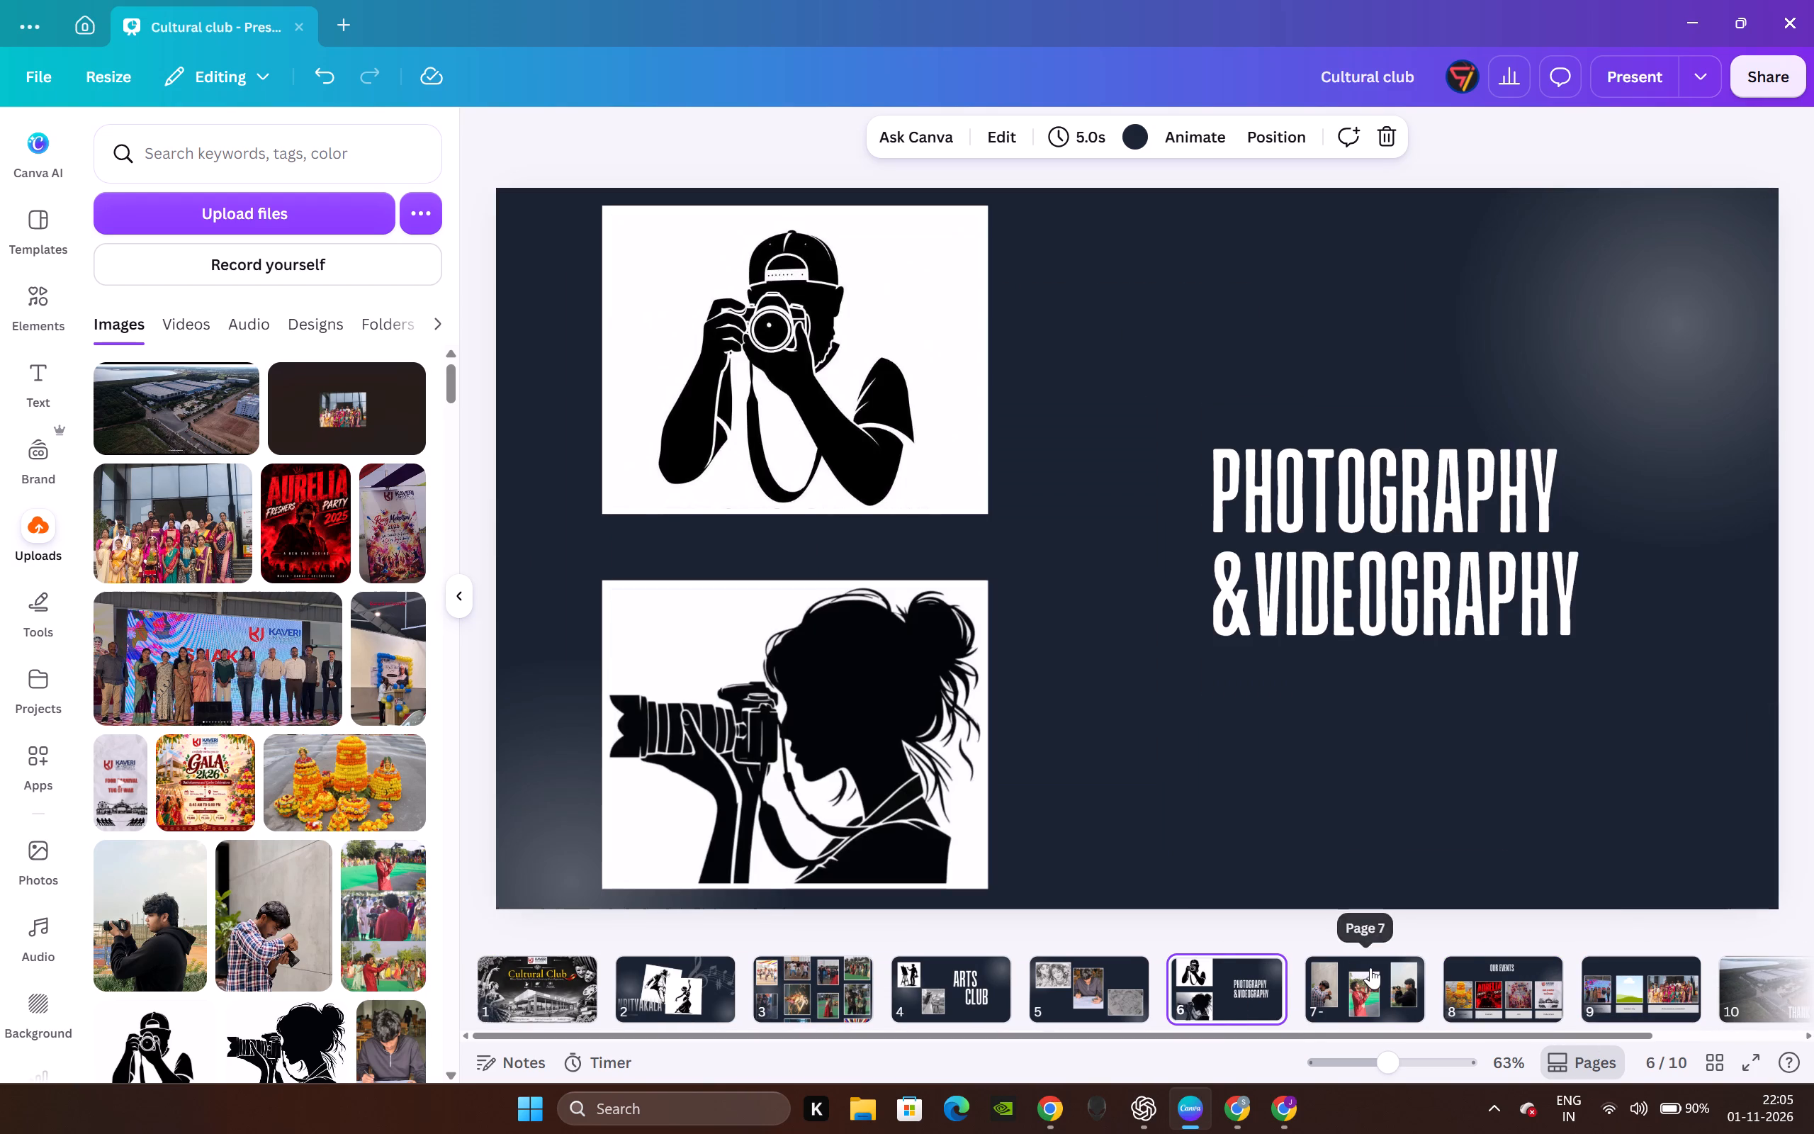
{"action": "left_click", "coordinate": [1469, 960]}
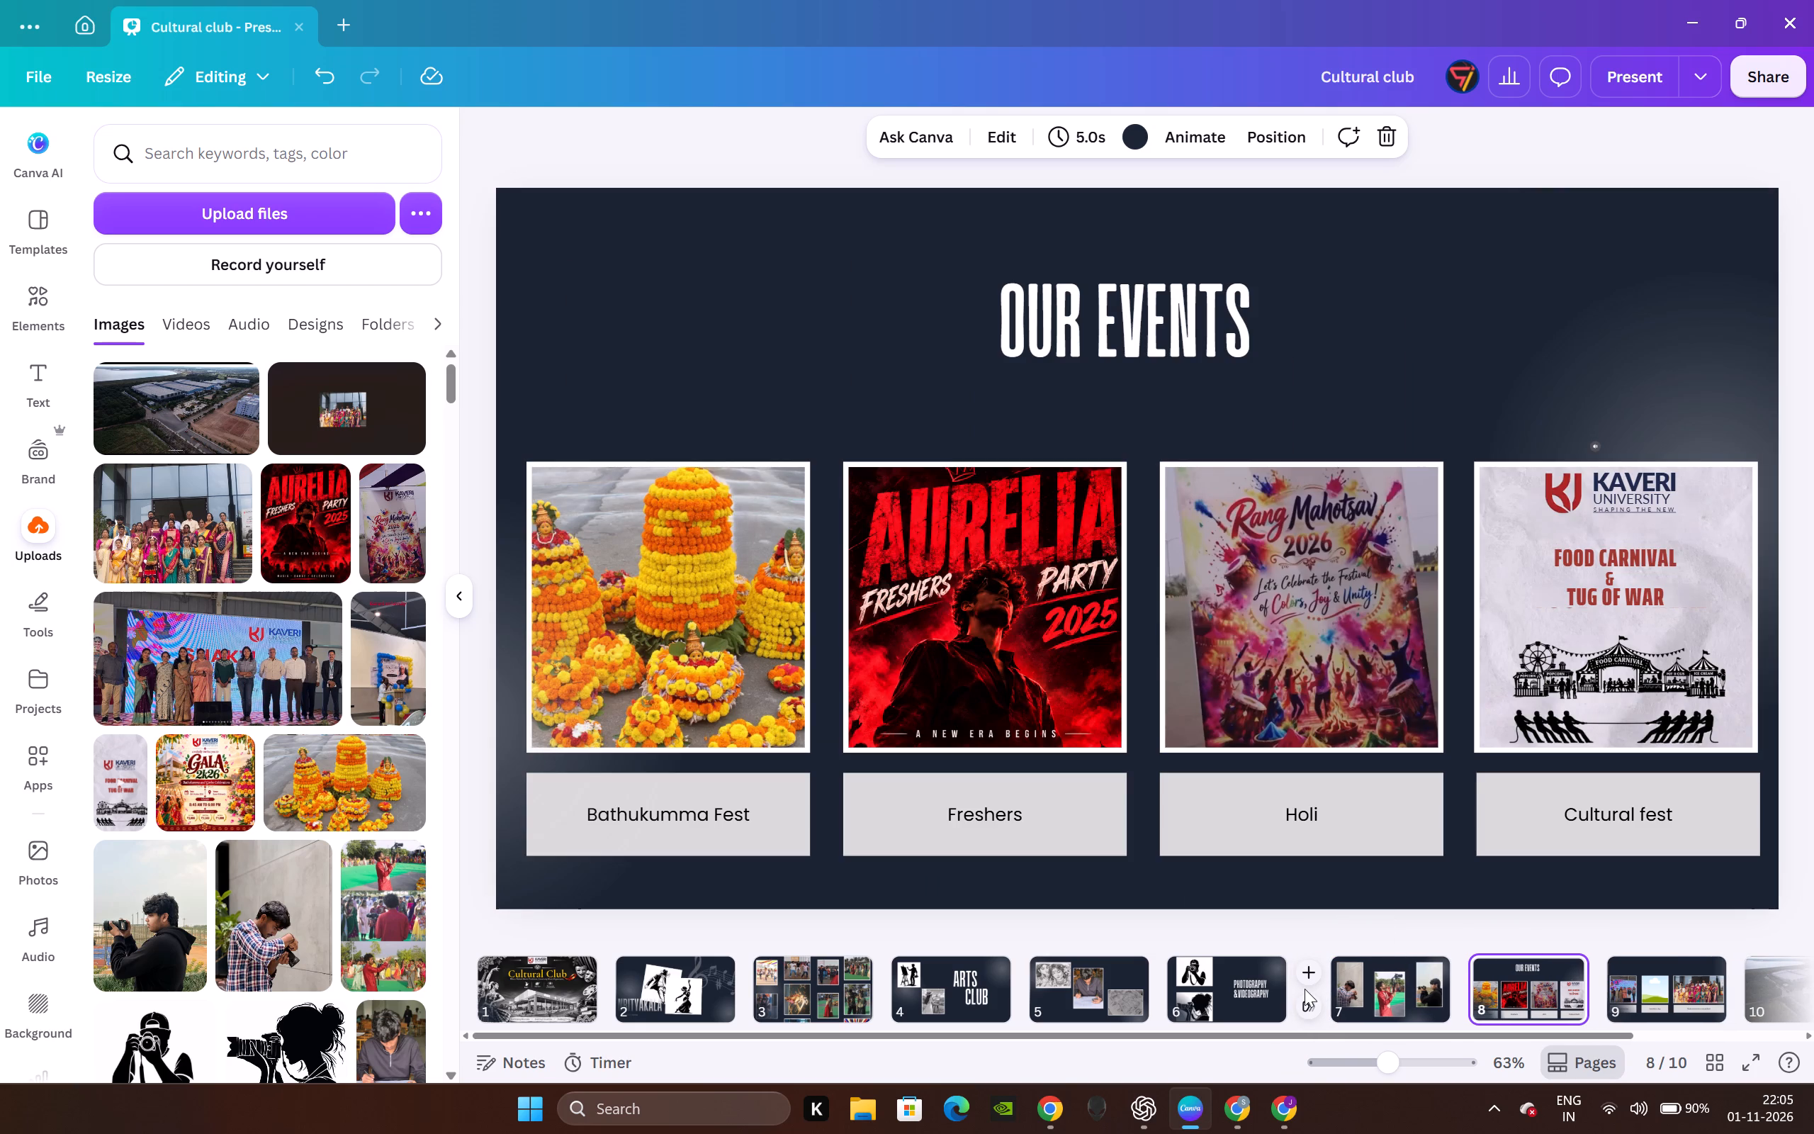
{"action": "left_click", "coordinate": [1347, 992]}
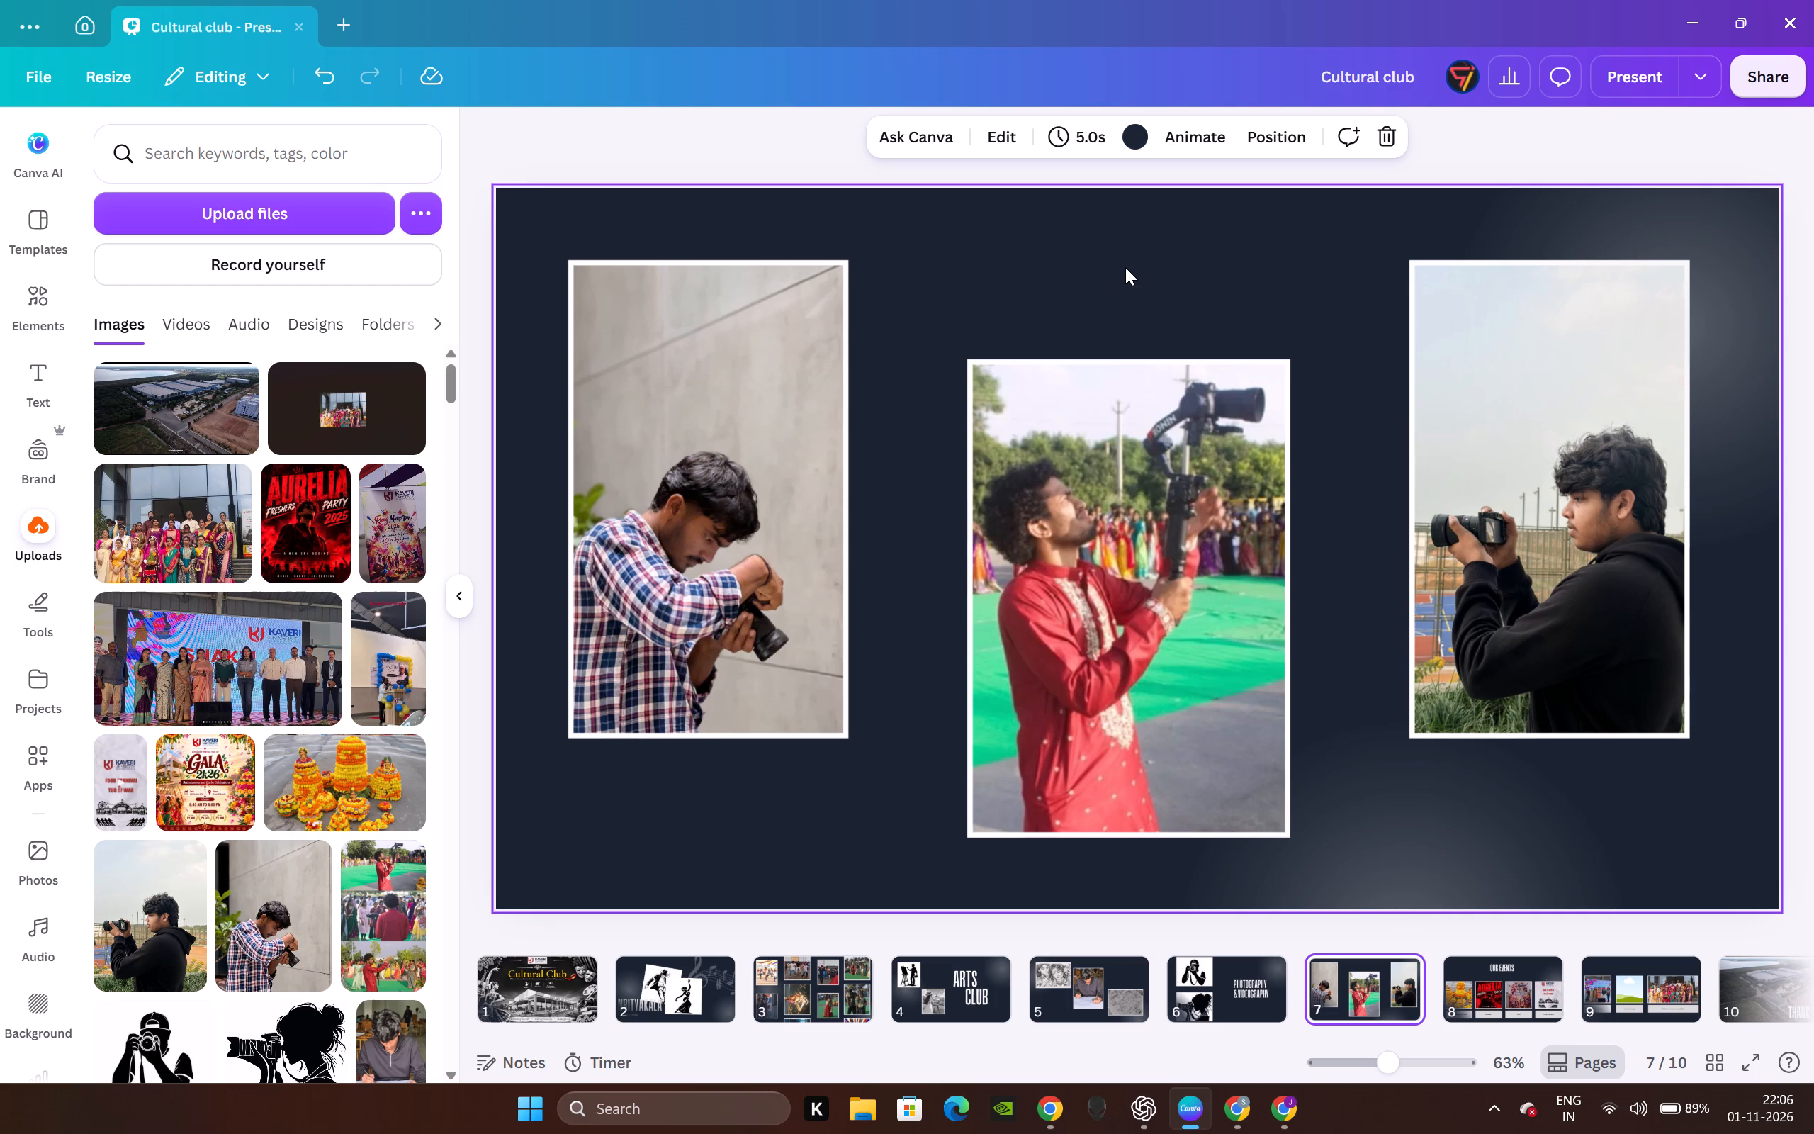
{"action": "left_click_drag", "start_coordinate": [1470, 1031], "coordinate": [1813, 885]}
{"action": "left_click", "coordinate": [1747, 993]}
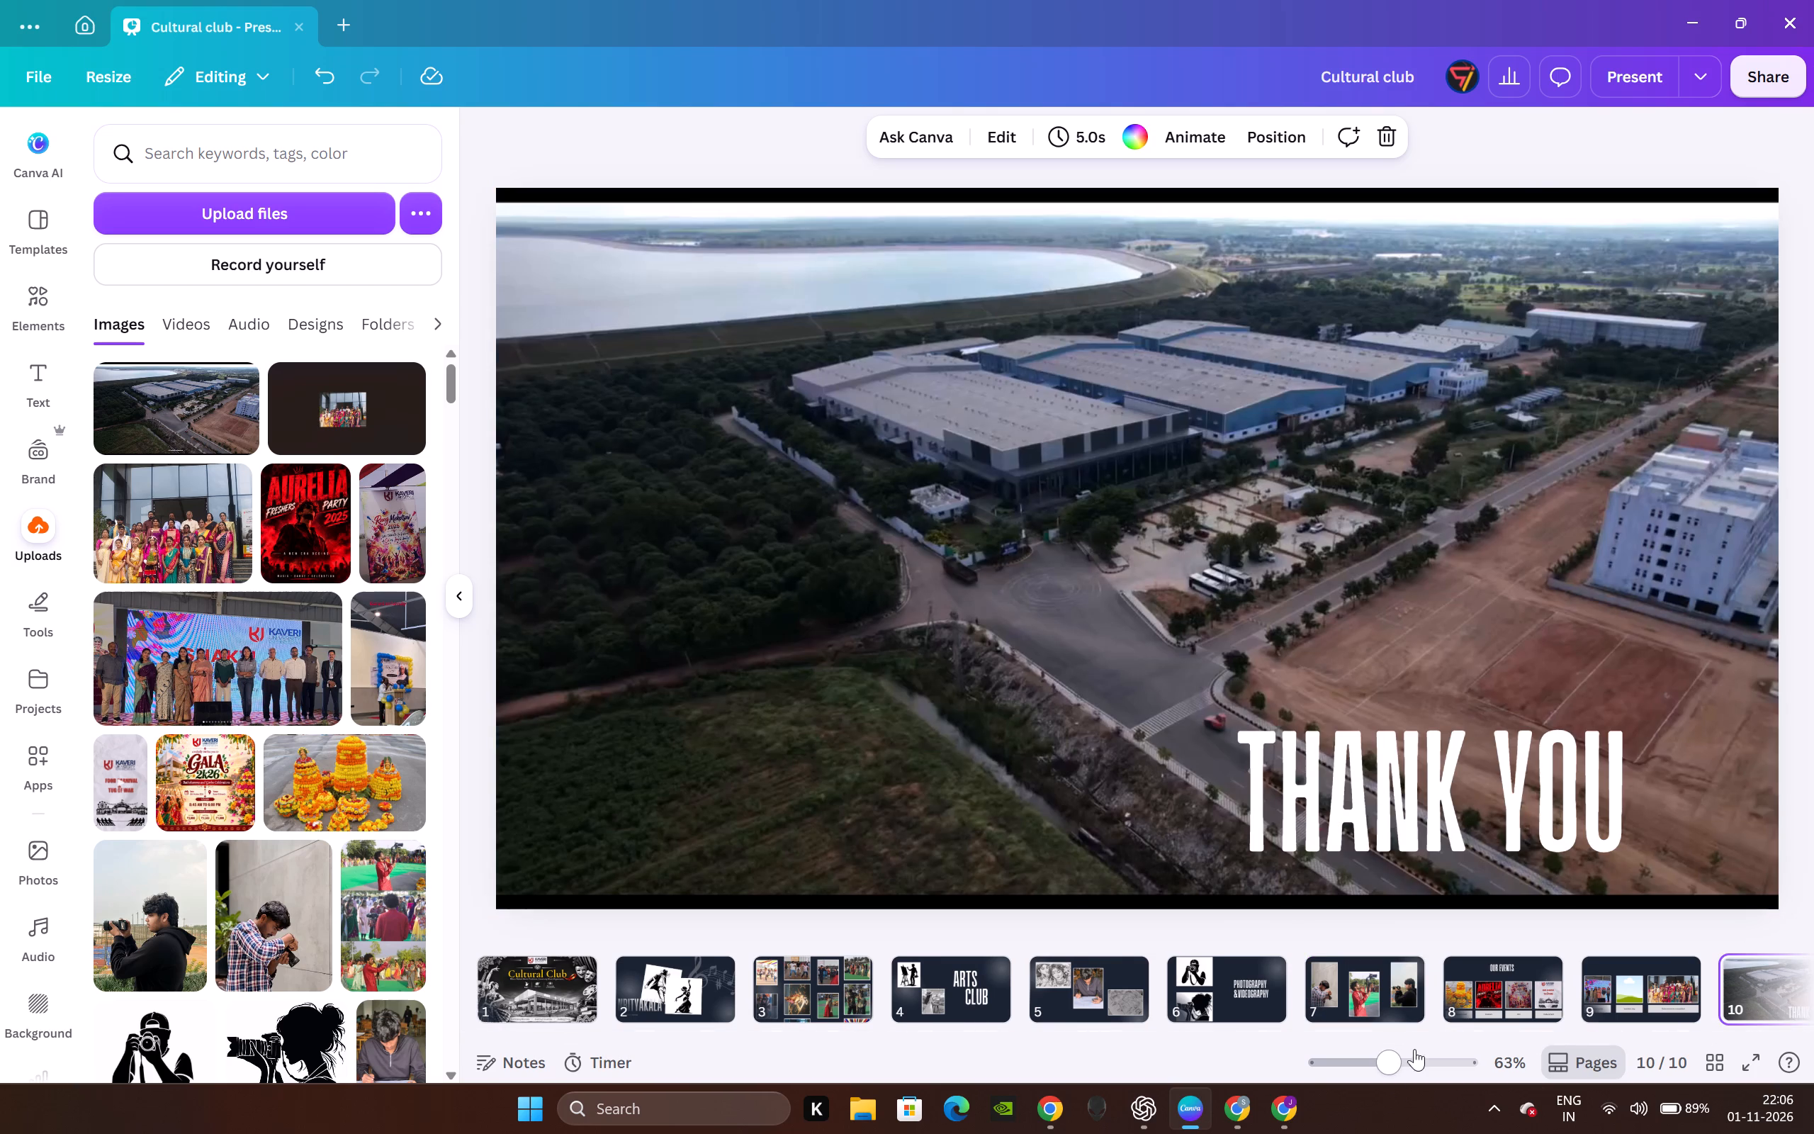
{"action": "left_click_drag", "start_coordinate": [1407, 1039], "coordinate": [1649, 1006]}
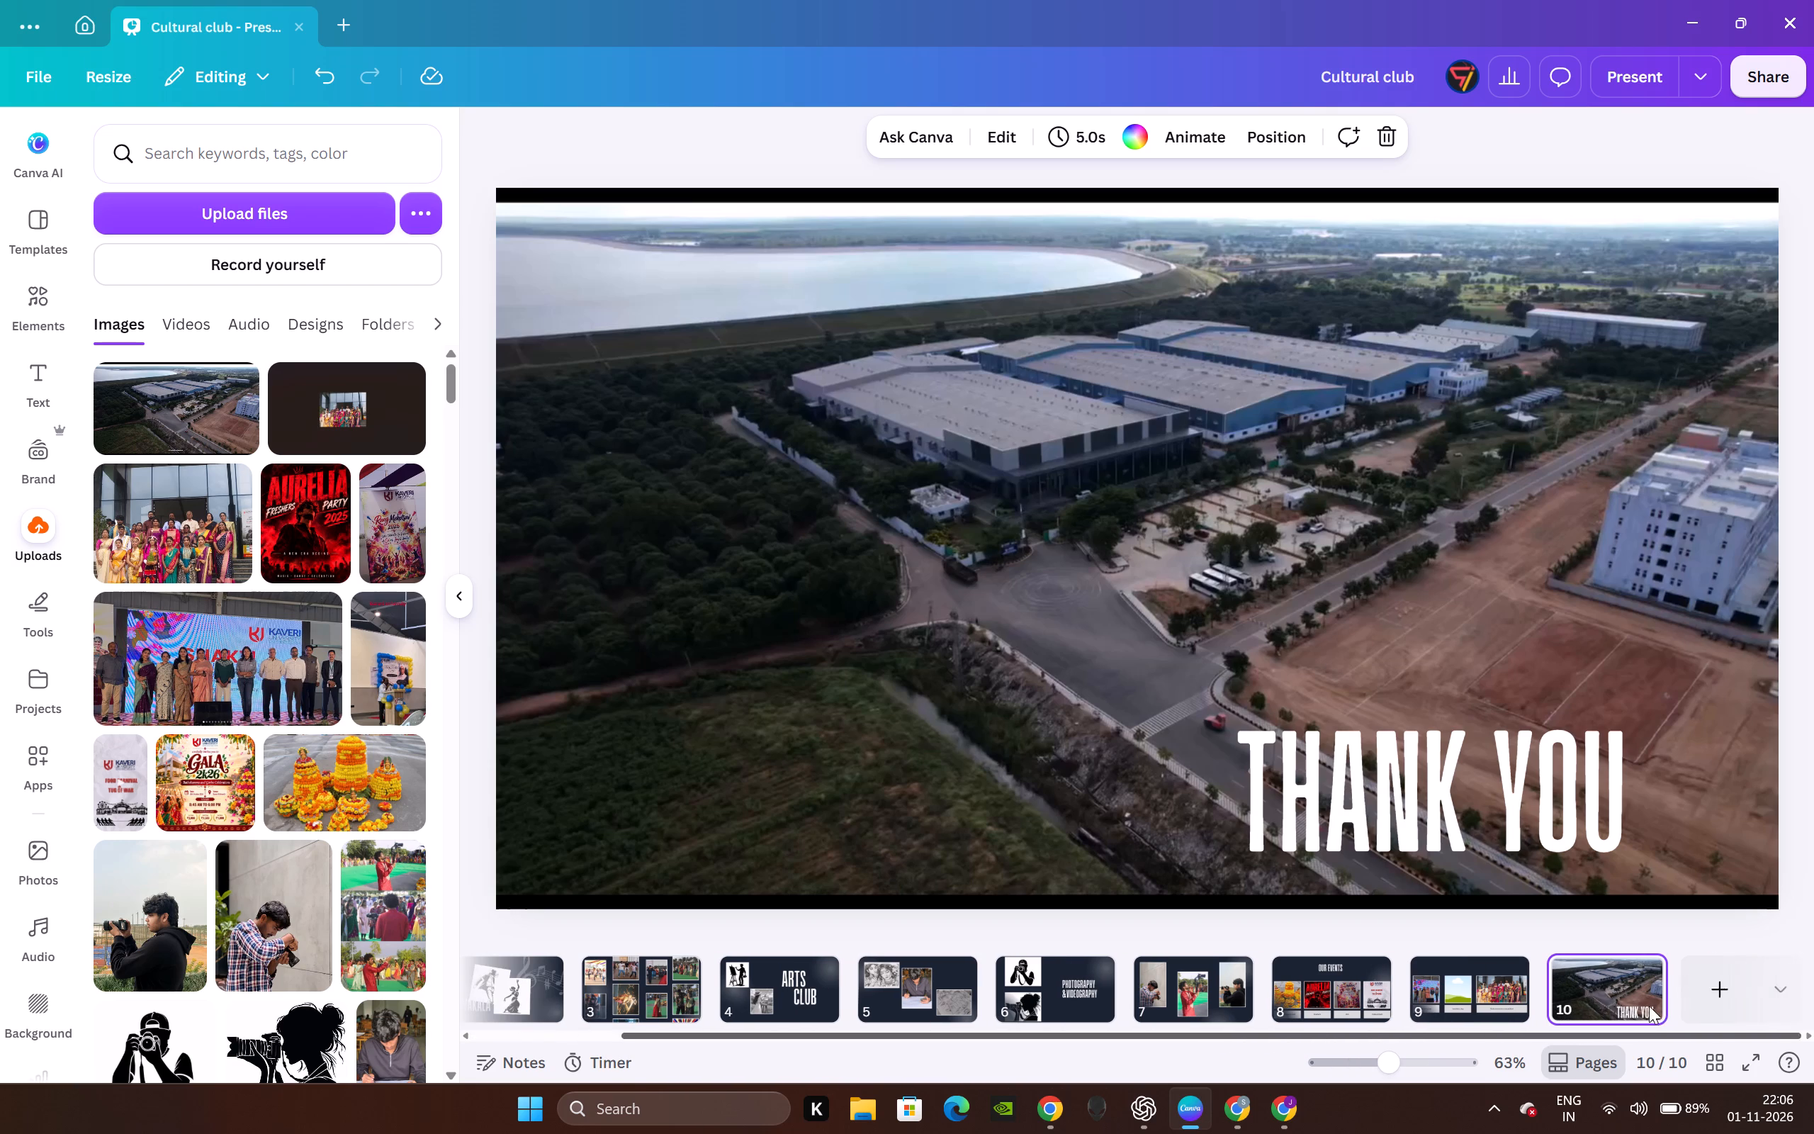
{"action": "left_click_drag", "start_coordinate": [1649, 1006], "coordinate": [1708, 993]}
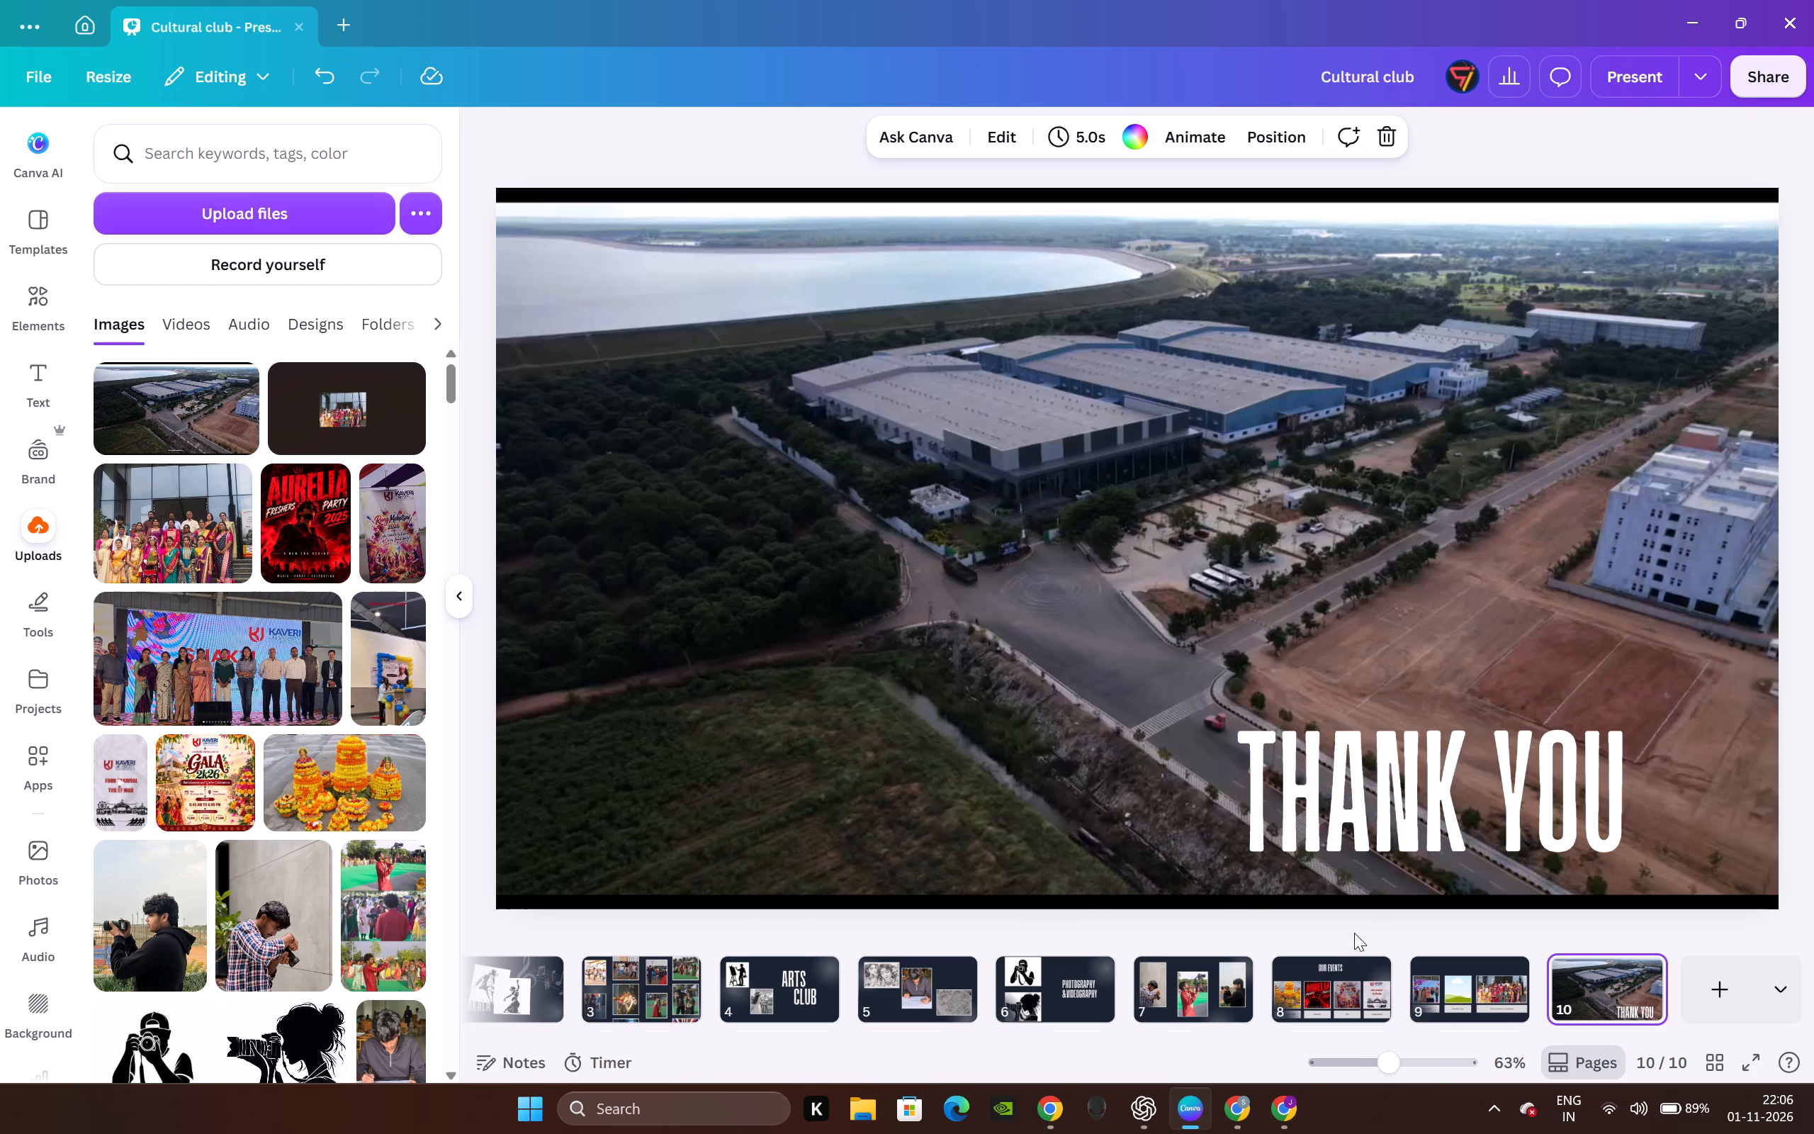
Add a body text box to page 10, the THANK YOU slide with the aerial campus photo.
{"action": "left_click", "coordinate": [1339, 823]}
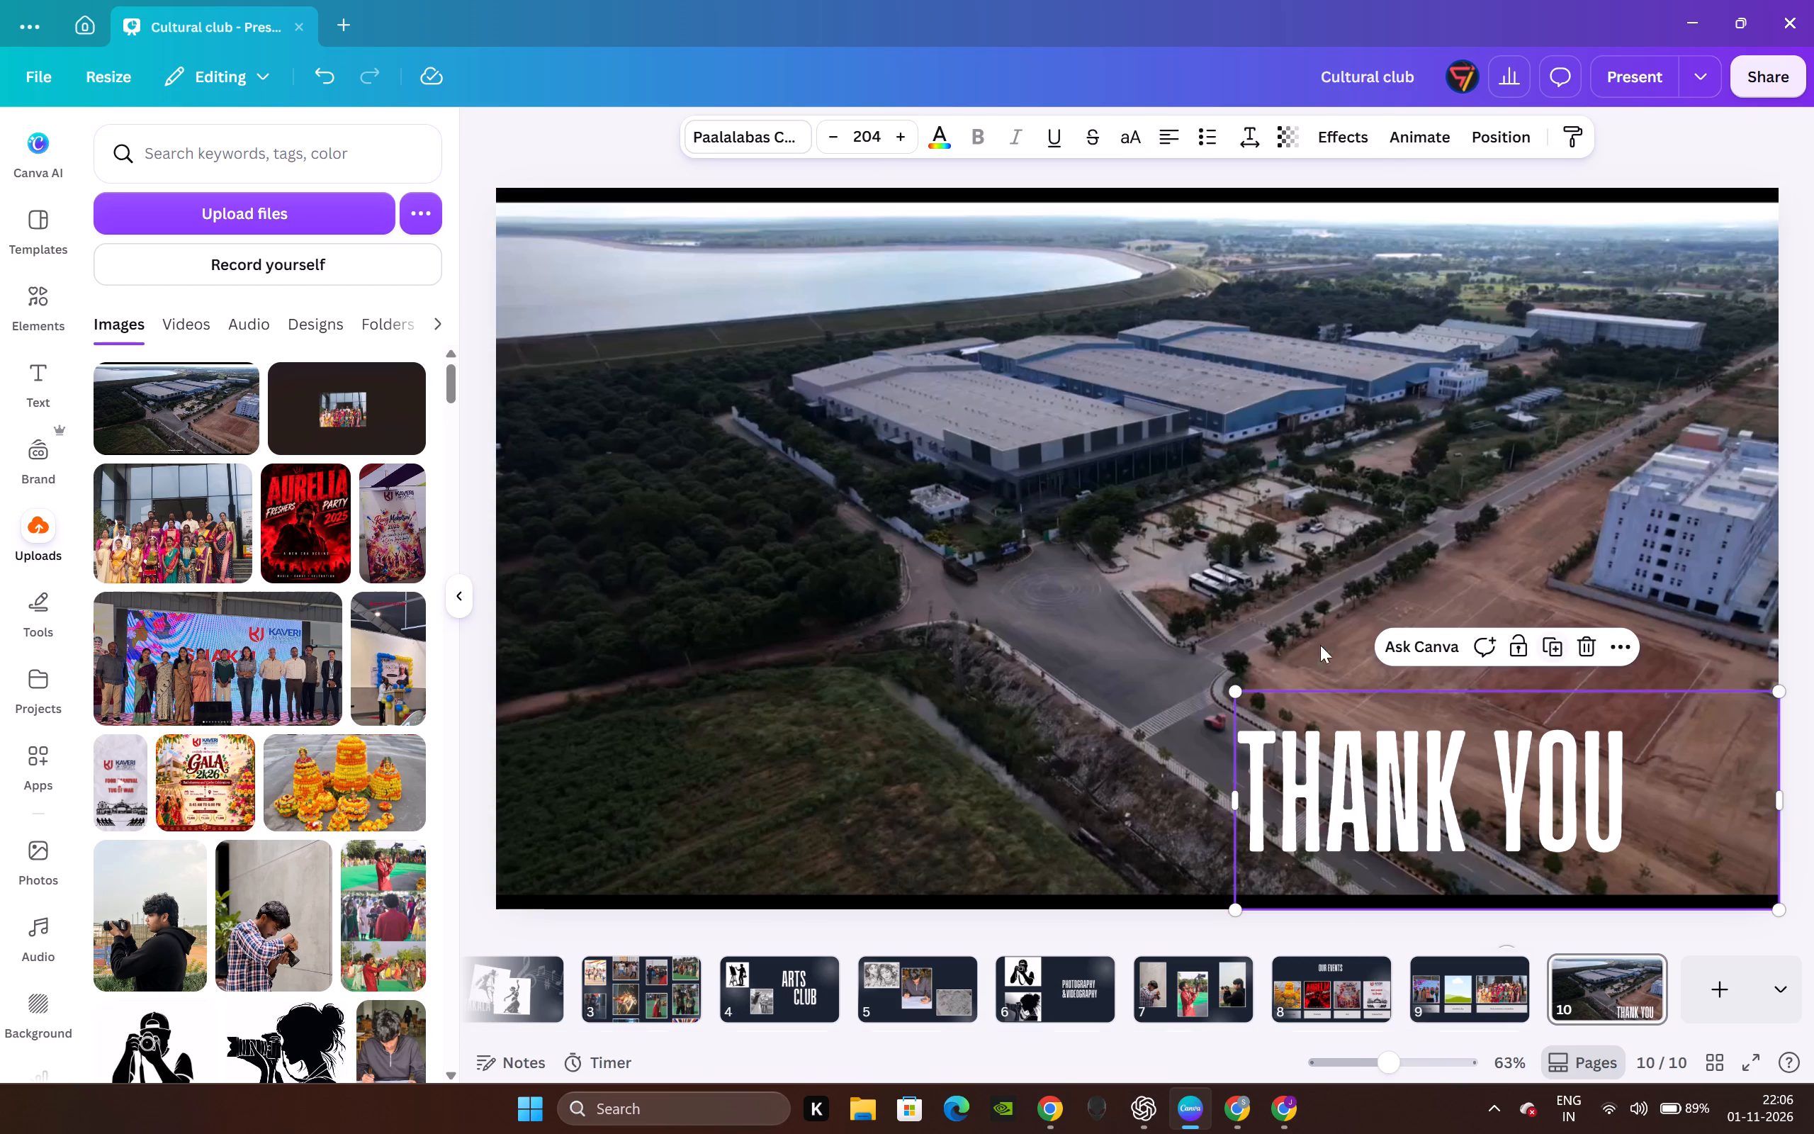
{"action": "left_click", "coordinate": [541, 149]}
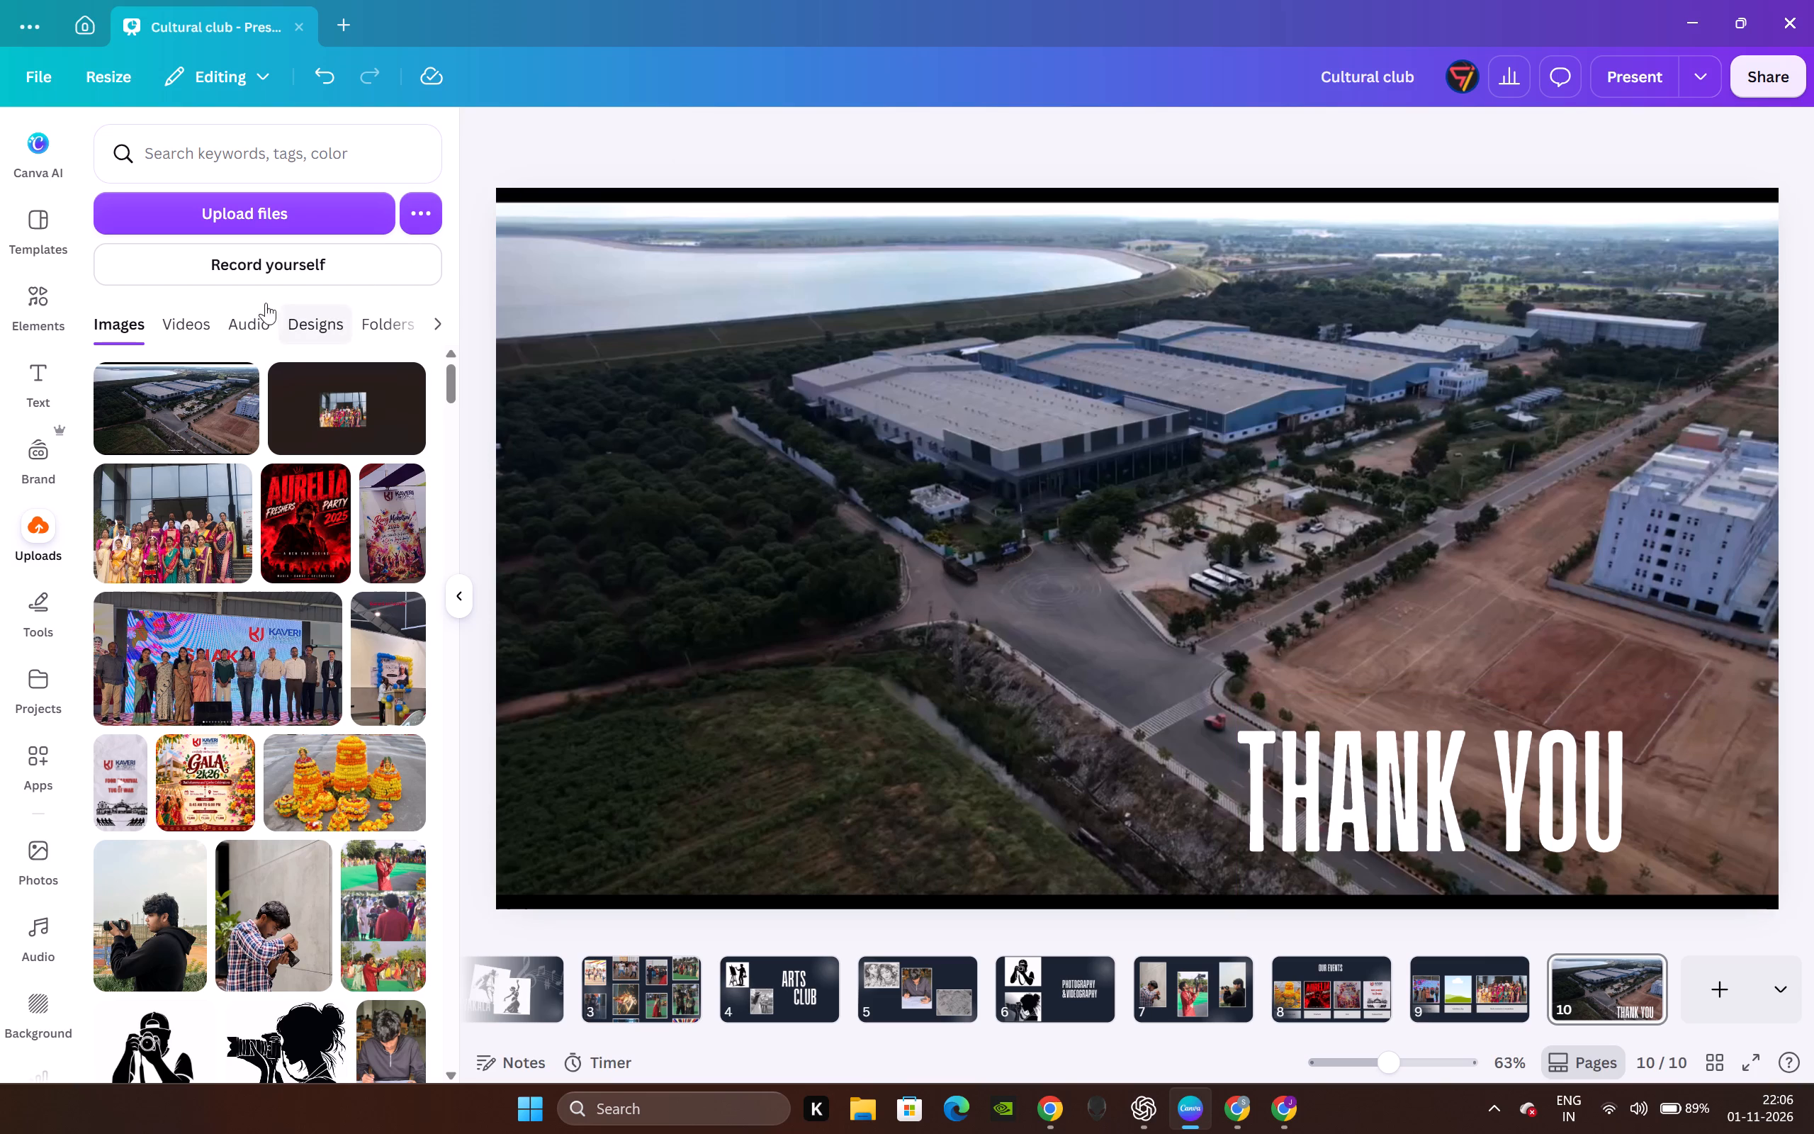
{"action": "left_click", "coordinate": [36, 378]}
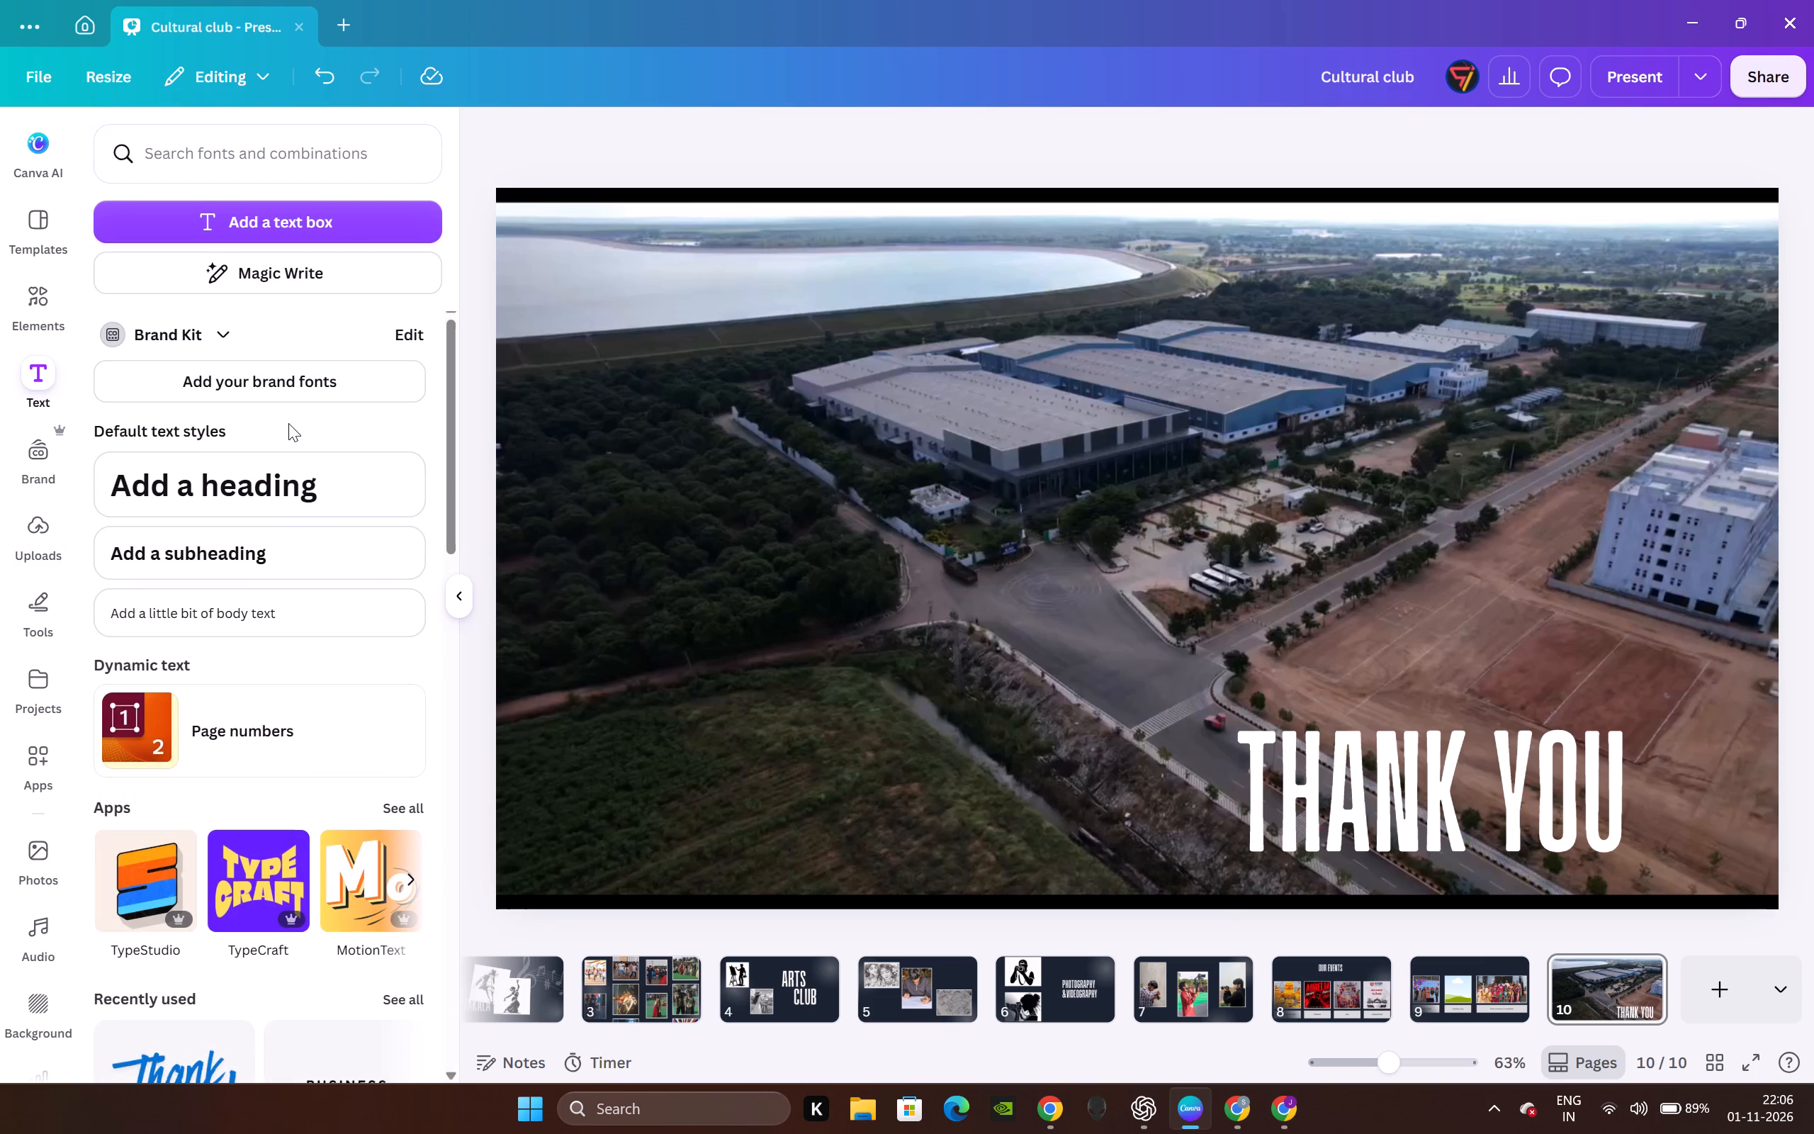
{"action": "left_click", "coordinate": [317, 590]}
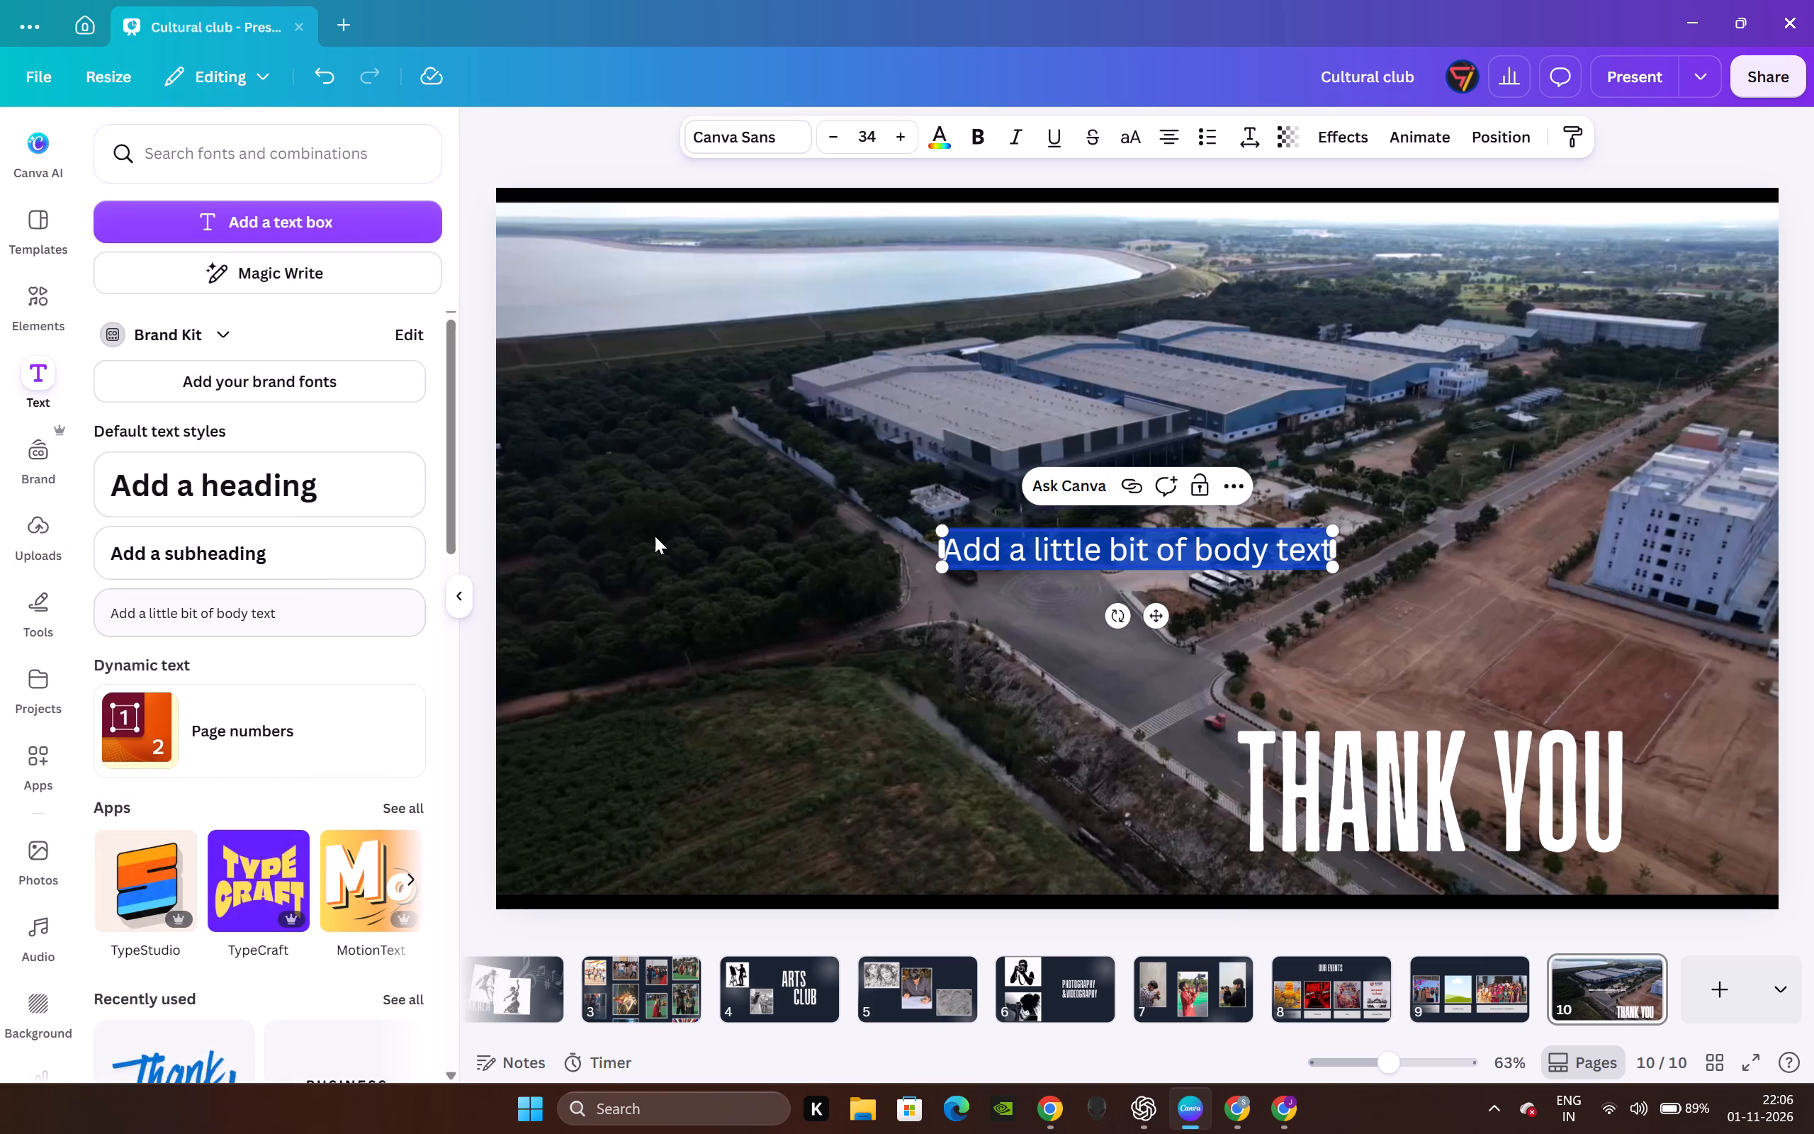
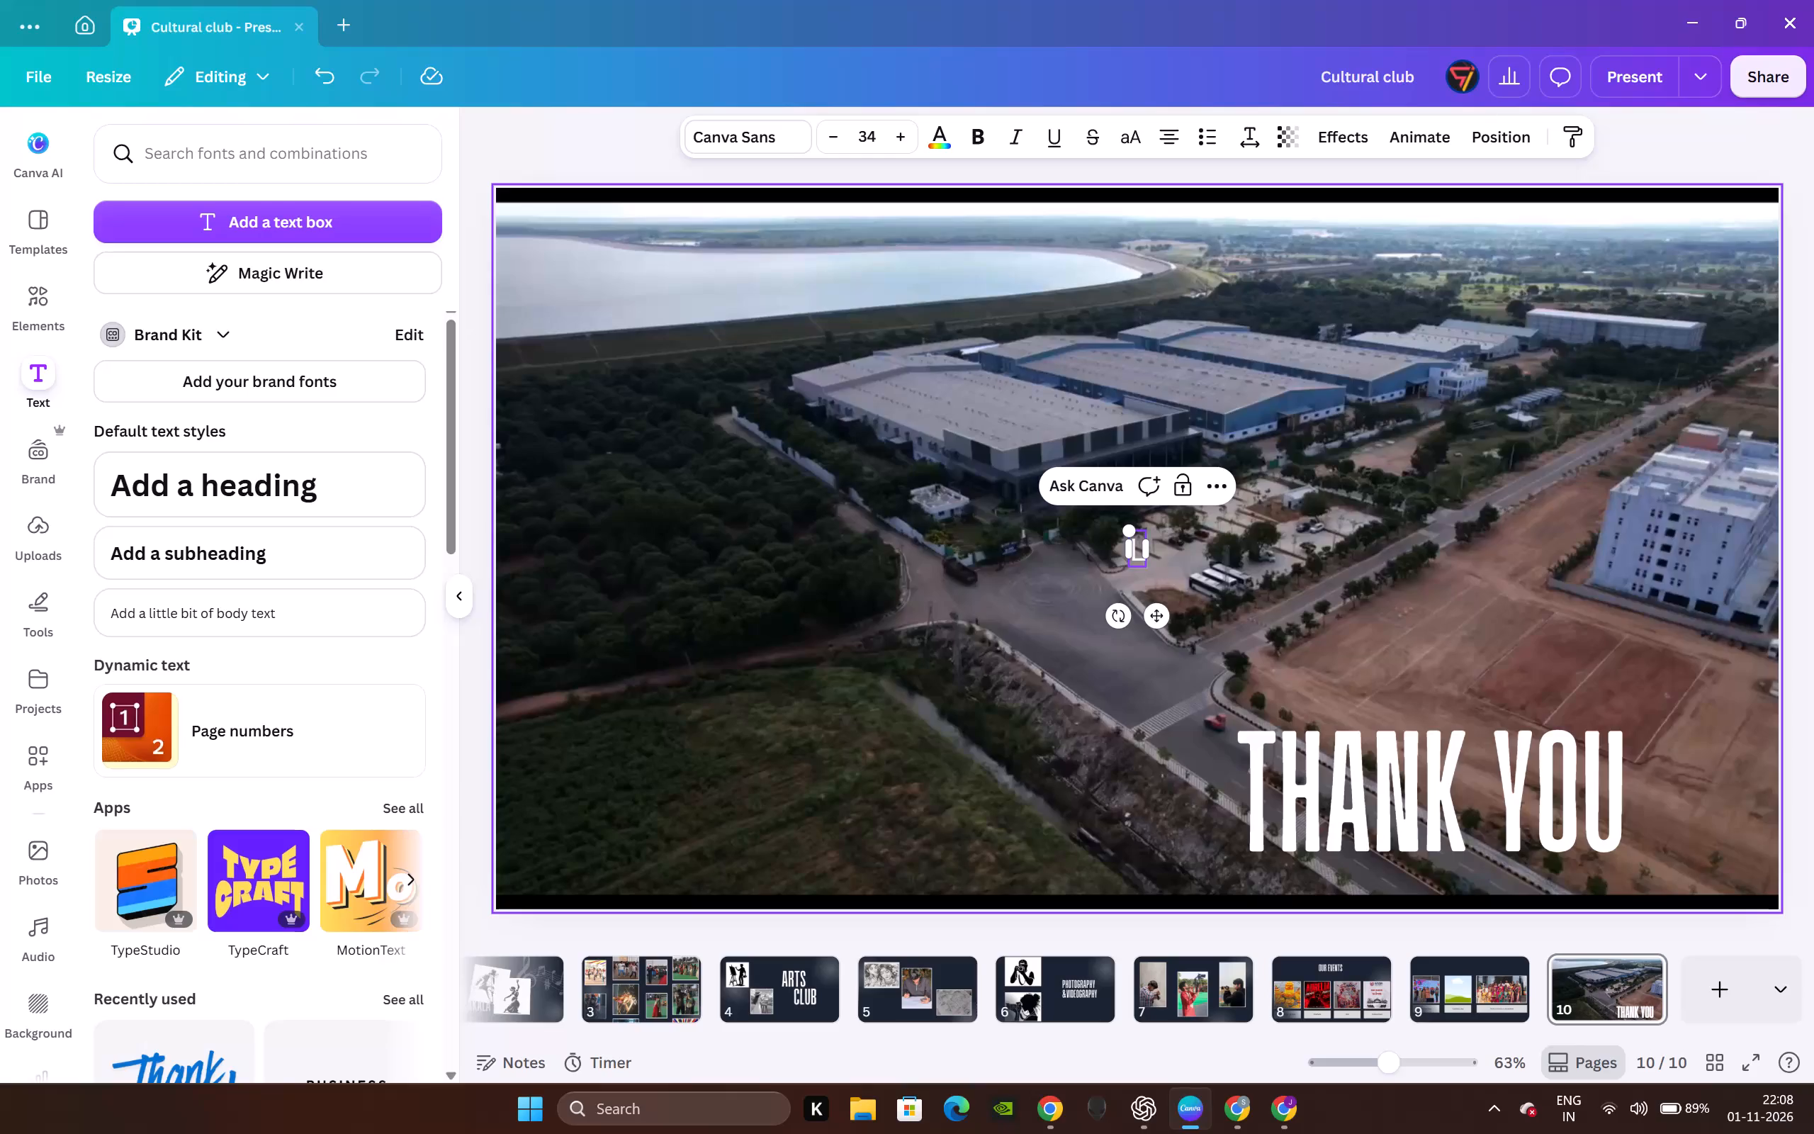
Enter the presenter's name, with the initial followed by a spaced period, in the new text box on the THANK YOU slide.
{"action": "key", "text": "period"}
{"action": "key", "text": "BackSpace"}
{"action": "key", "text": "space"}
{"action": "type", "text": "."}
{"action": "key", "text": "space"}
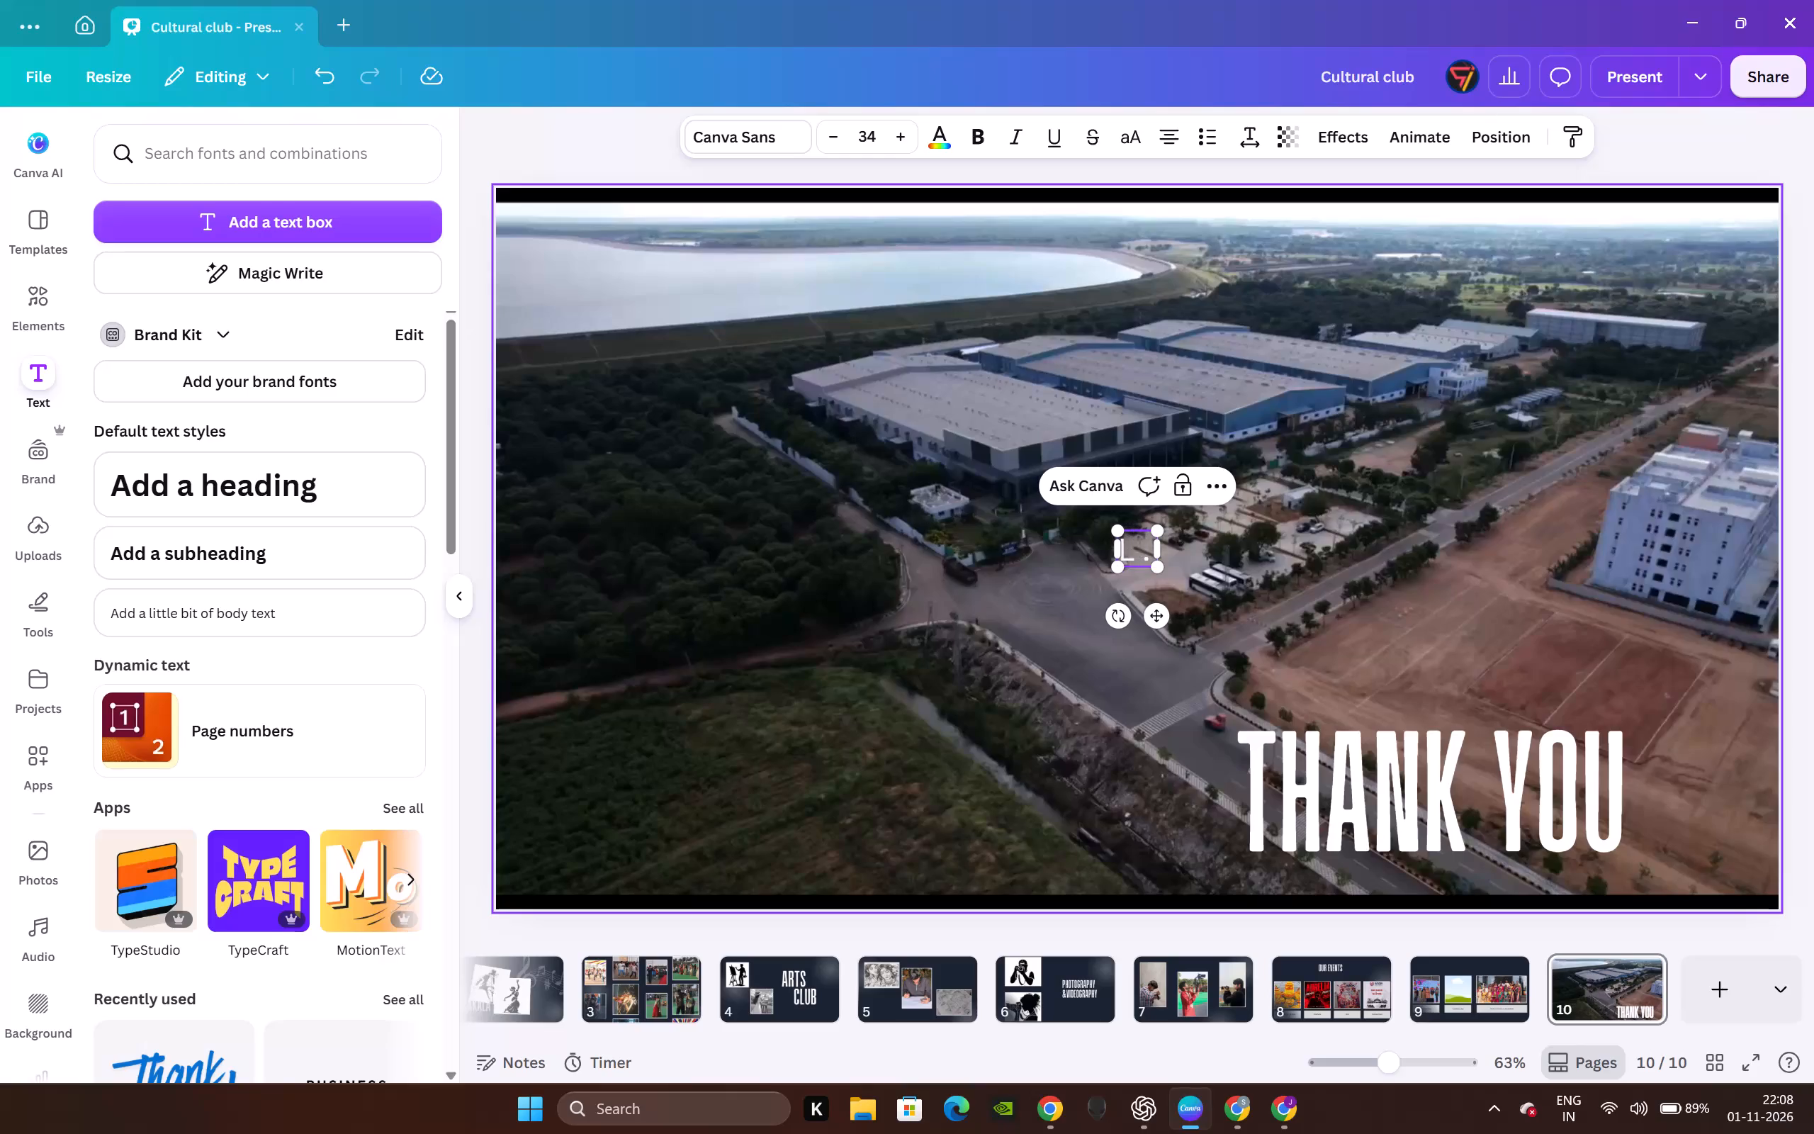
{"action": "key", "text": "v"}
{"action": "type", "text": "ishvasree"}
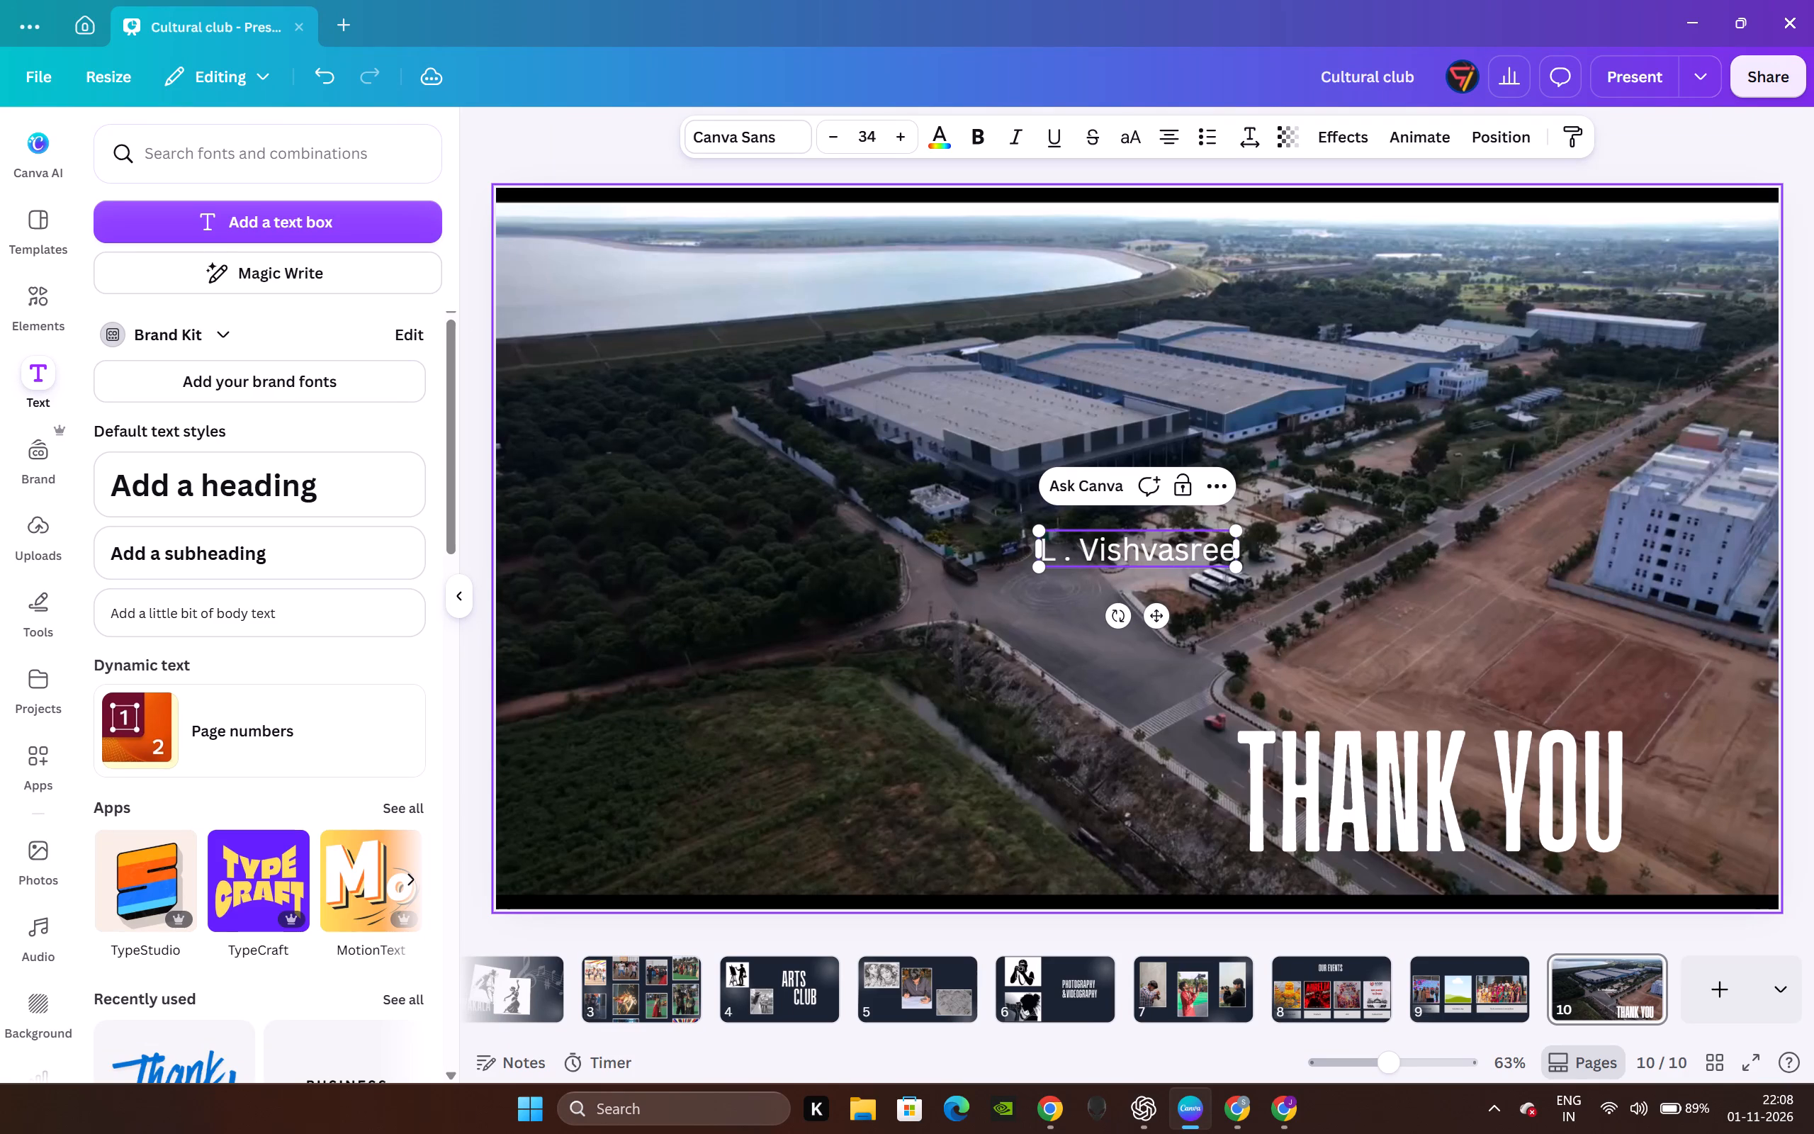
{"action": "left_click", "coordinate": [1258, 521]}
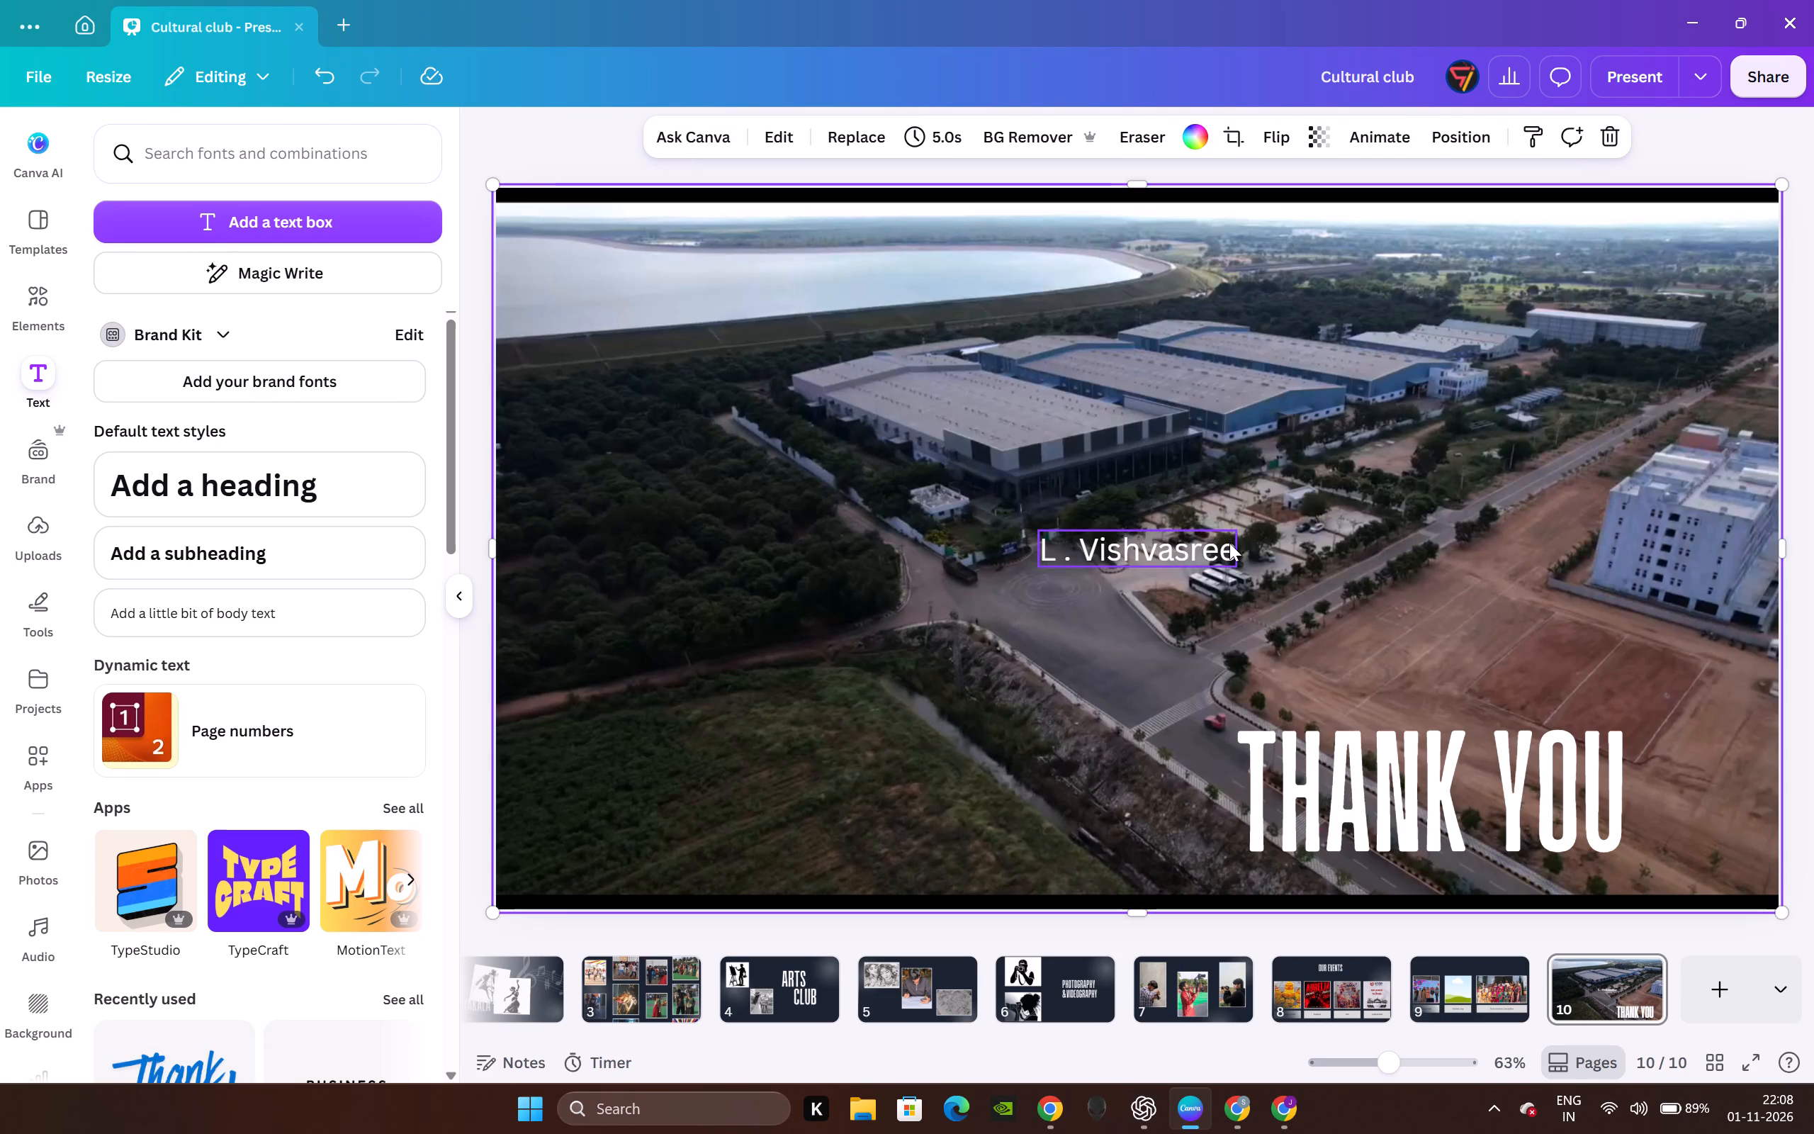
Reopen the name text box on the THANK YOU slide for editing, with the cursor at the end of the name.
{"action": "left_click", "coordinate": [1226, 543]}
{"action": "left_click", "coordinate": [1224, 546]}
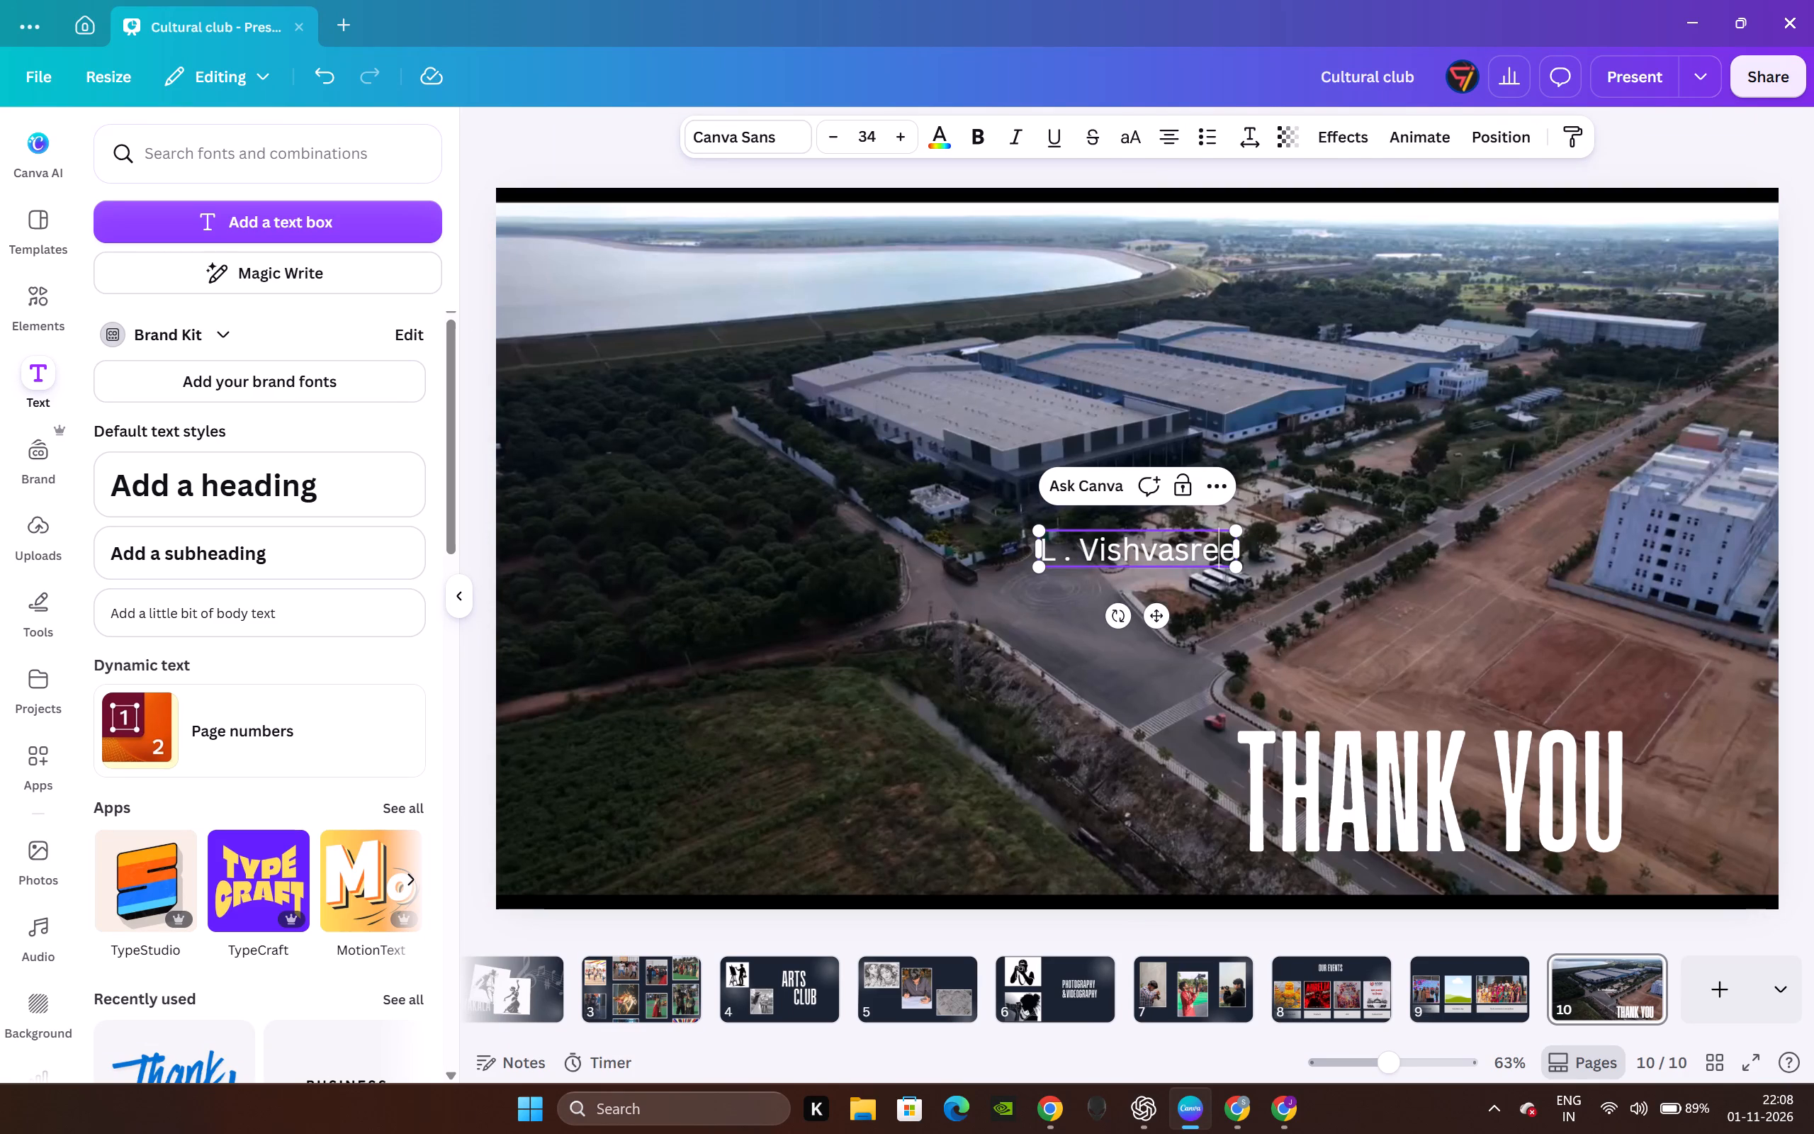
{"action": "key", "text": "Right"}
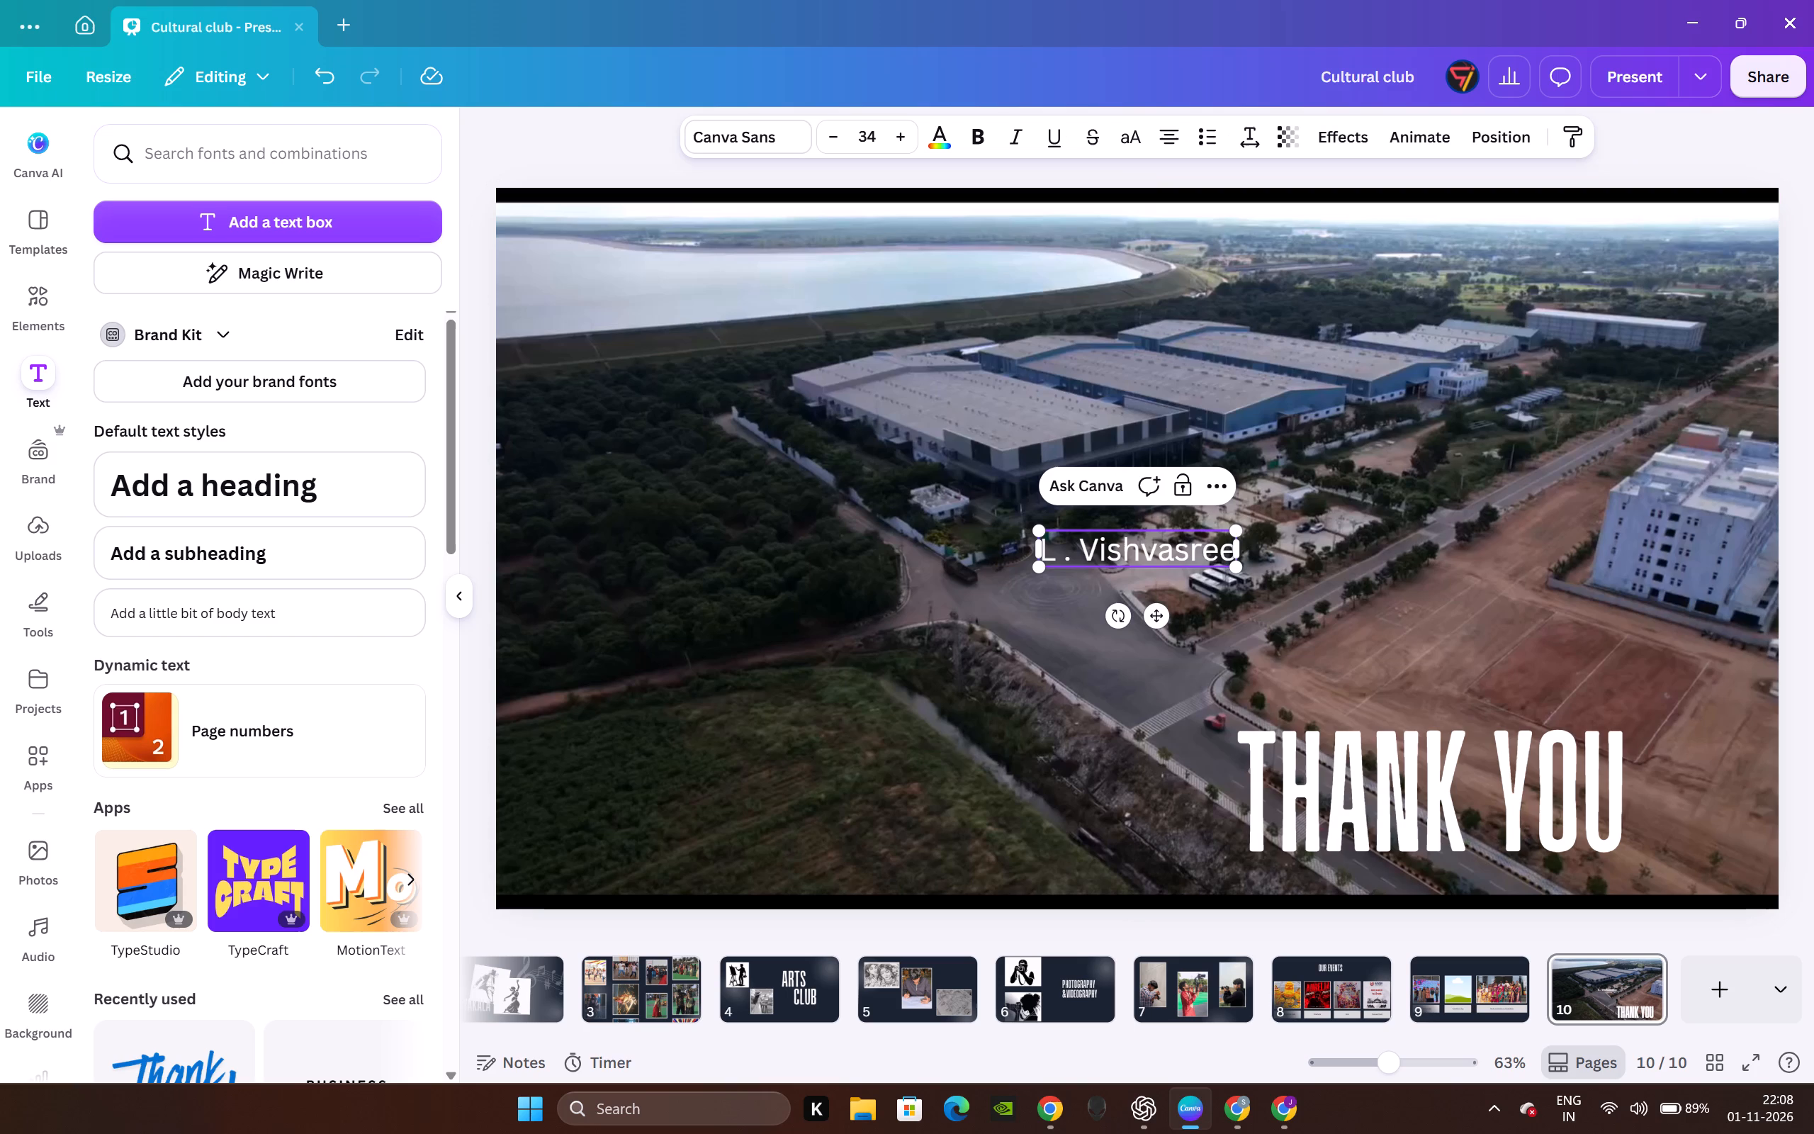
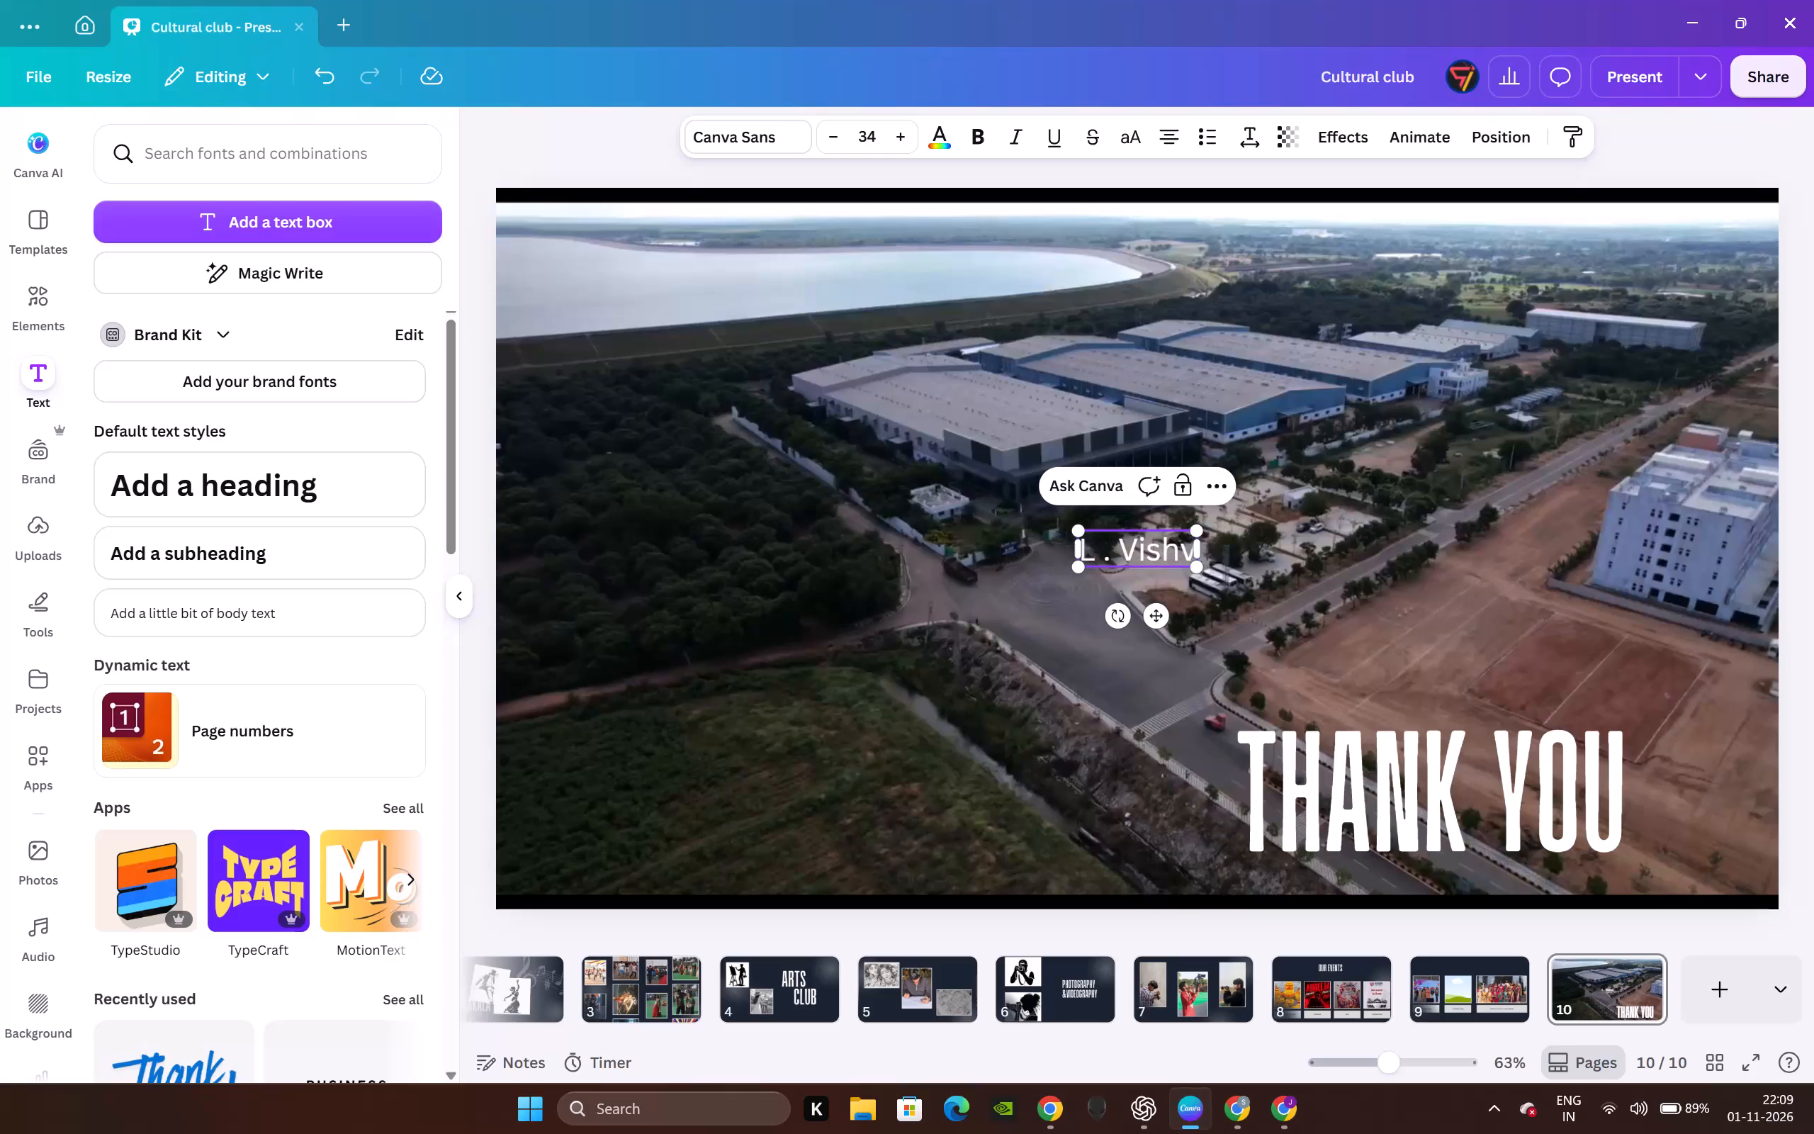
Correct and complete the ending of the presenter's name in the text box on the THANK YOU slide.
{"action": "key", "text": "BackSpace"}
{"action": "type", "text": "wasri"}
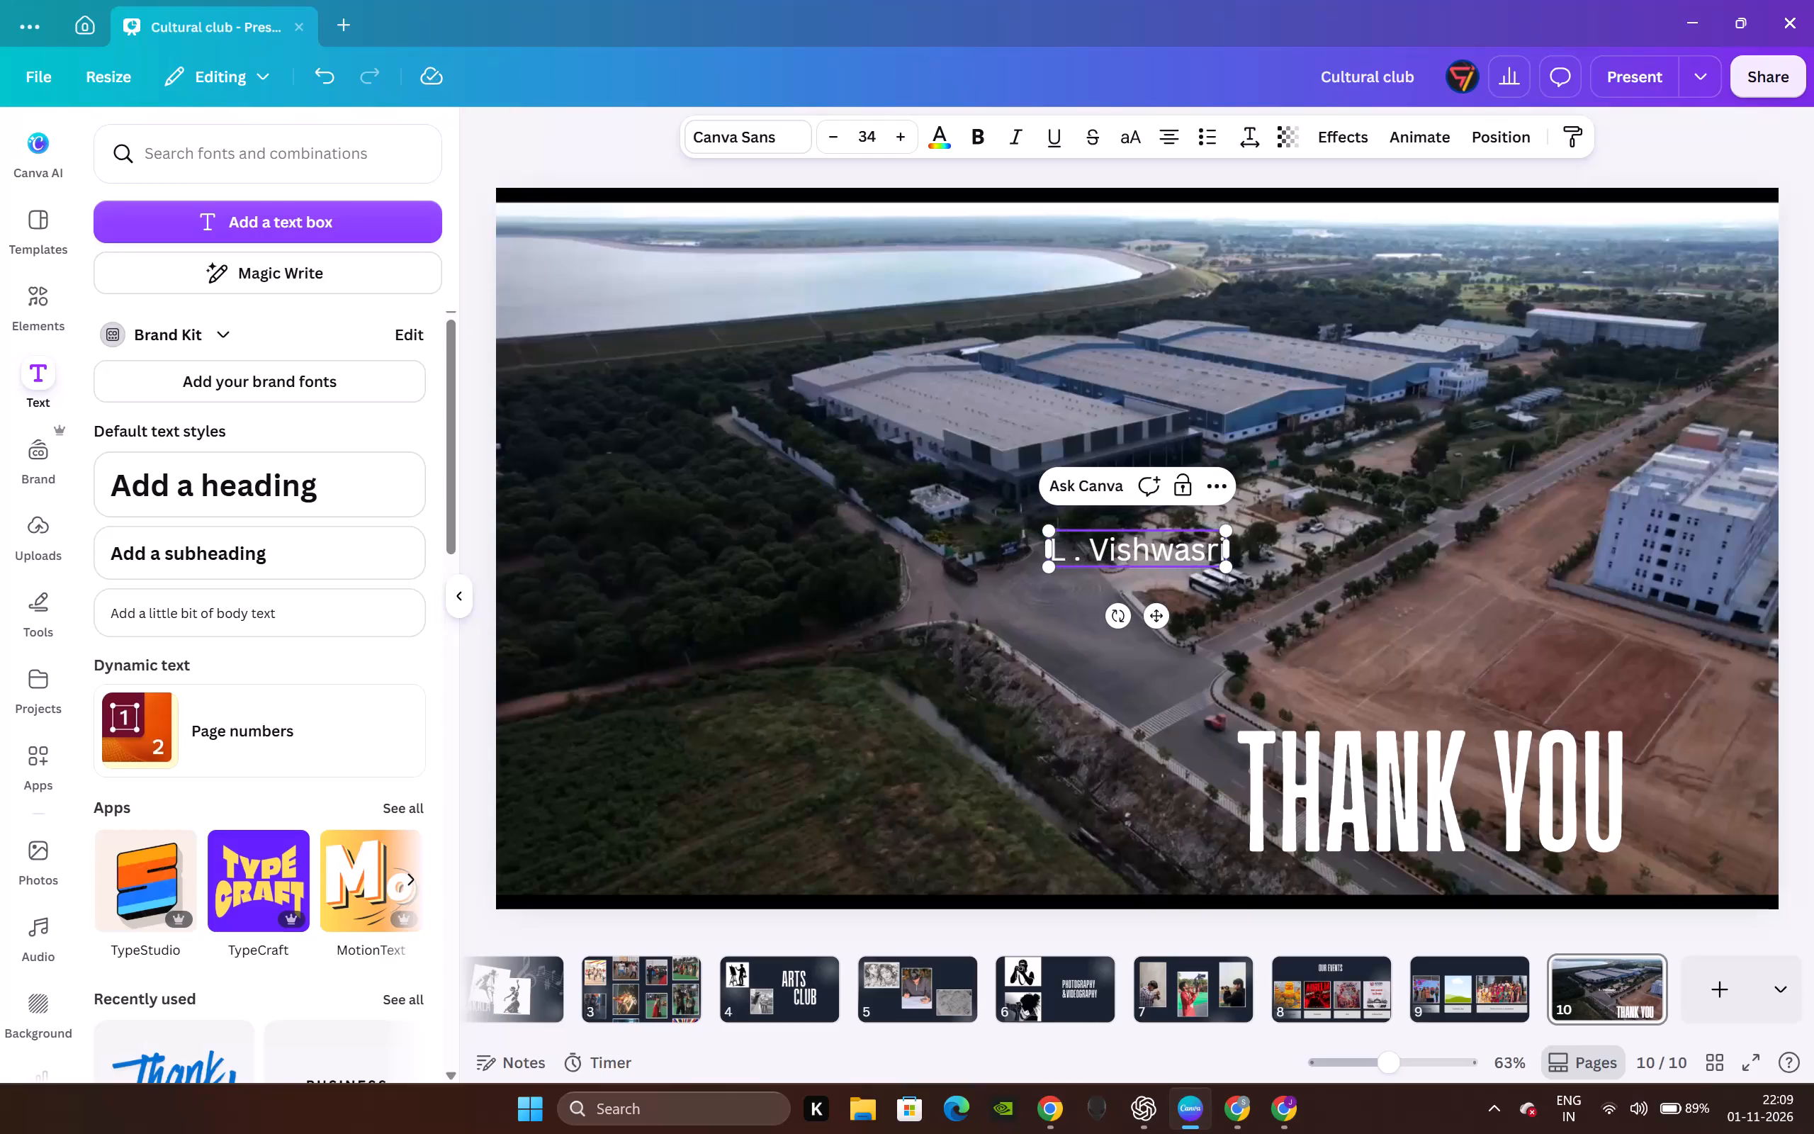
Add a second presenter's name on a new left-aligned line below the first, with the initial followed by a spaced period.
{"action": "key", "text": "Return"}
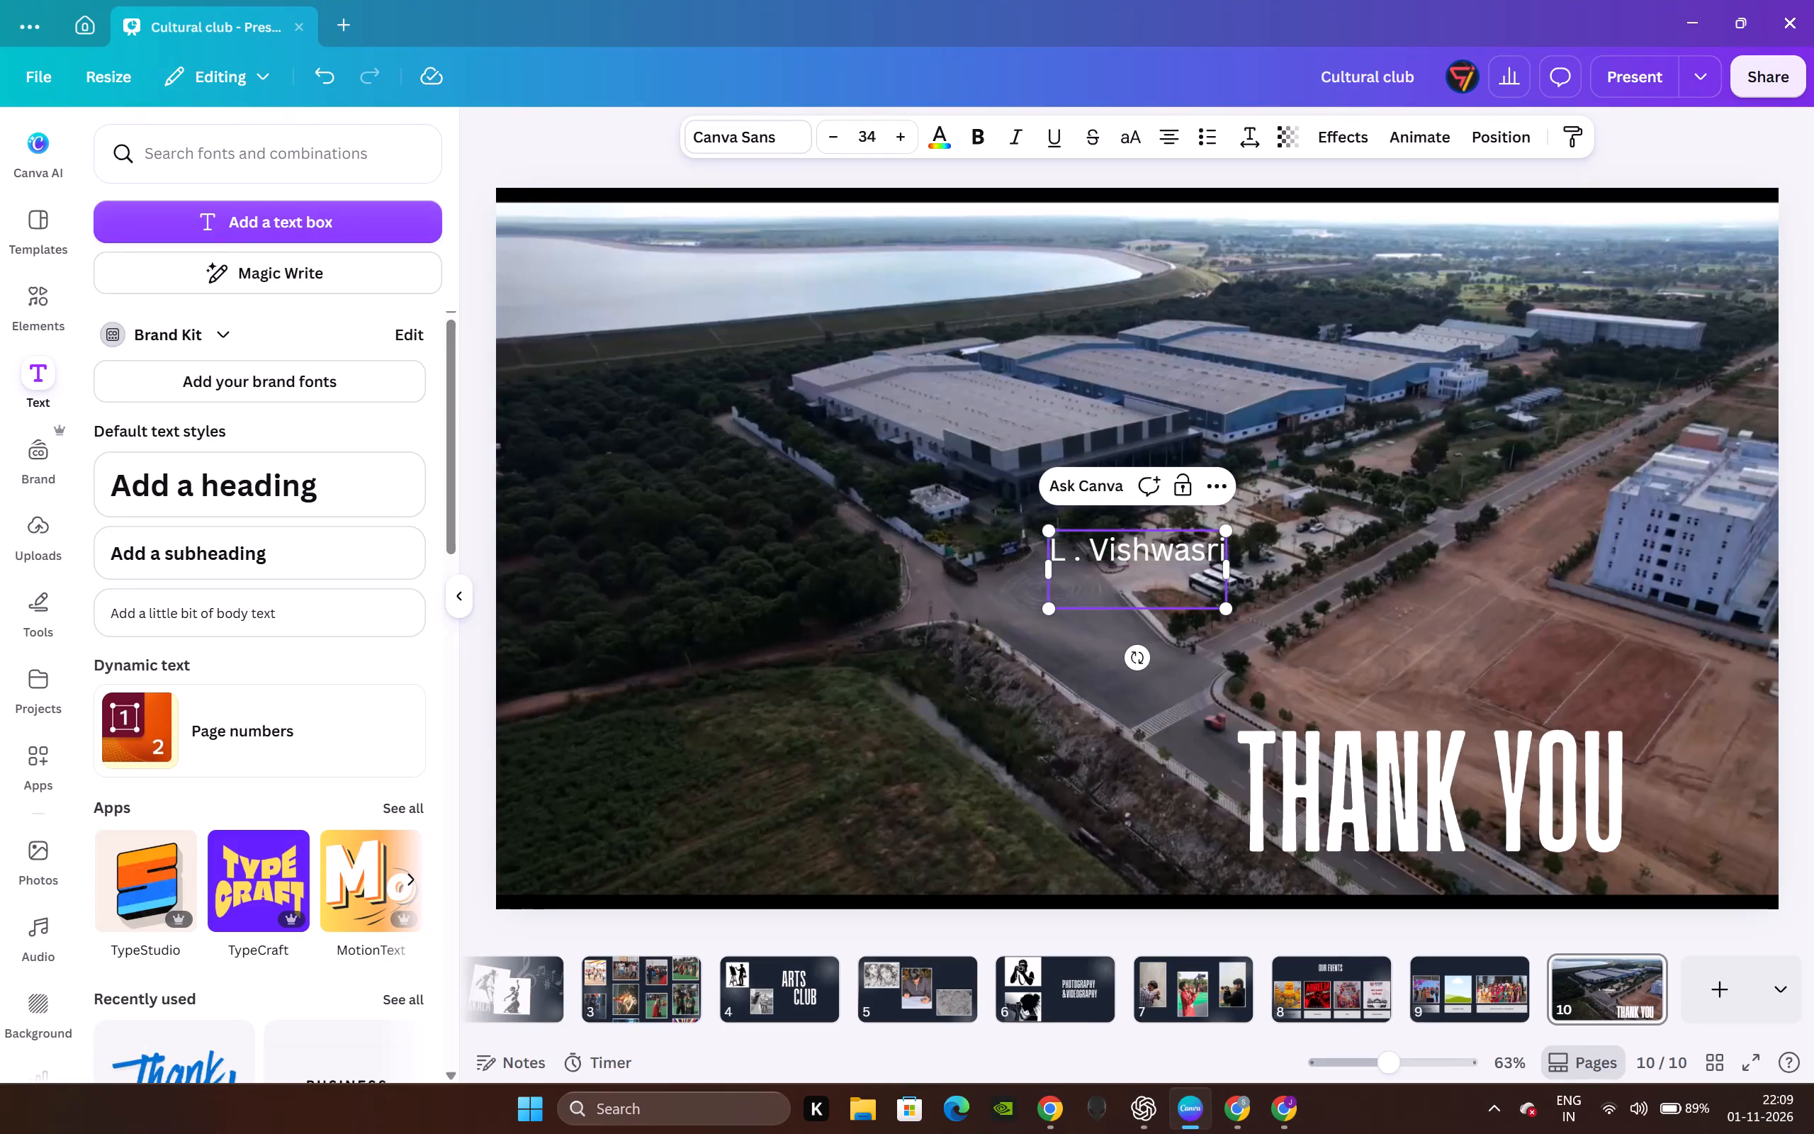
{"action": "left_click", "coordinate": [1188, 137]}
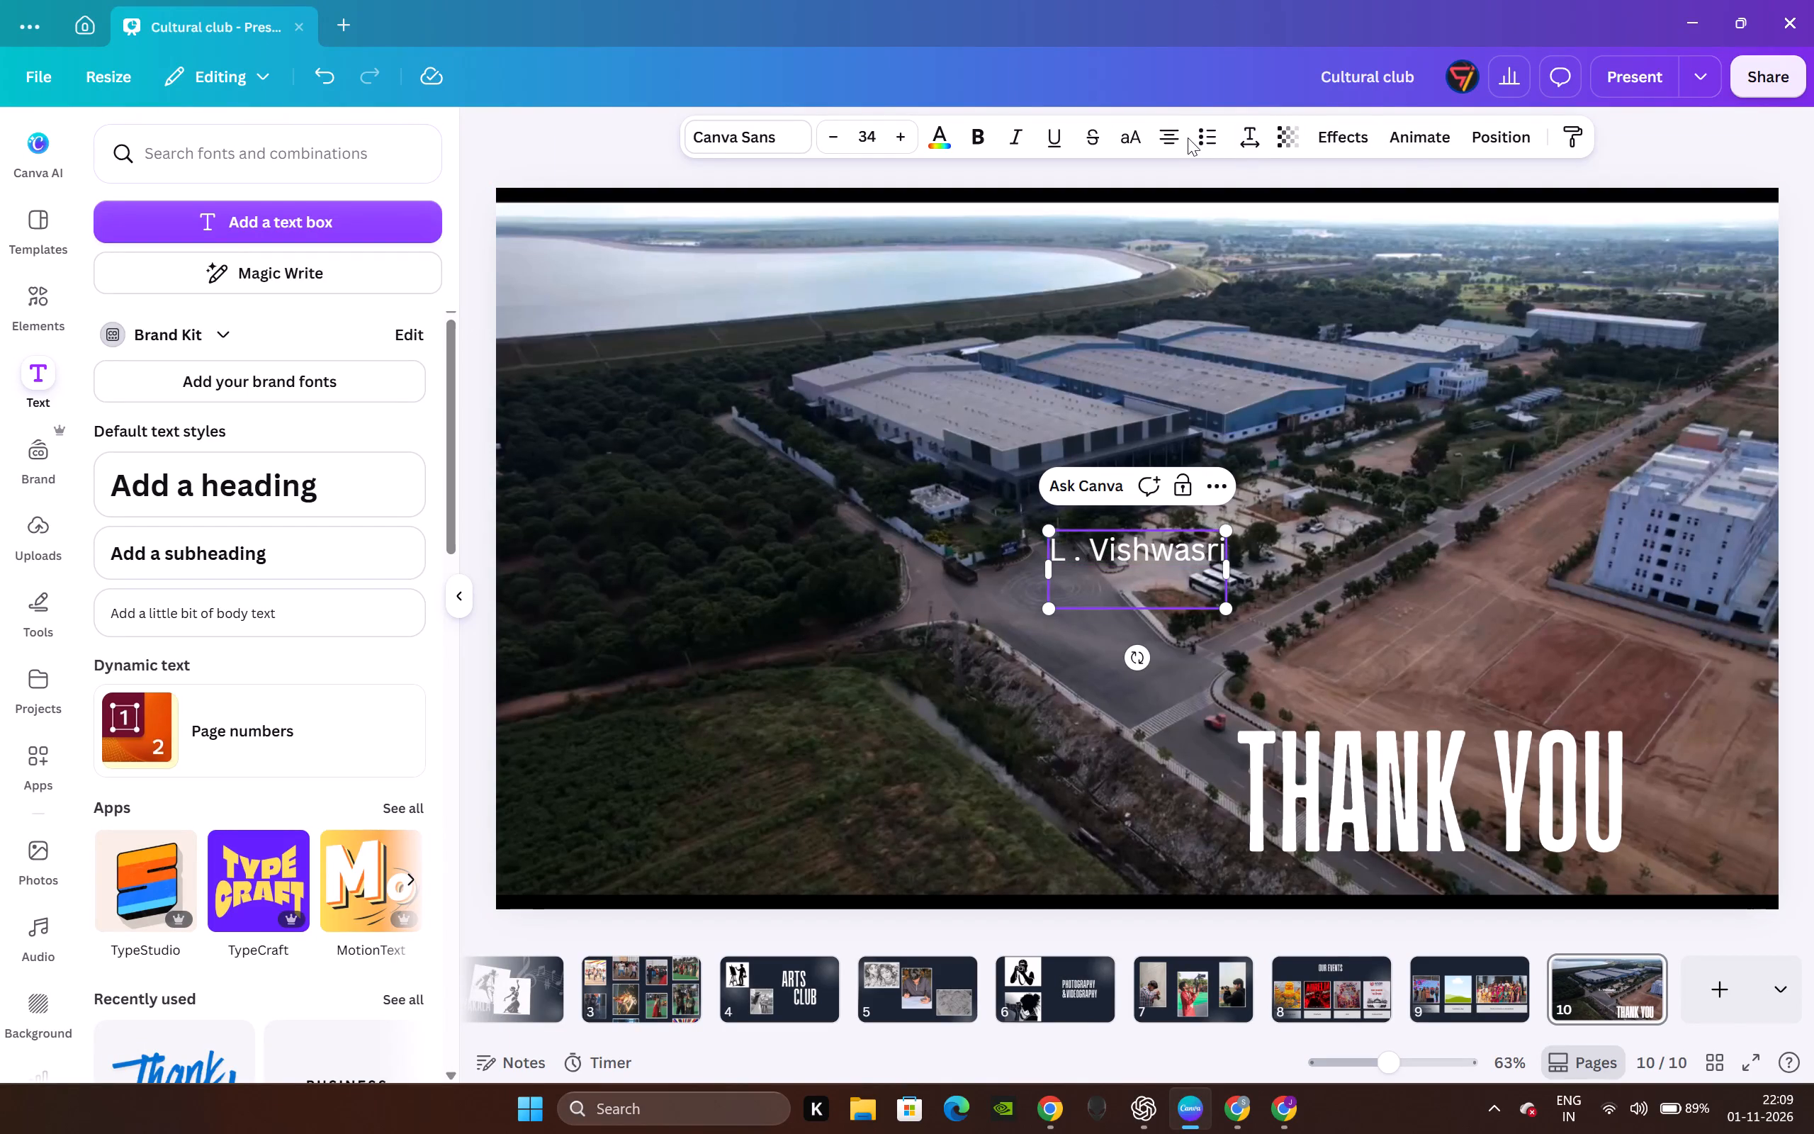
{"action": "left_click", "coordinate": [1176, 137]}
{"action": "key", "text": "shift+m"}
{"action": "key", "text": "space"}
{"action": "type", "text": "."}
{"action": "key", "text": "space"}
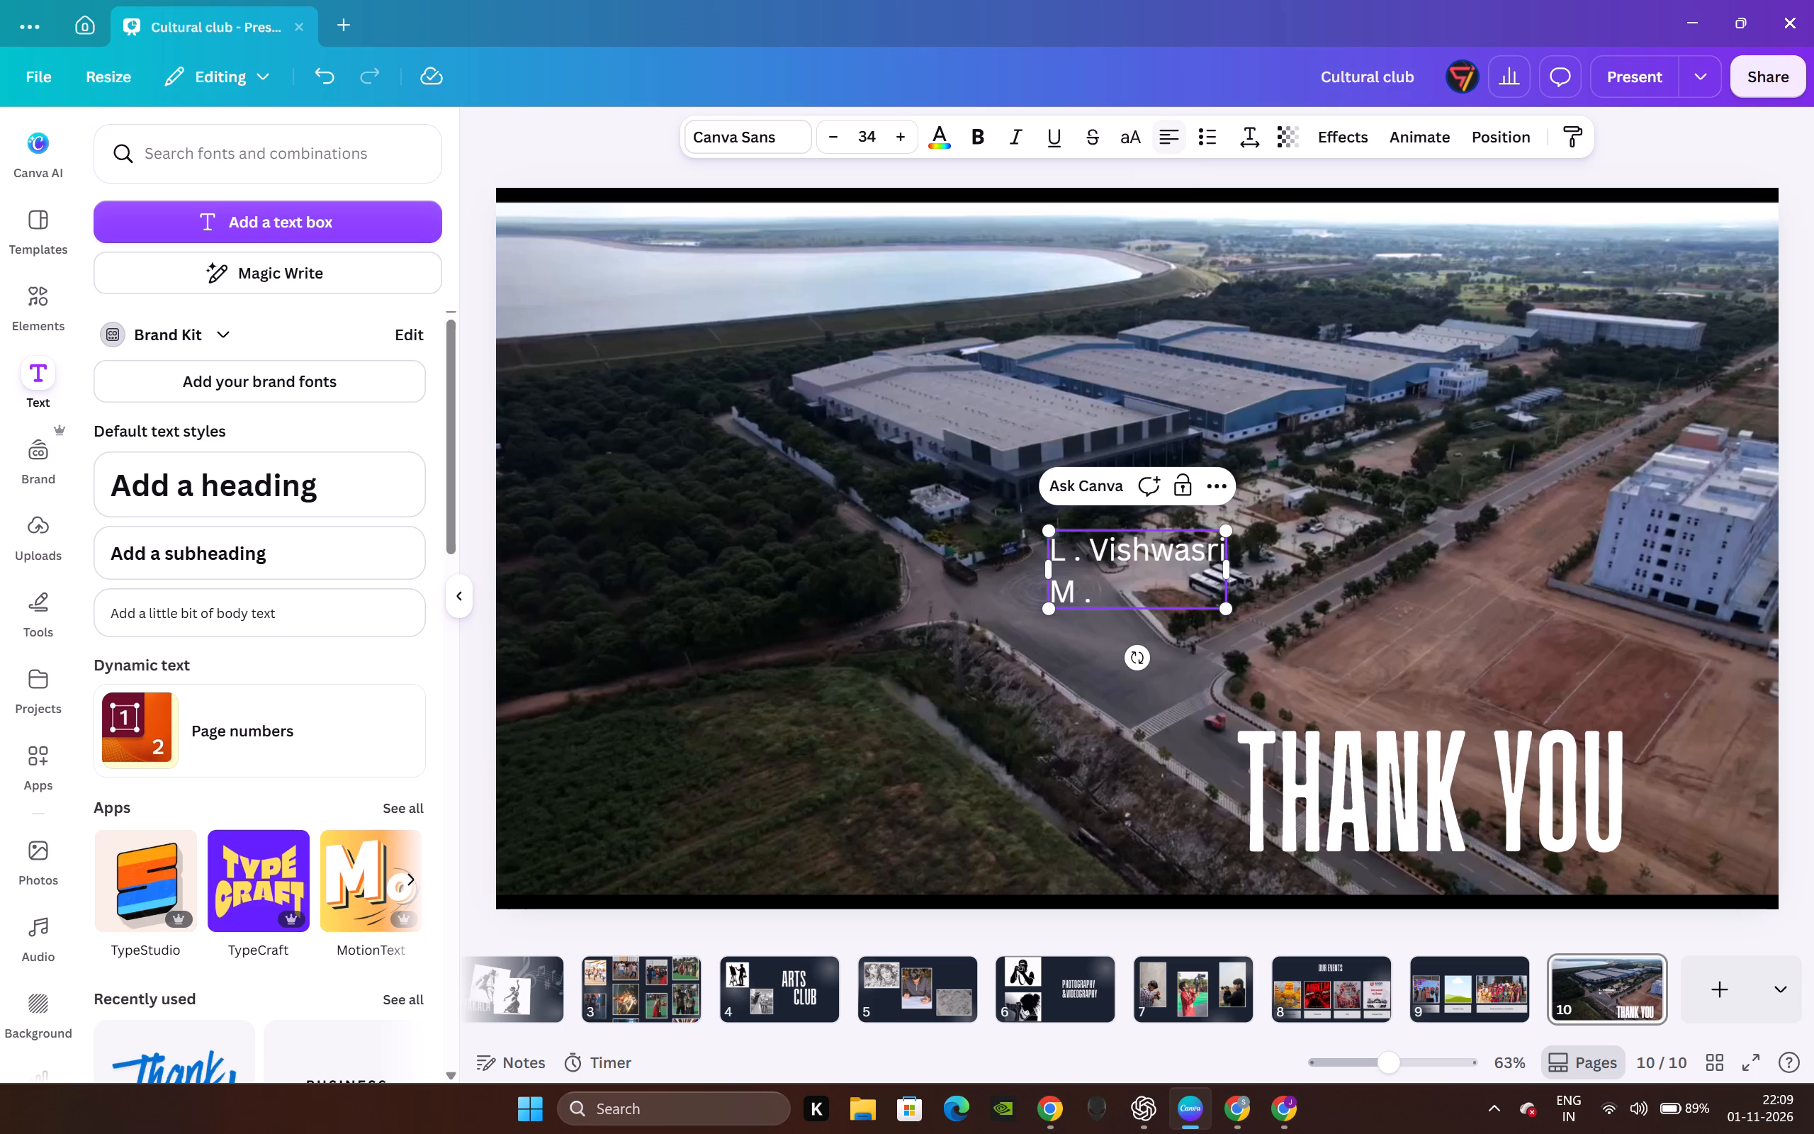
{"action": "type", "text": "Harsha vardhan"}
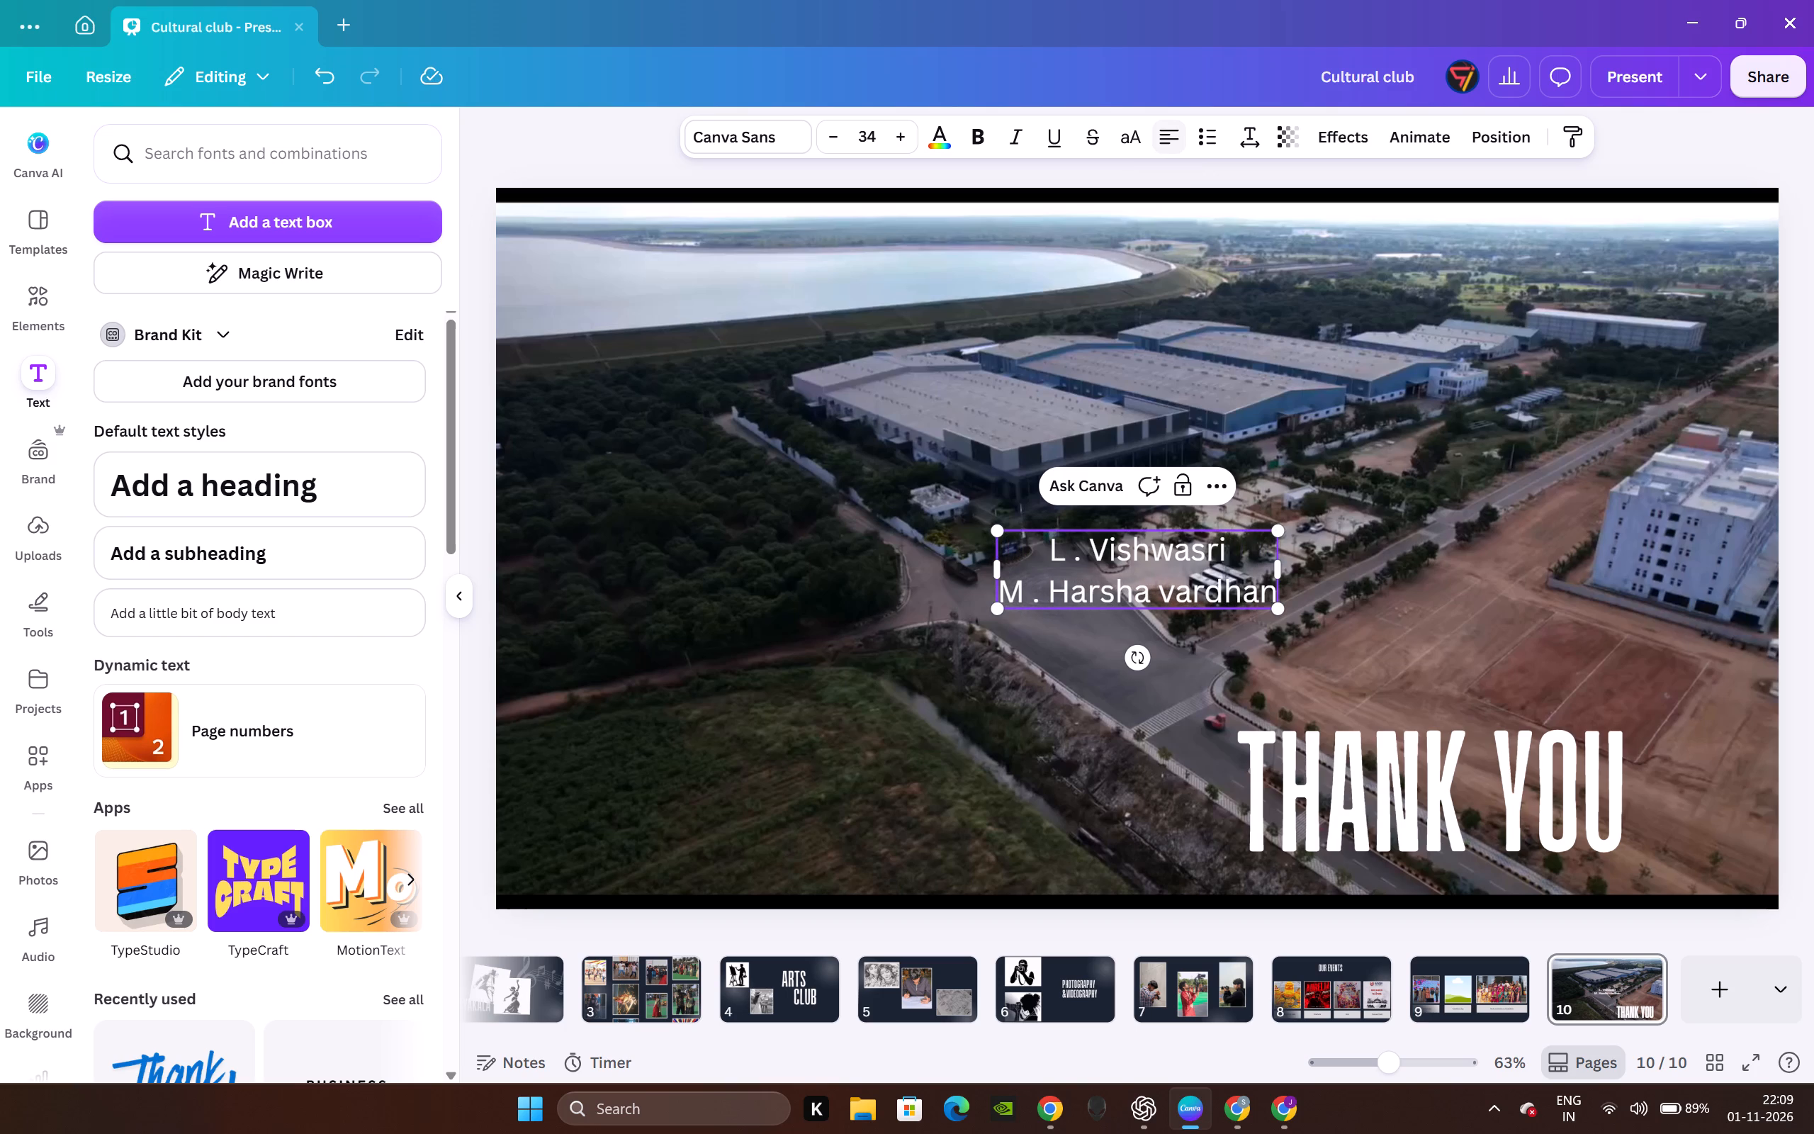
Append " - Agri(3rd year)" after the first presenter's name.
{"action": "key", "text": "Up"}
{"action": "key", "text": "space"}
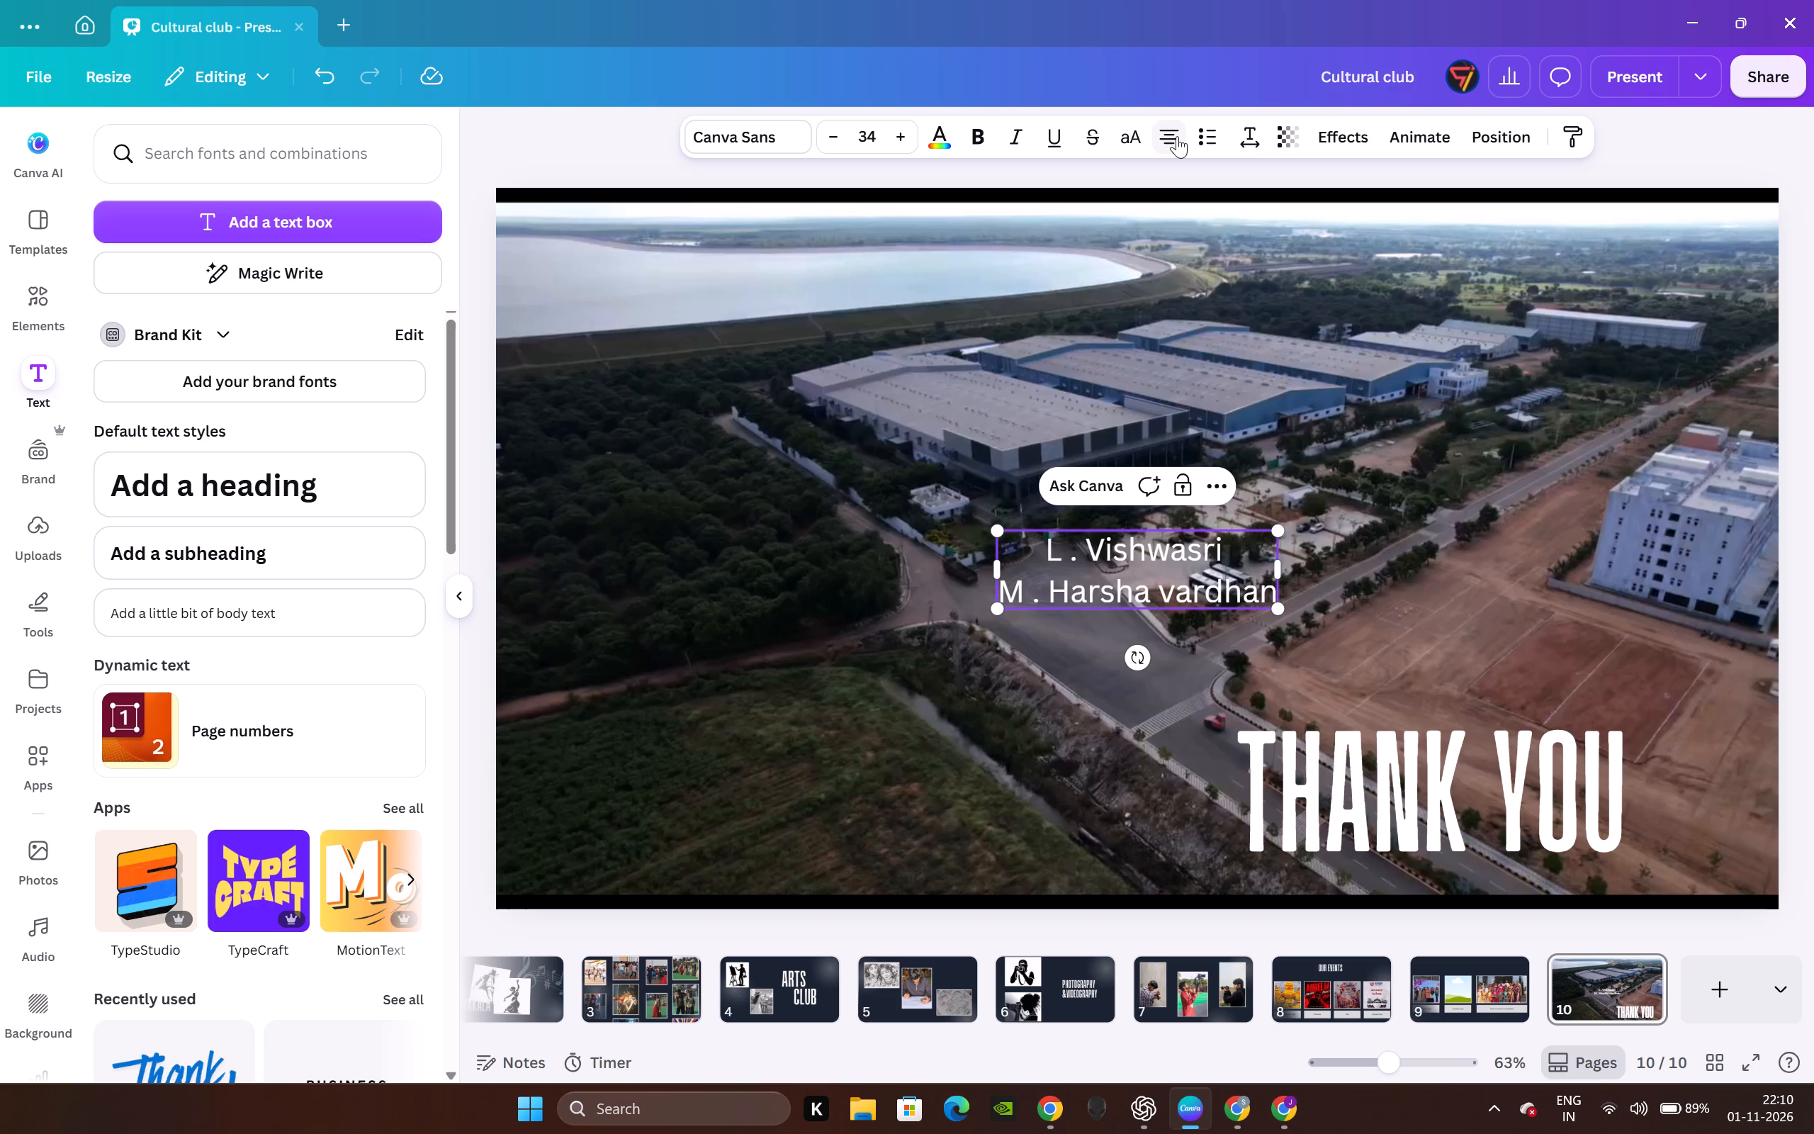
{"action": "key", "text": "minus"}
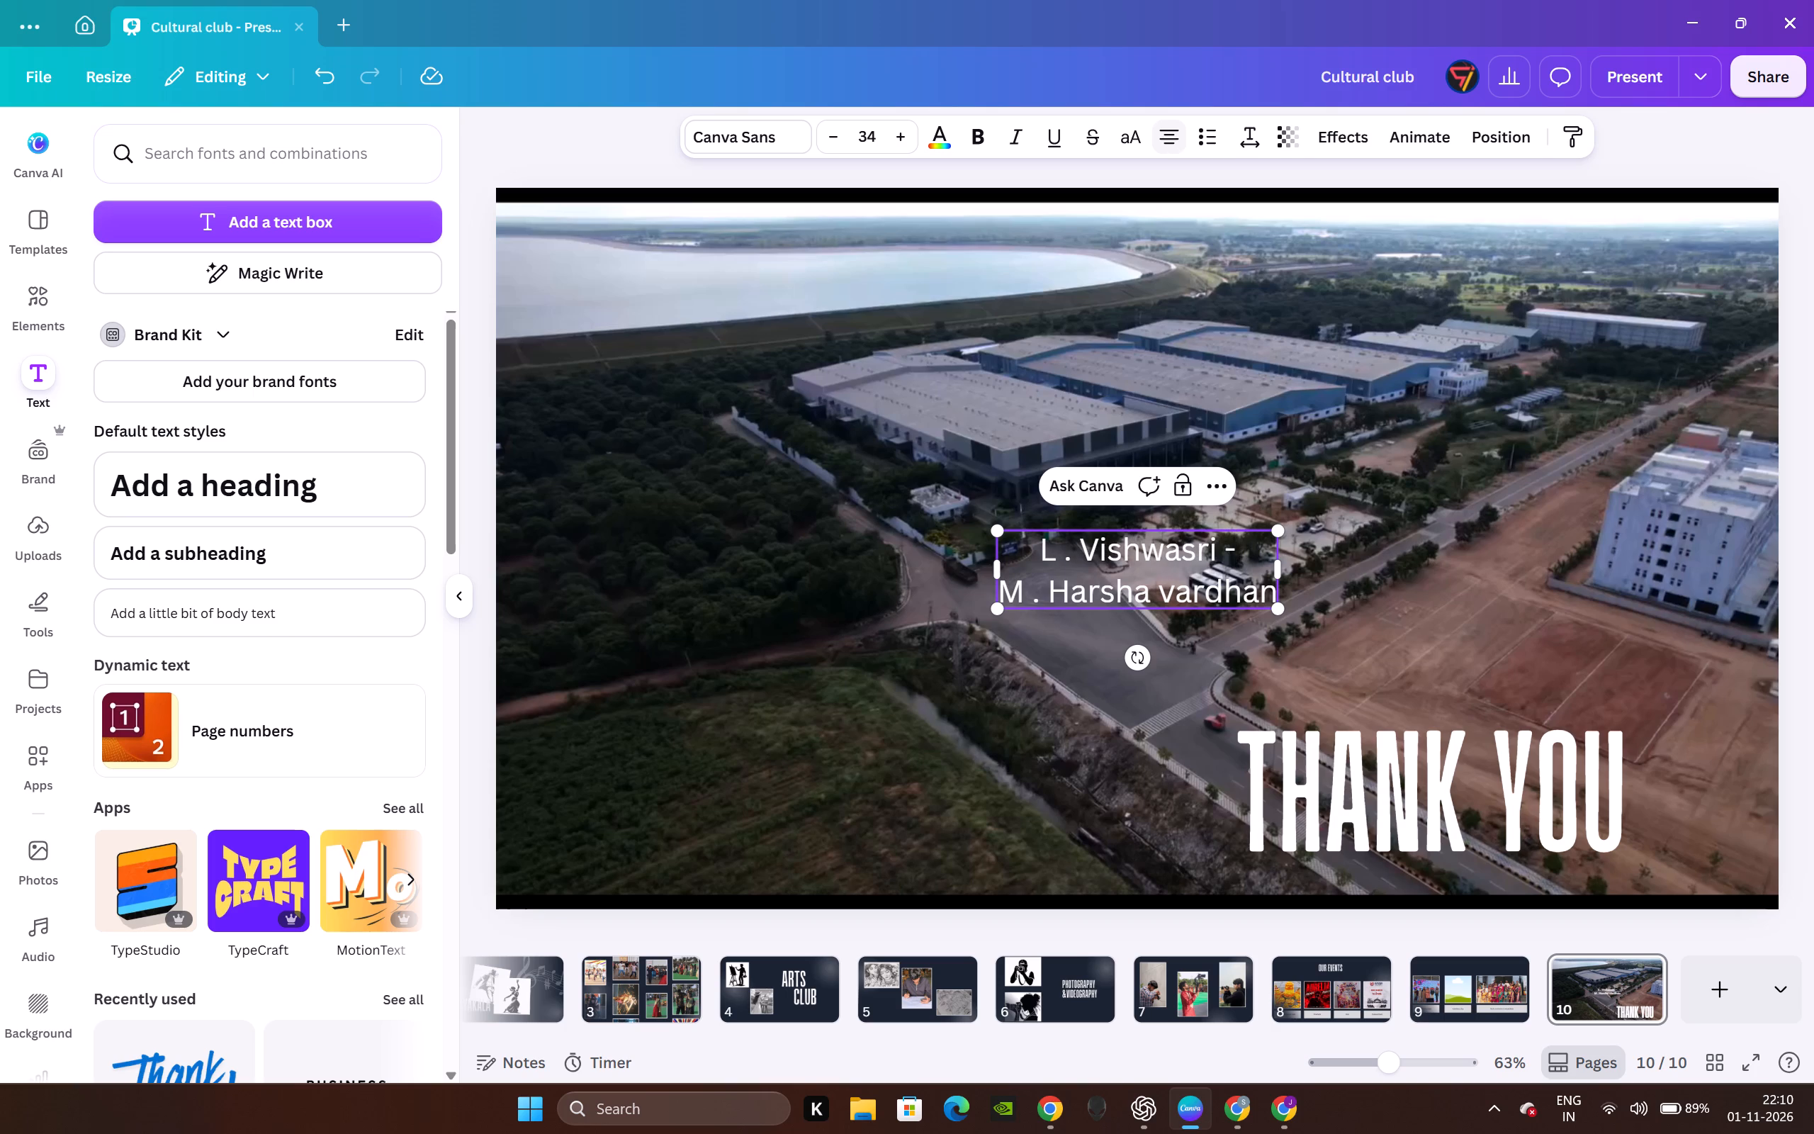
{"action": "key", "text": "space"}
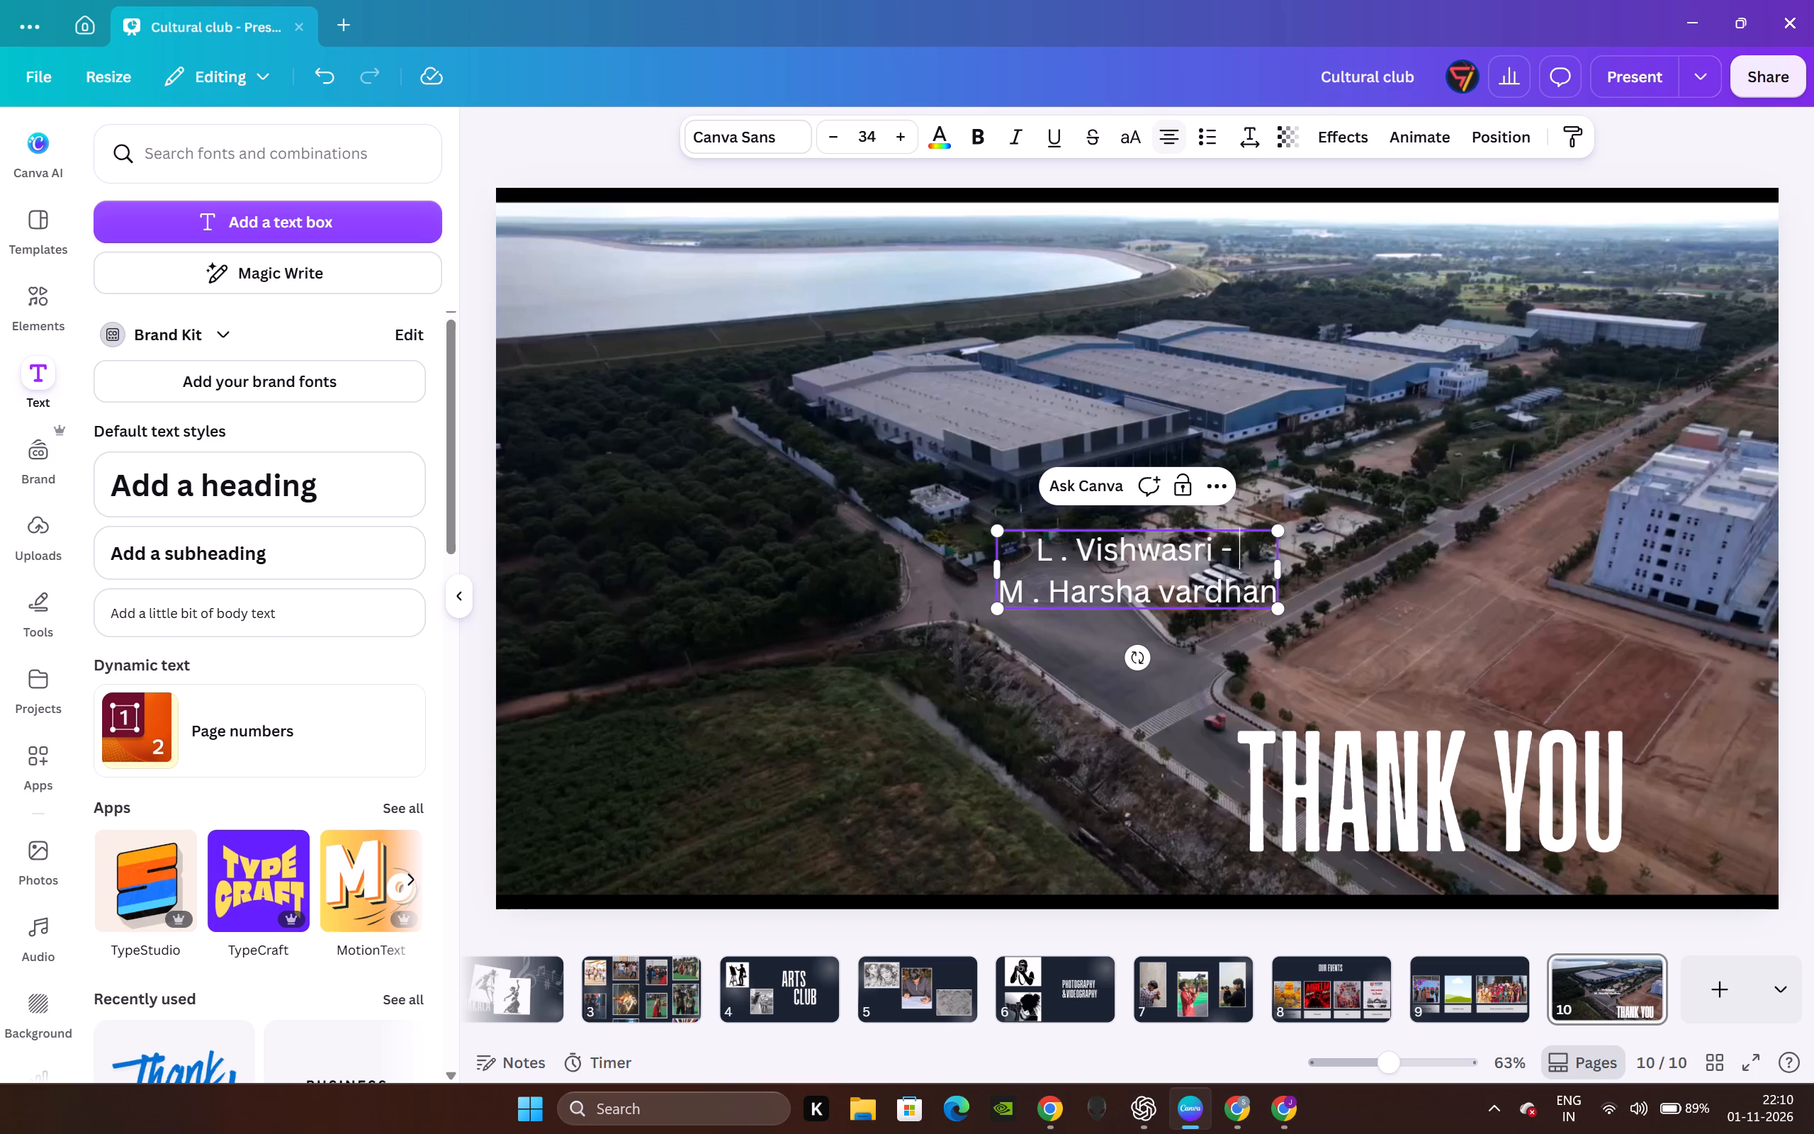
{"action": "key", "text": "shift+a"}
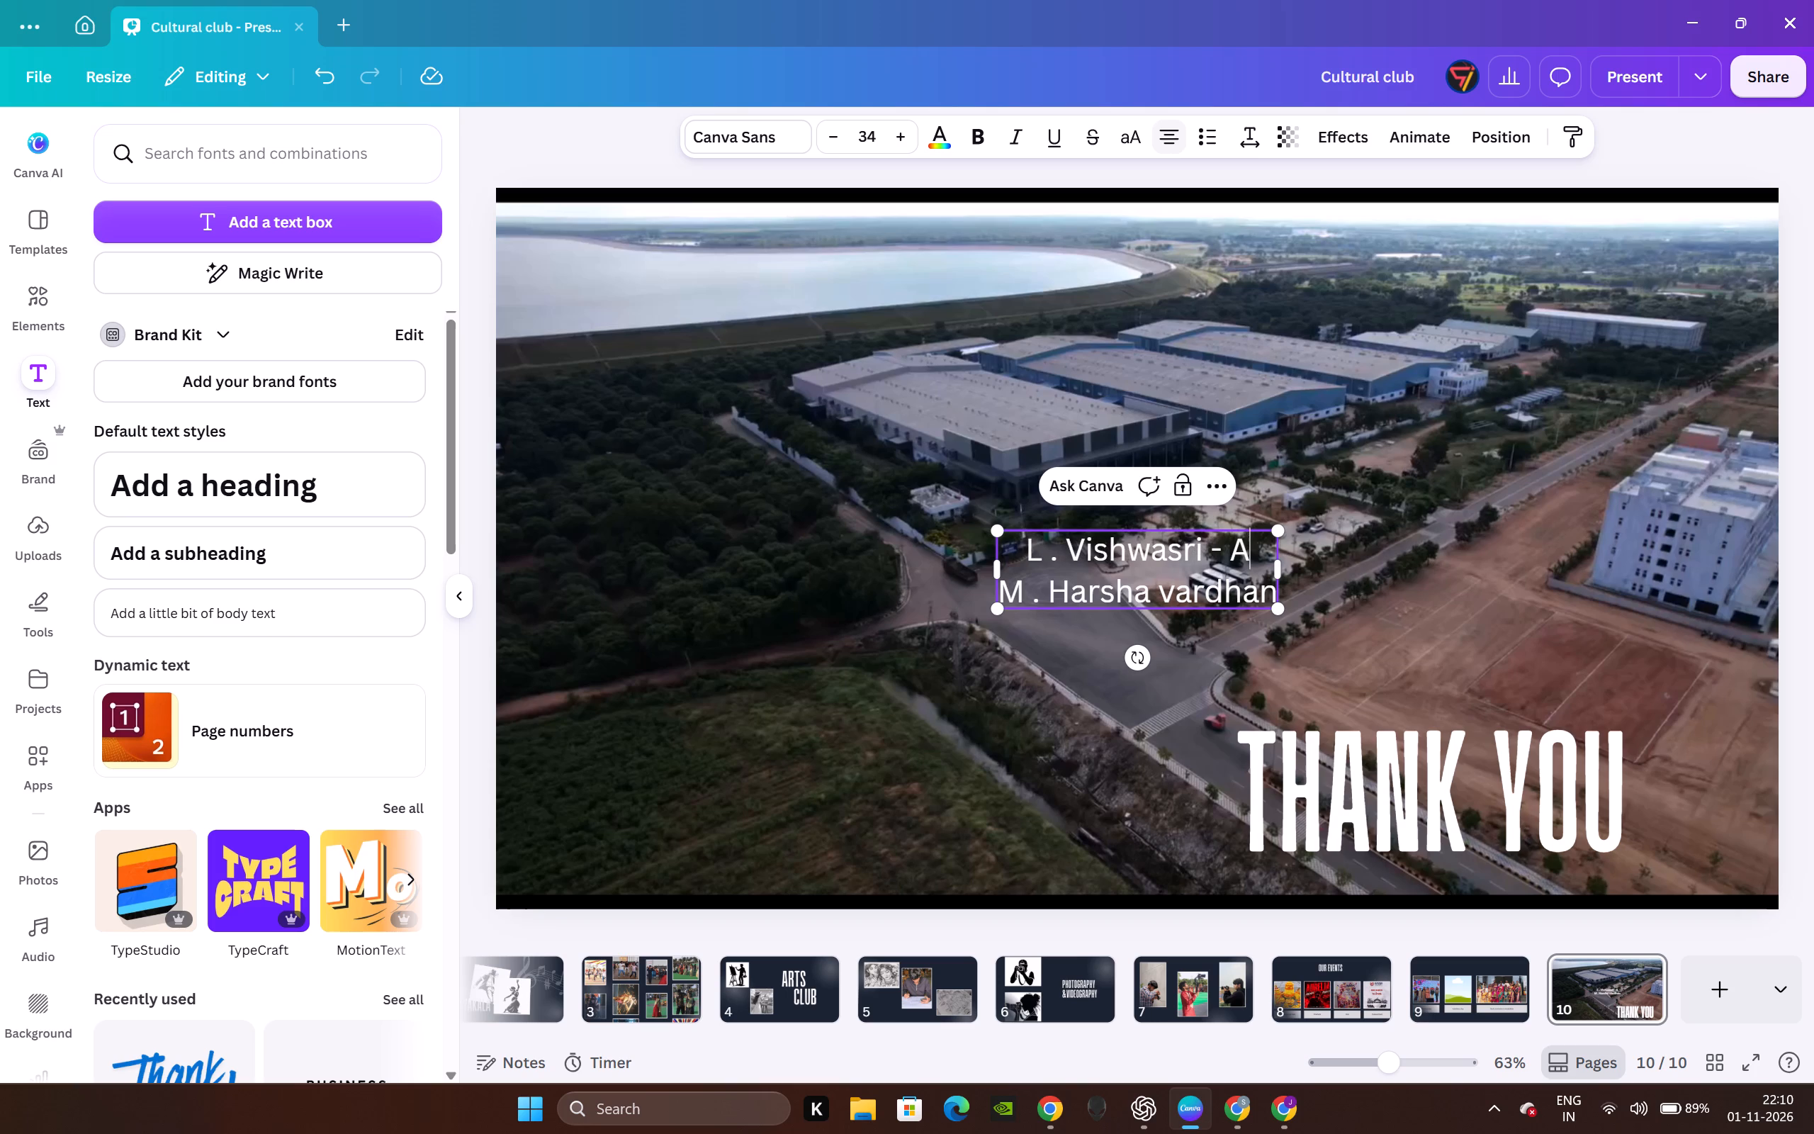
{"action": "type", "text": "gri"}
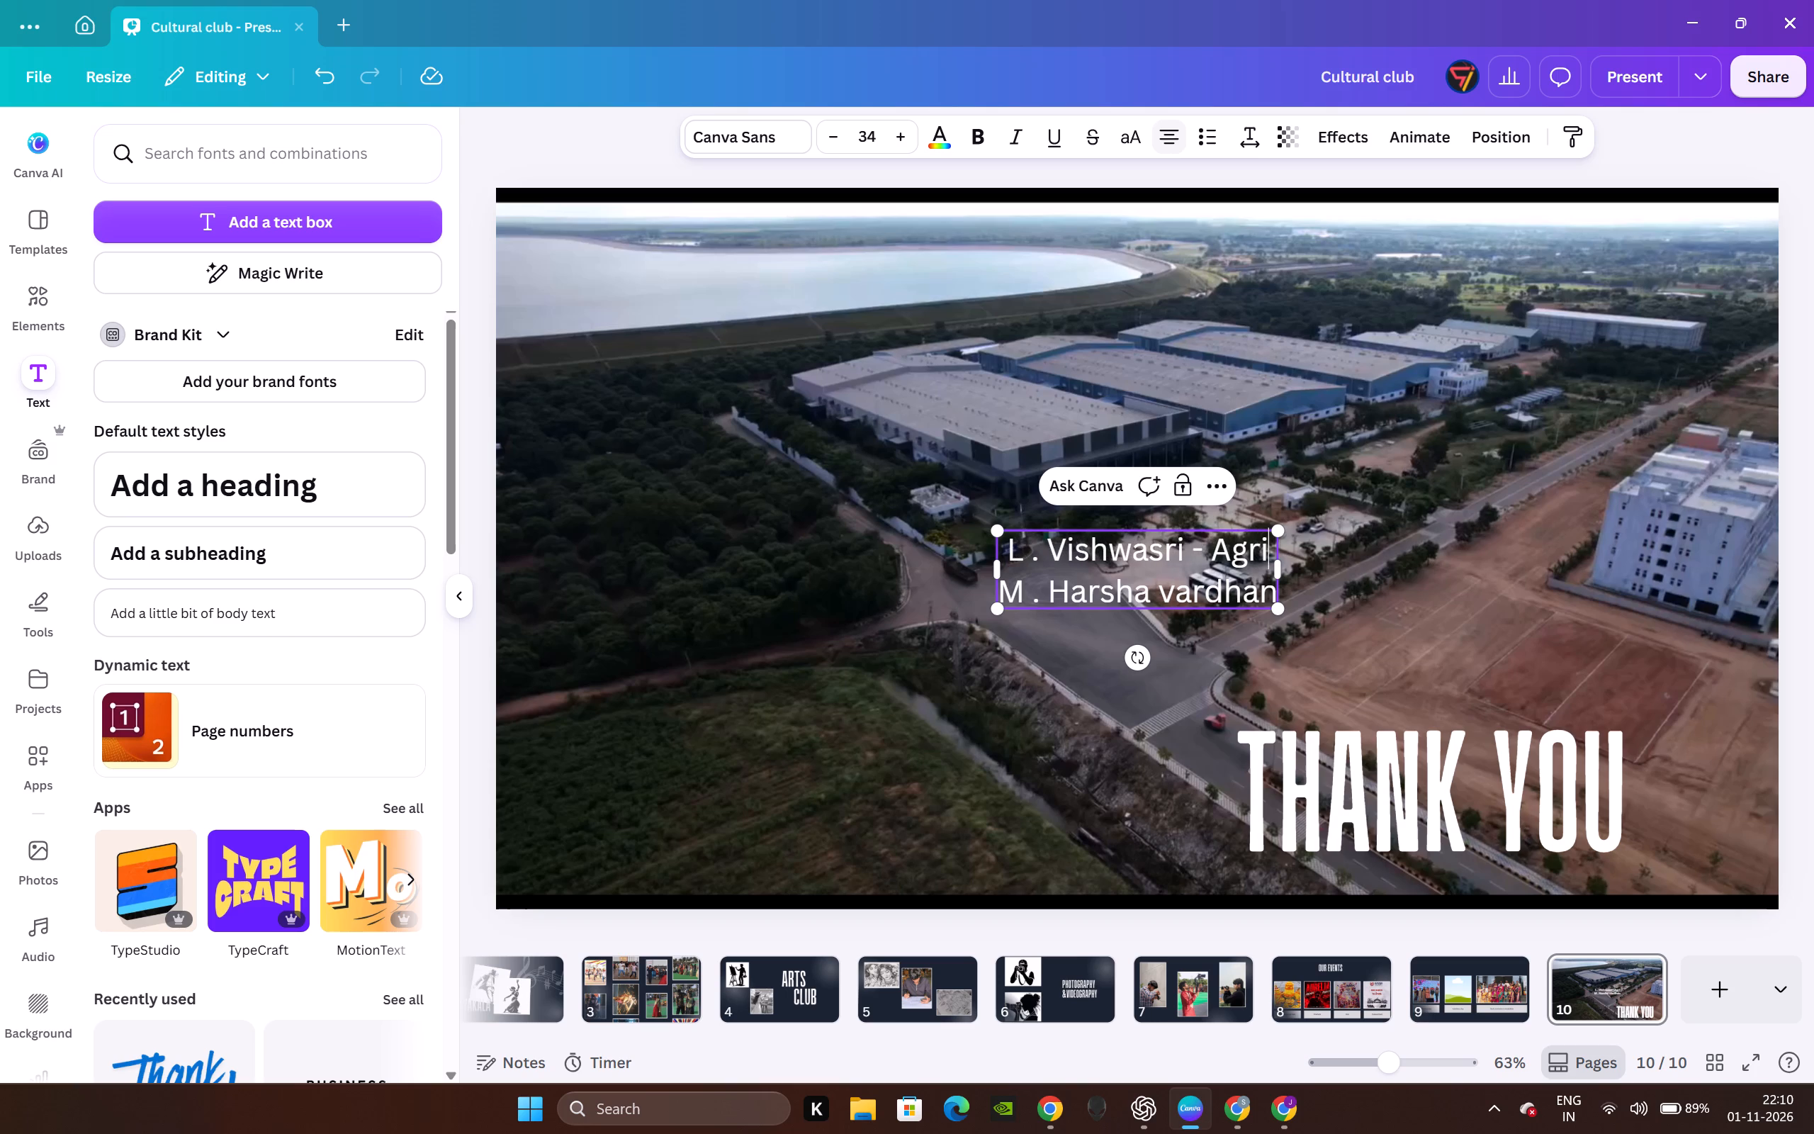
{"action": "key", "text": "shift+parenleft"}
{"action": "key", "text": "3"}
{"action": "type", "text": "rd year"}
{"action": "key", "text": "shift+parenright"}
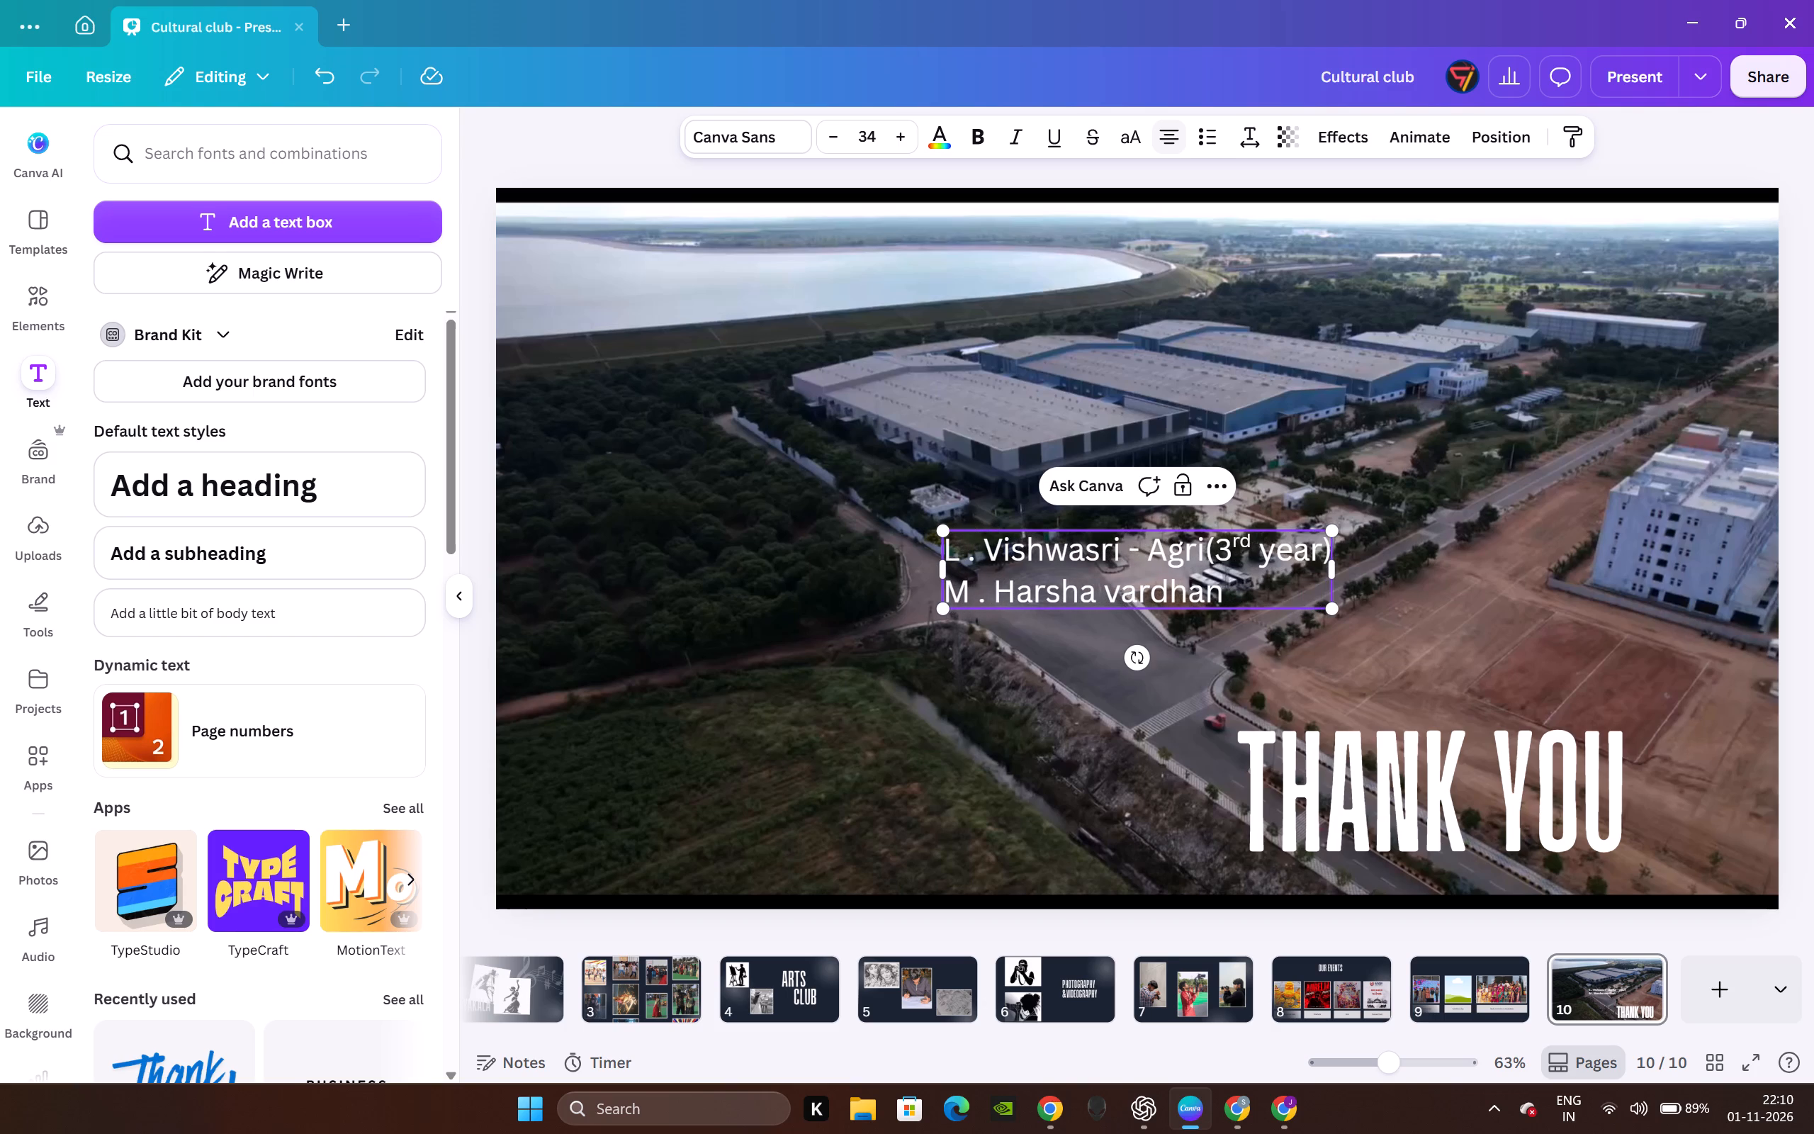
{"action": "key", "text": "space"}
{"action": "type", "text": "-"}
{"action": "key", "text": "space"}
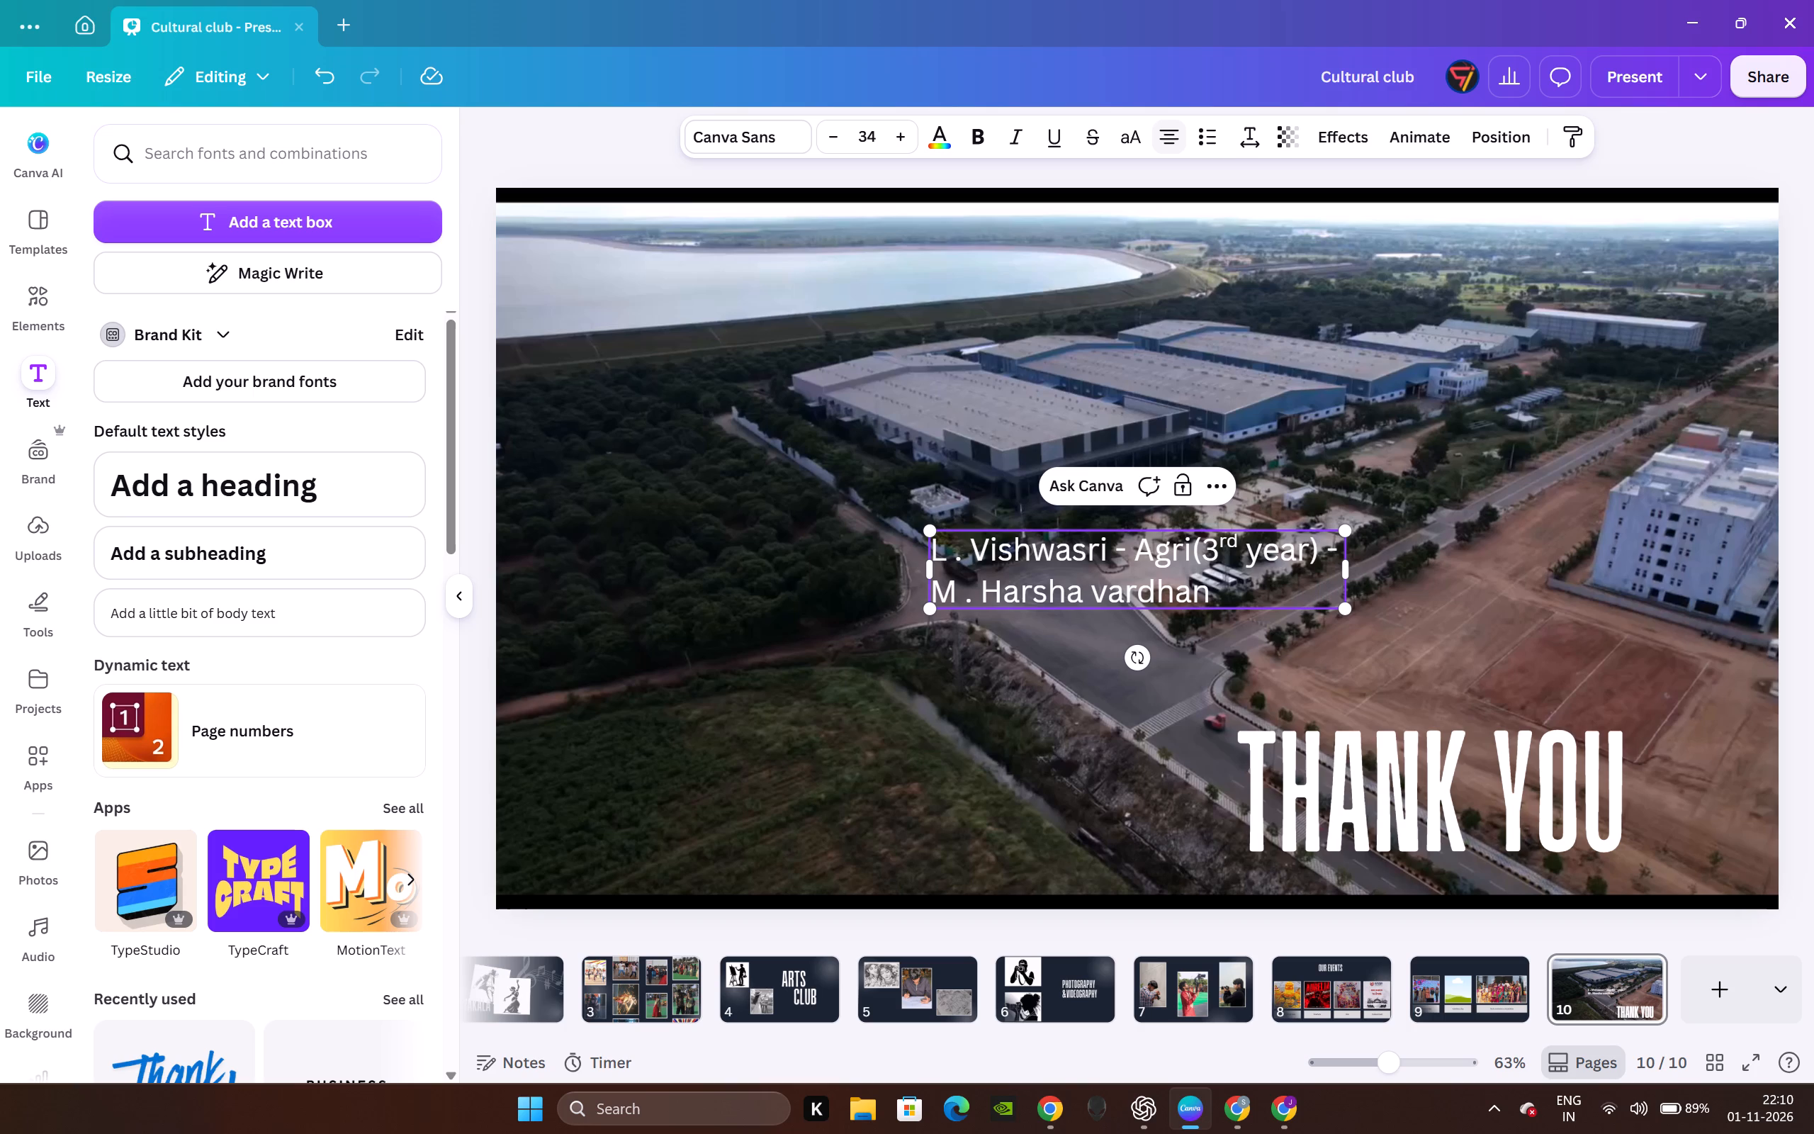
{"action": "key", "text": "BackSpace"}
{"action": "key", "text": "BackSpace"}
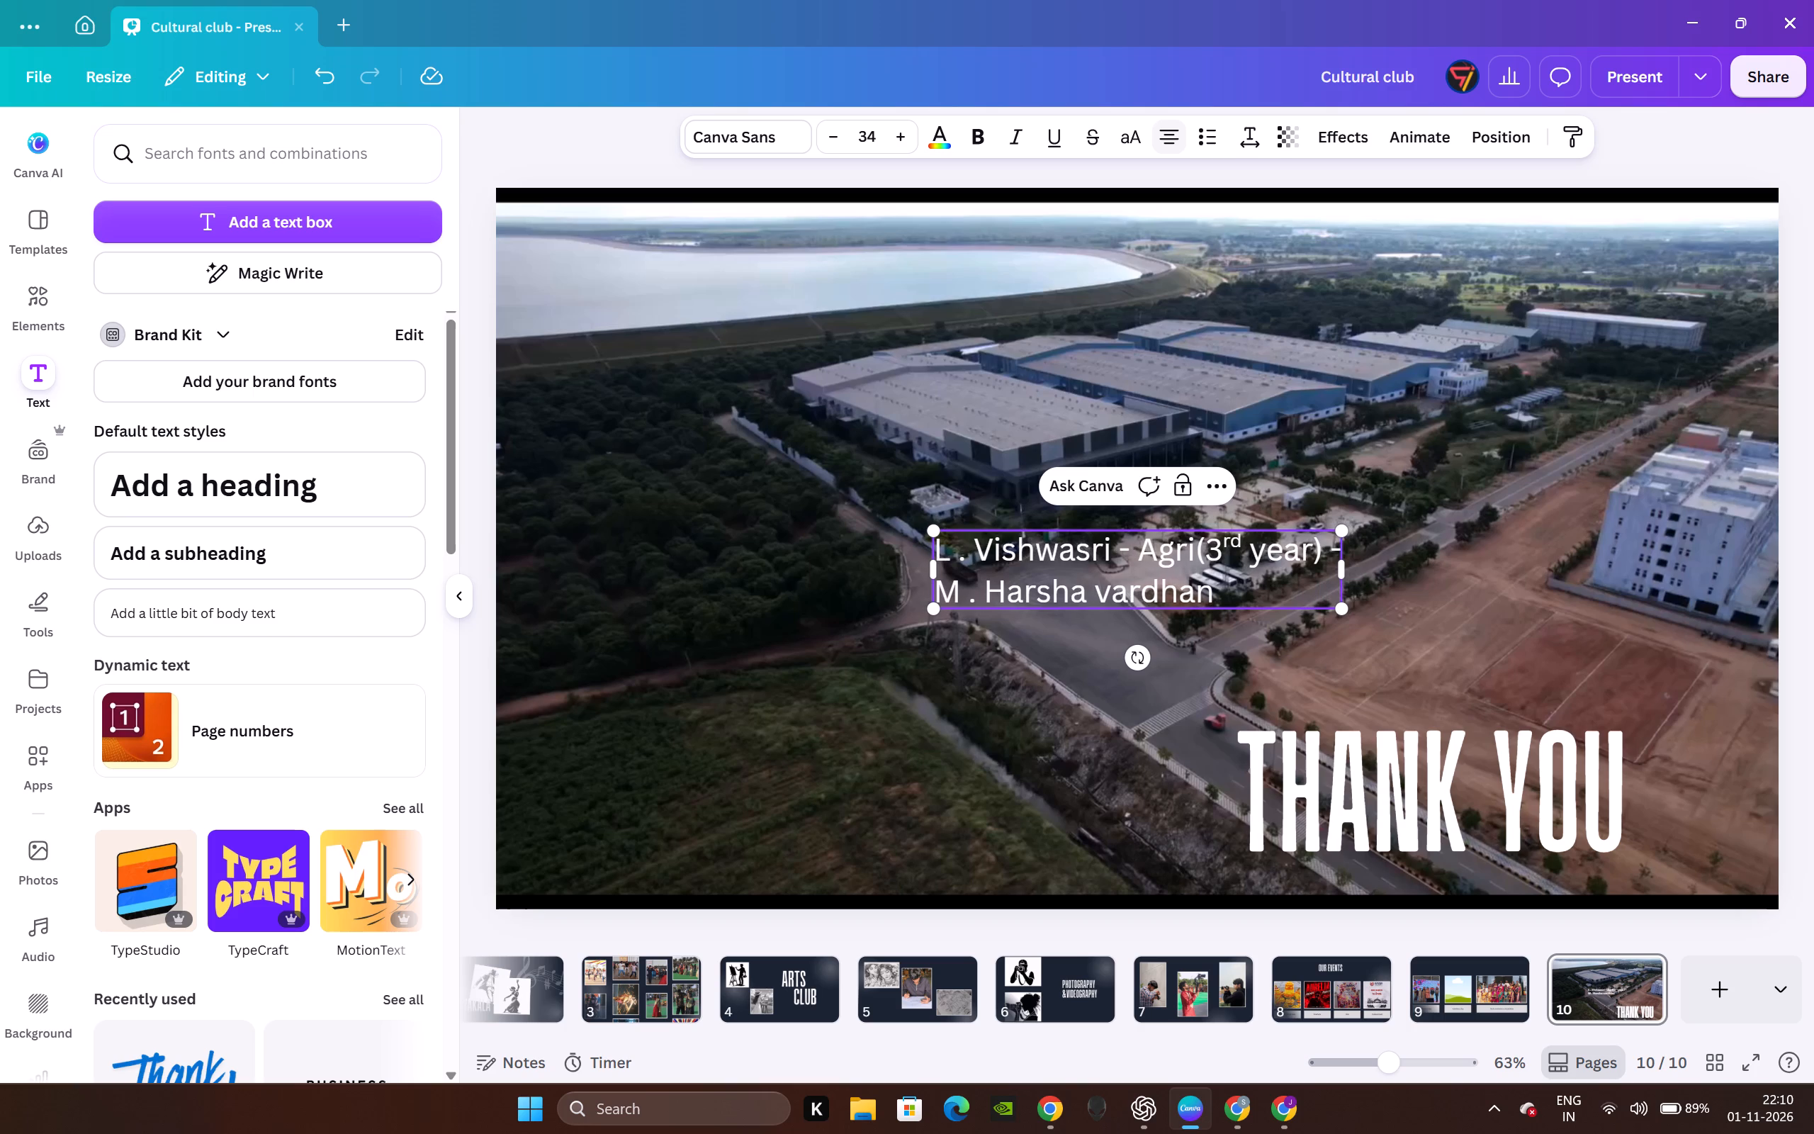
Append " - Btech(2nd year)" after the second presenter's name.
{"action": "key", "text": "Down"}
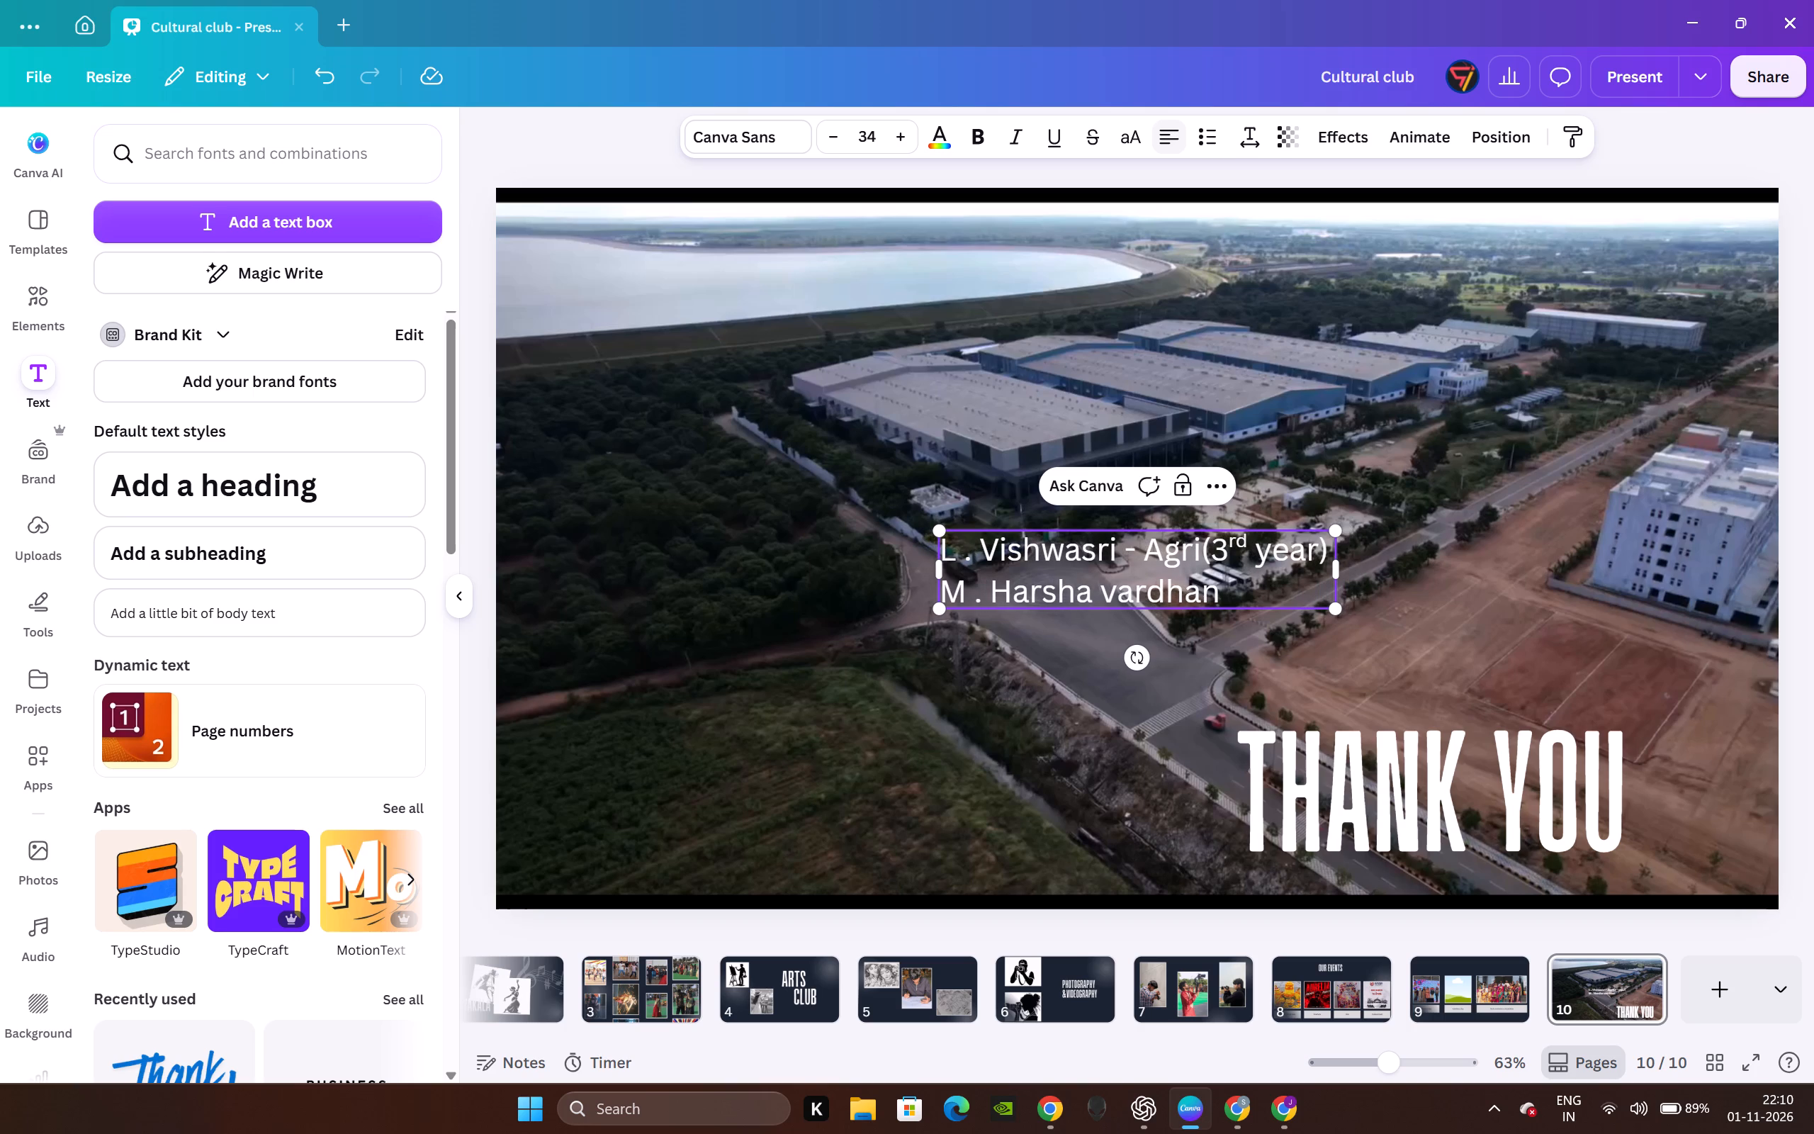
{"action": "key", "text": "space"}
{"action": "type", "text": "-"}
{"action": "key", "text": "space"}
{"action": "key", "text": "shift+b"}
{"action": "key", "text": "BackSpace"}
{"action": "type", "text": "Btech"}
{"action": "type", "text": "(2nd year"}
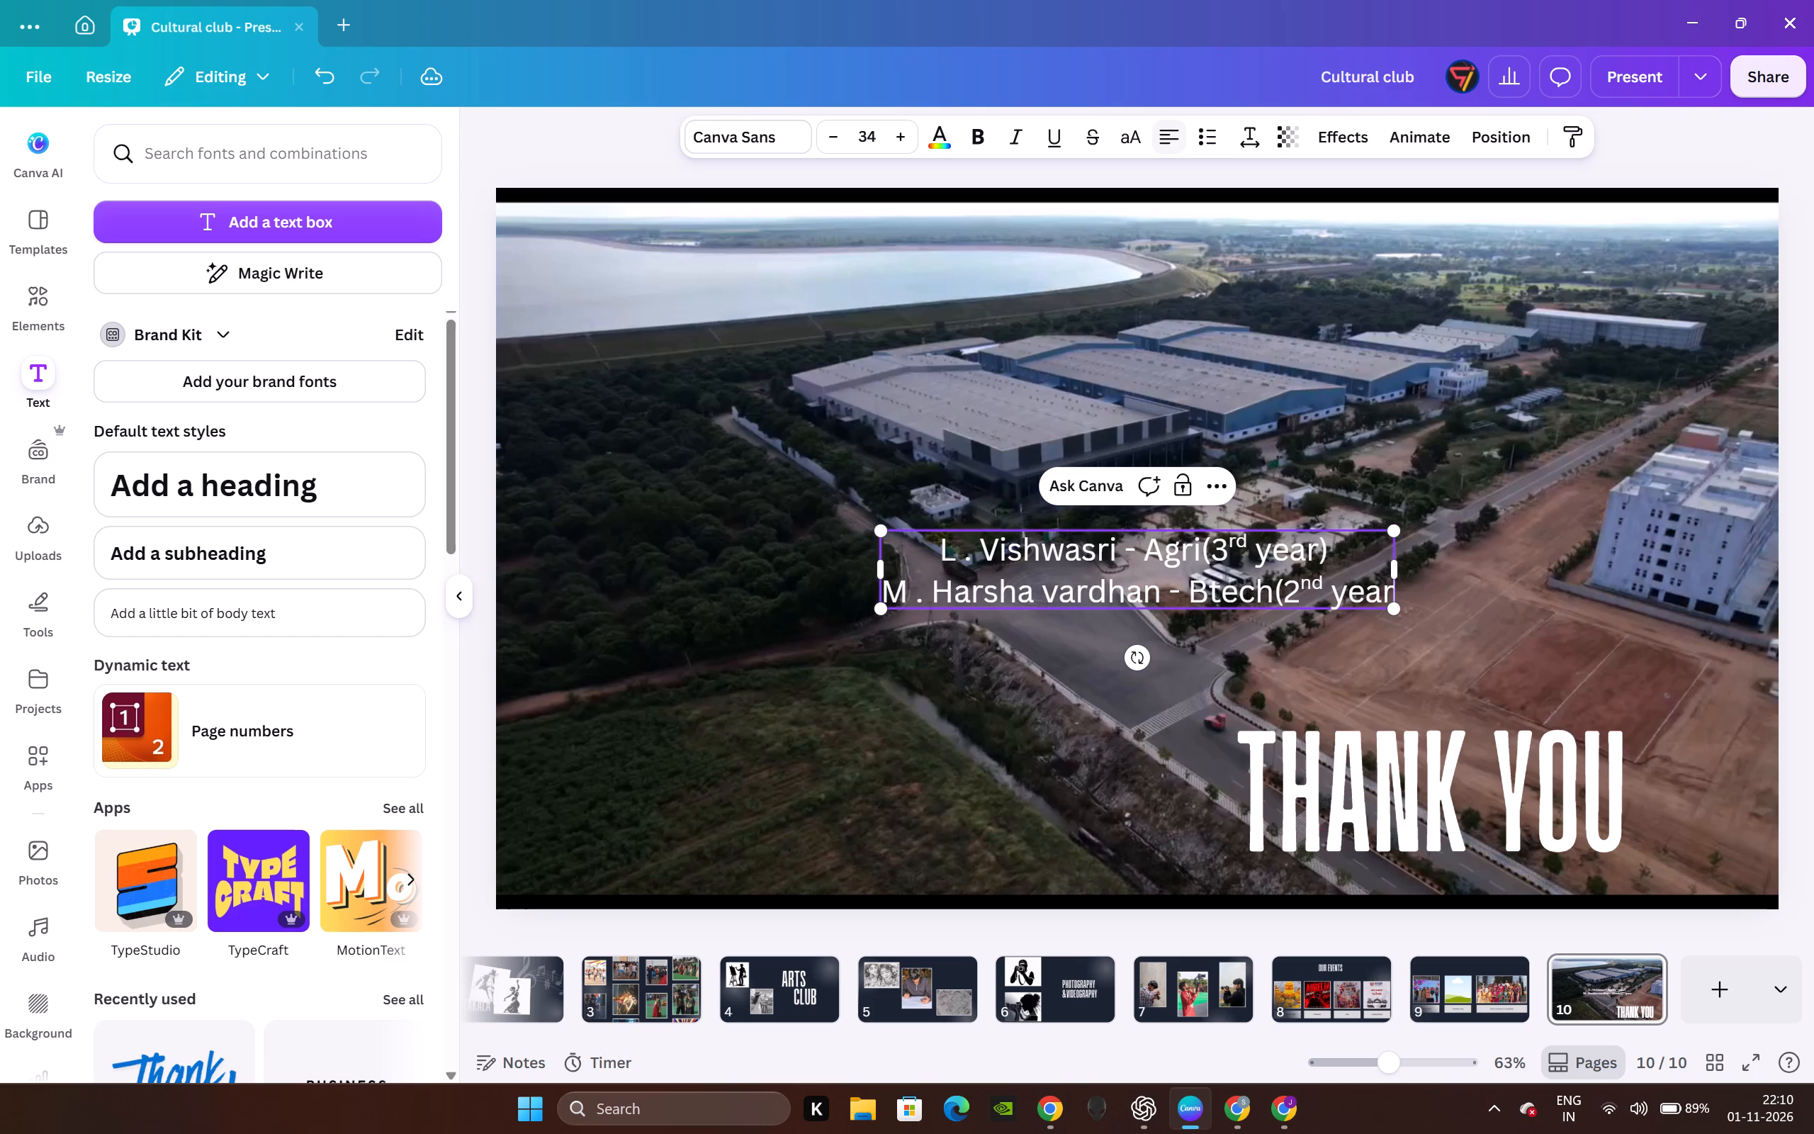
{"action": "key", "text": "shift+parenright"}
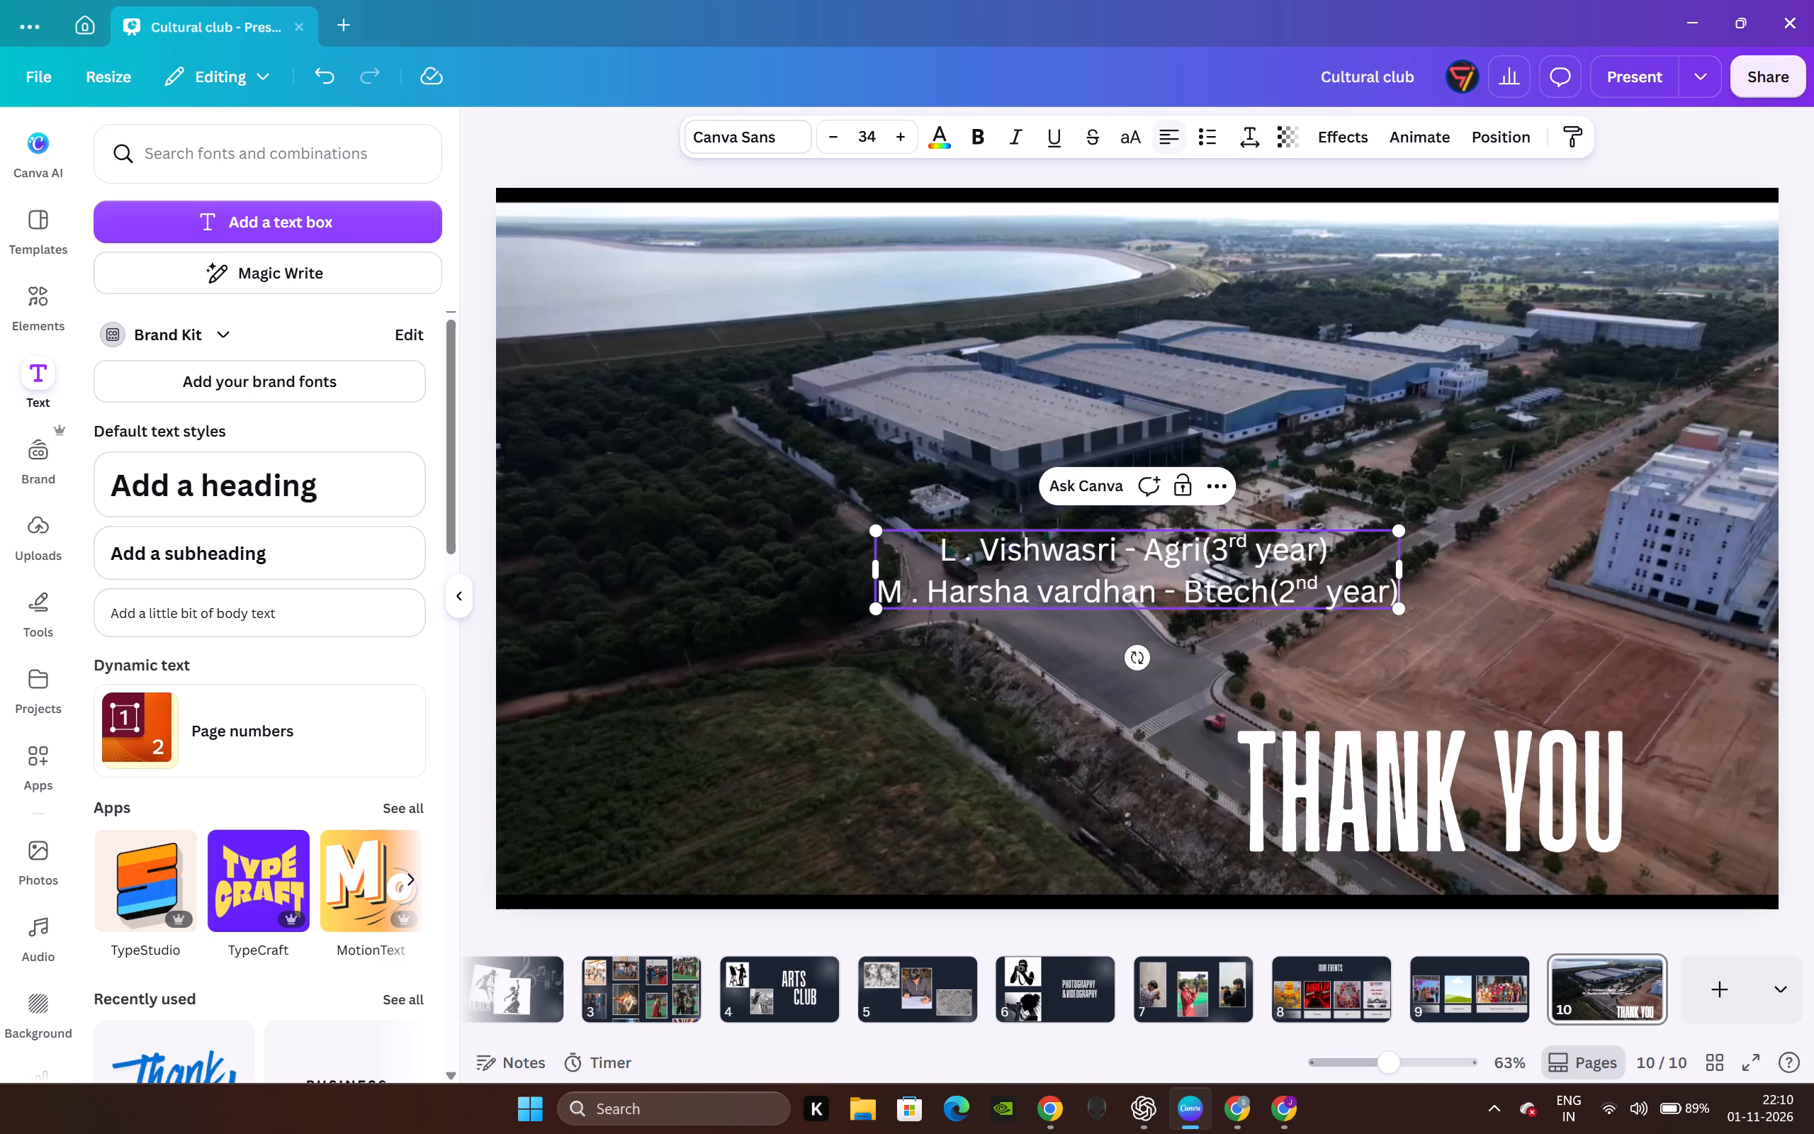
Replace "Agri" with "Bsc" in the first presenter's line and finish editing the text box.
{"action": "left_click", "coordinate": [1206, 563]}
{"action": "key", "text": "BackSpace"}
{"action": "key", "text": "BackSpace"}
{"action": "key", "text": "BackSpace"}
{"action": "key", "text": "BackSpace"}
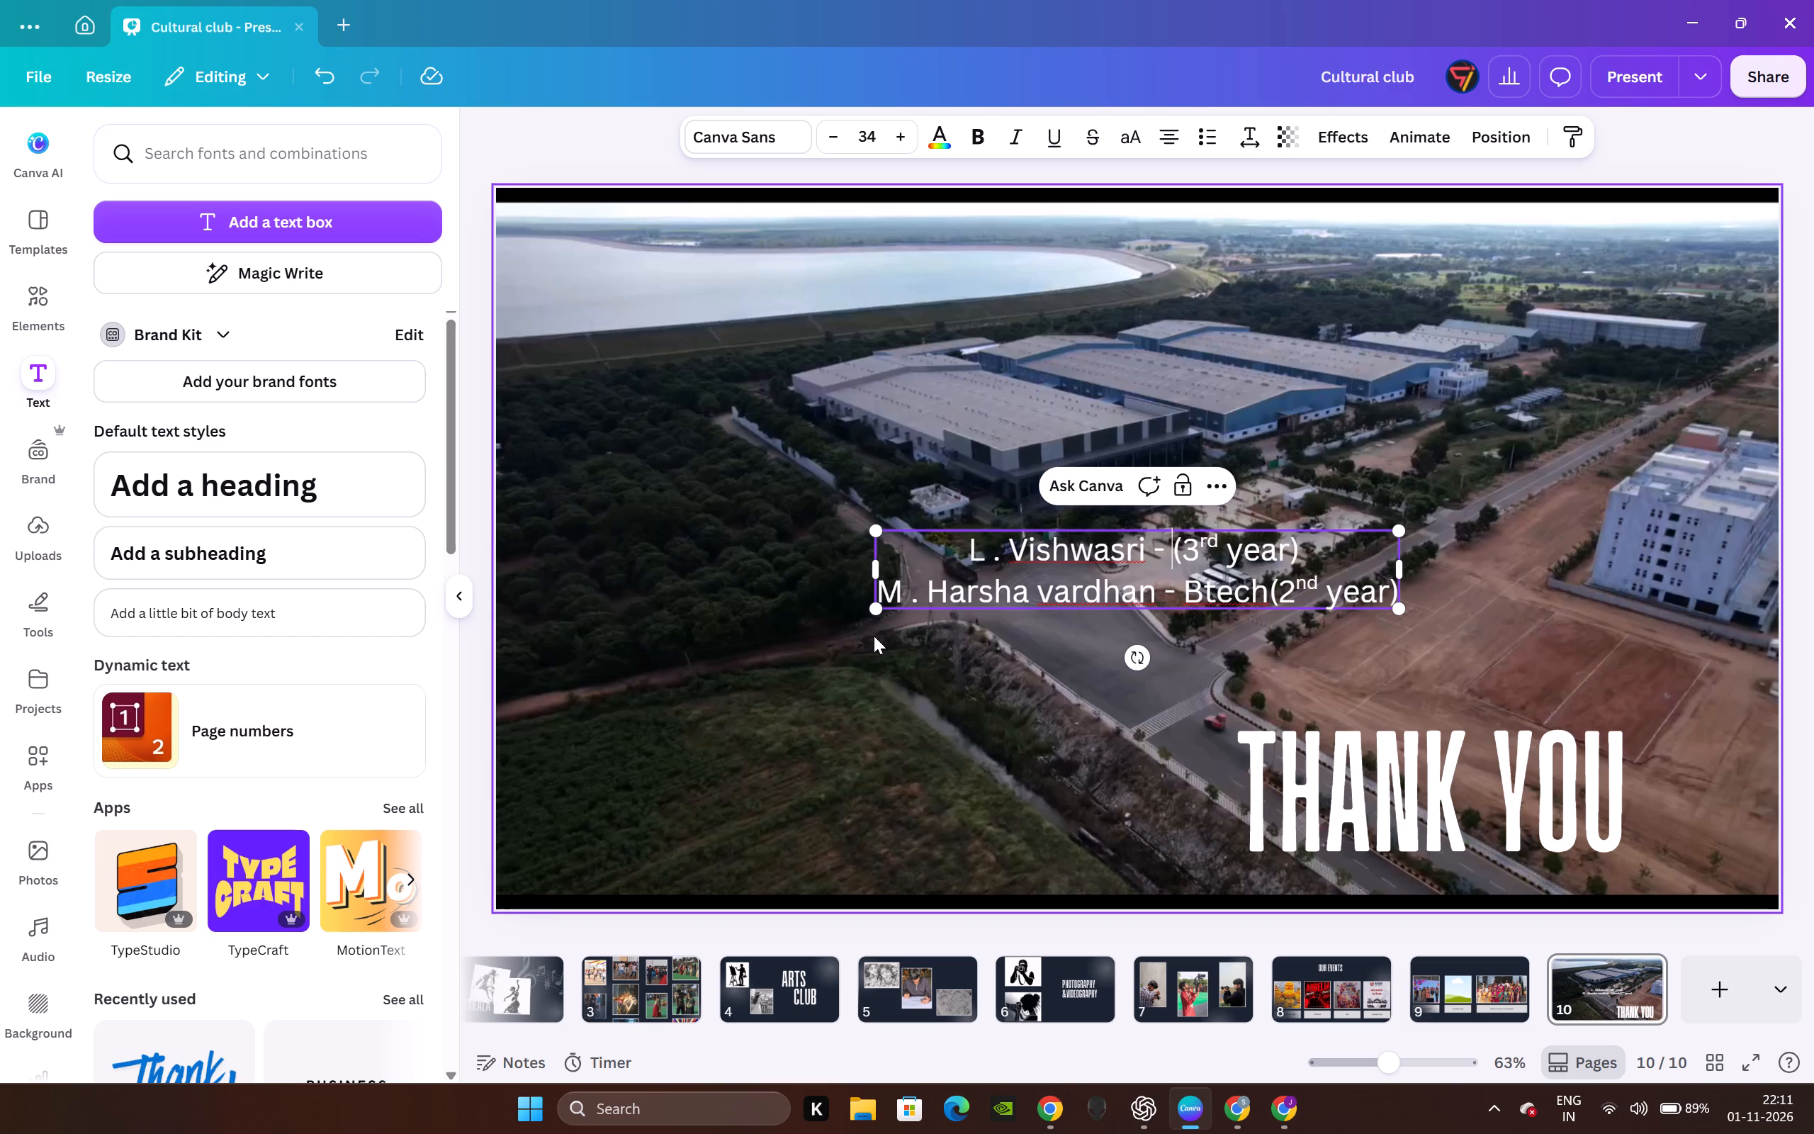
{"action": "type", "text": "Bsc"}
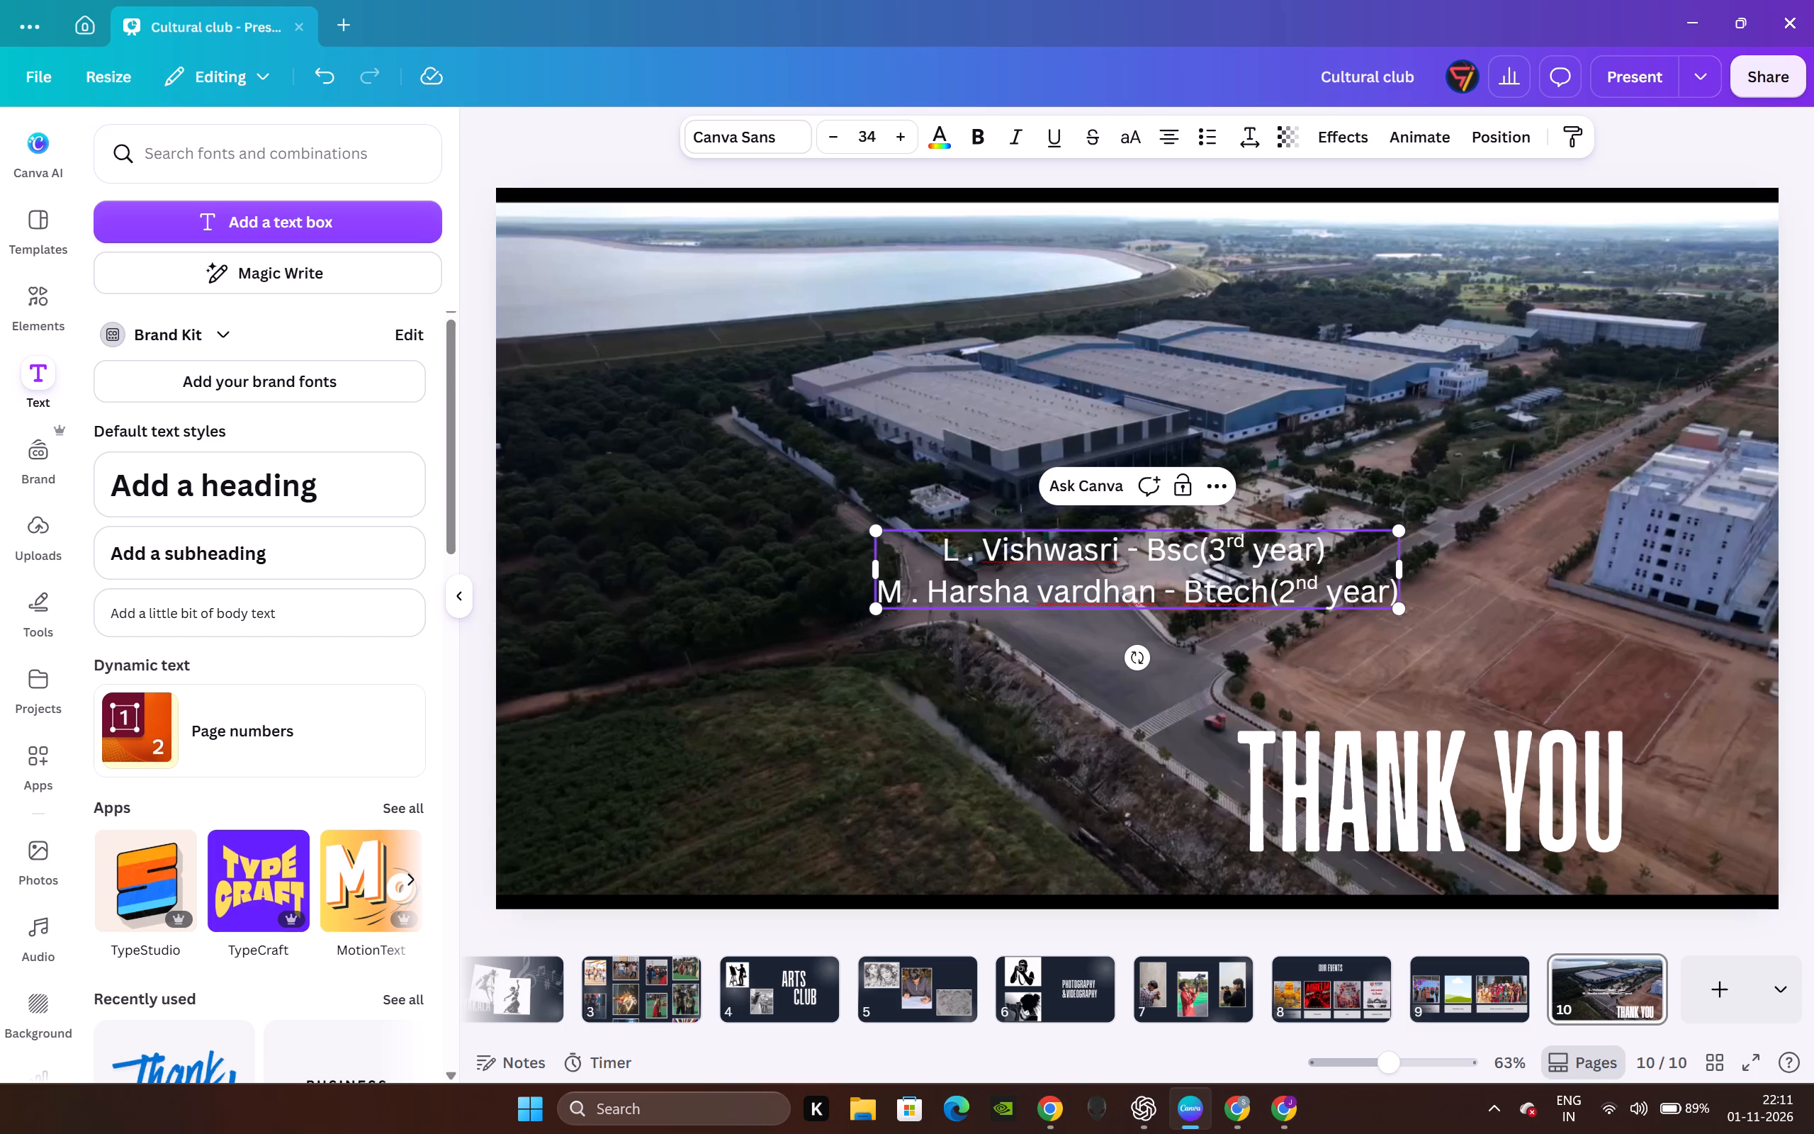
{"action": "left_click", "coordinate": [1492, 584]}
Raise the THANK YOU heading on the slide and place the presenters' names text box directly beneath it.
{"action": "left_click", "coordinate": [1458, 746]}
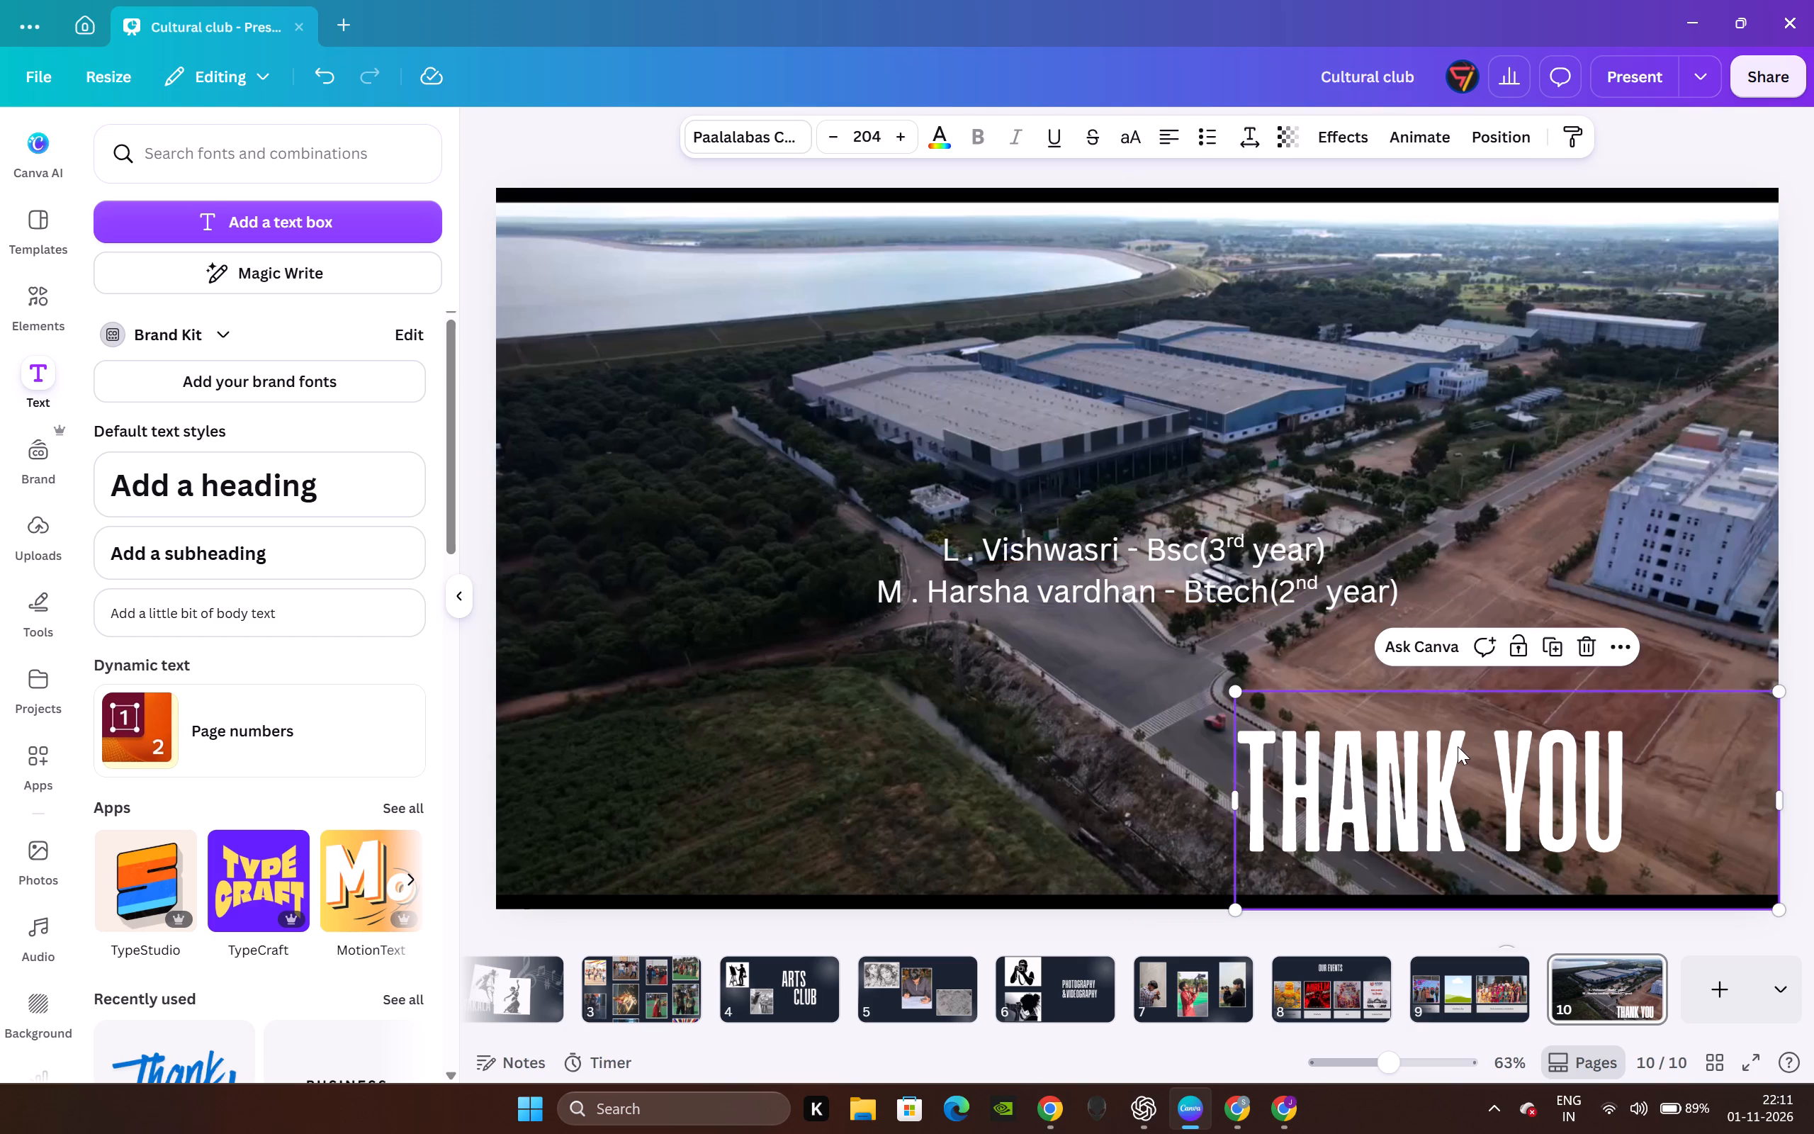
{"action": "left_click_drag", "start_coordinate": [1485, 742], "coordinate": [1486, 639]}
{"action": "left_click_drag", "start_coordinate": [1167, 561], "coordinate": [1552, 804]}
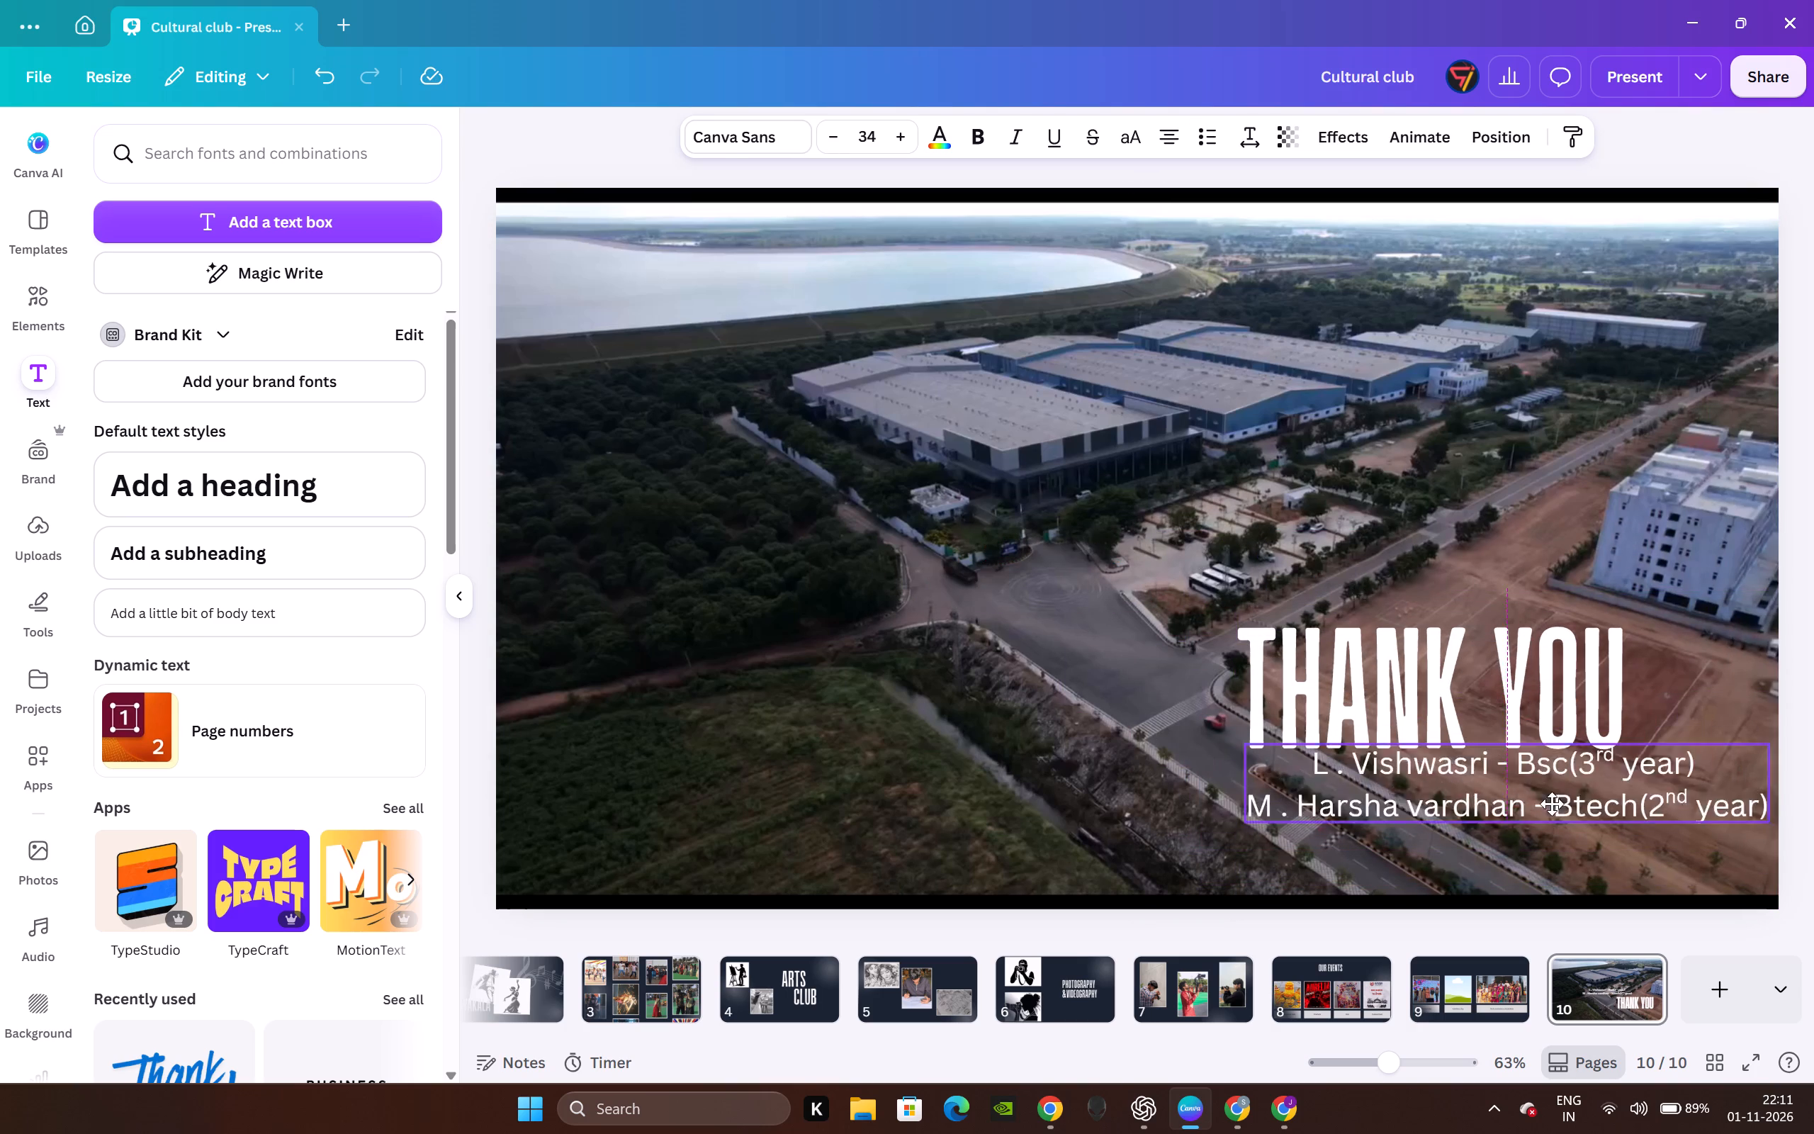
{"action": "left_click_drag", "start_coordinate": [1552, 804], "coordinate": [1526, 832]}
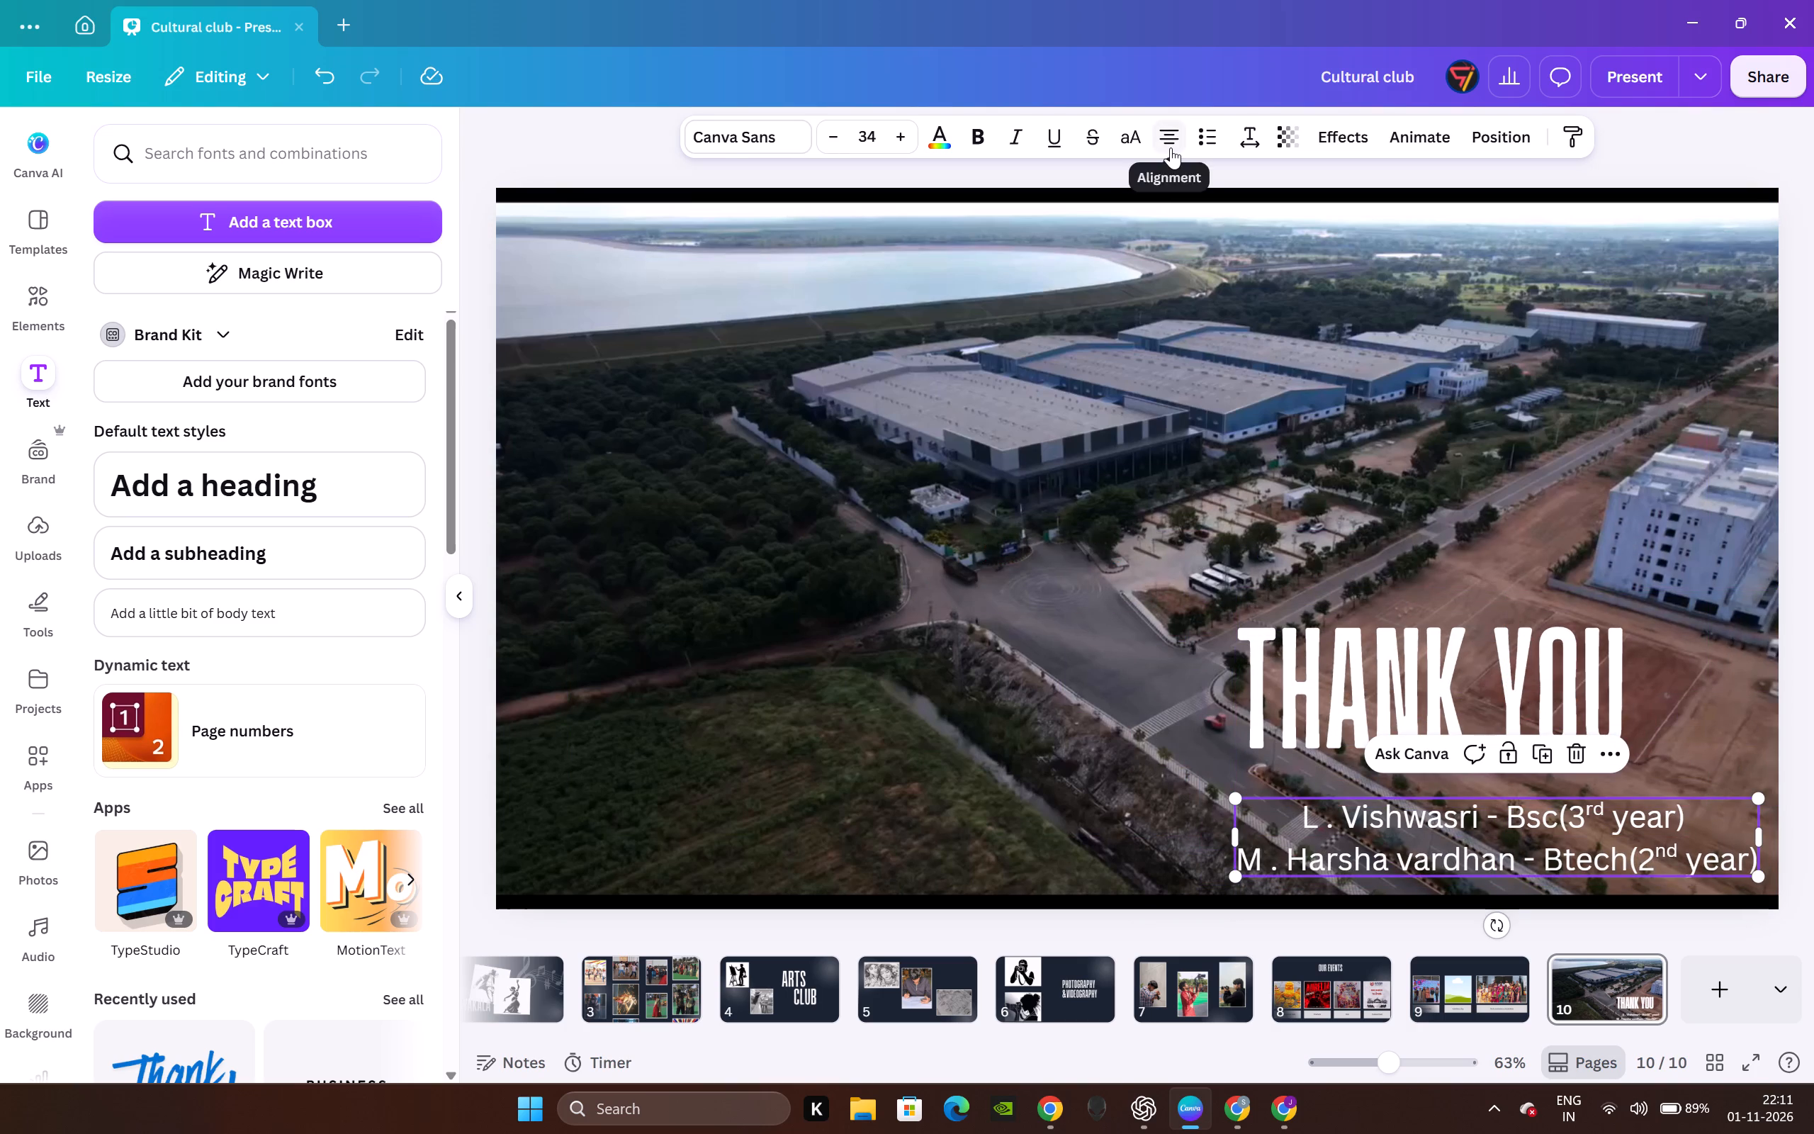
Set the presenters' names text box to justified alignment, so both lines start at the same edge.
{"action": "left_click", "coordinate": [1171, 147]}
{"action": "left_click", "coordinate": [1171, 147]}
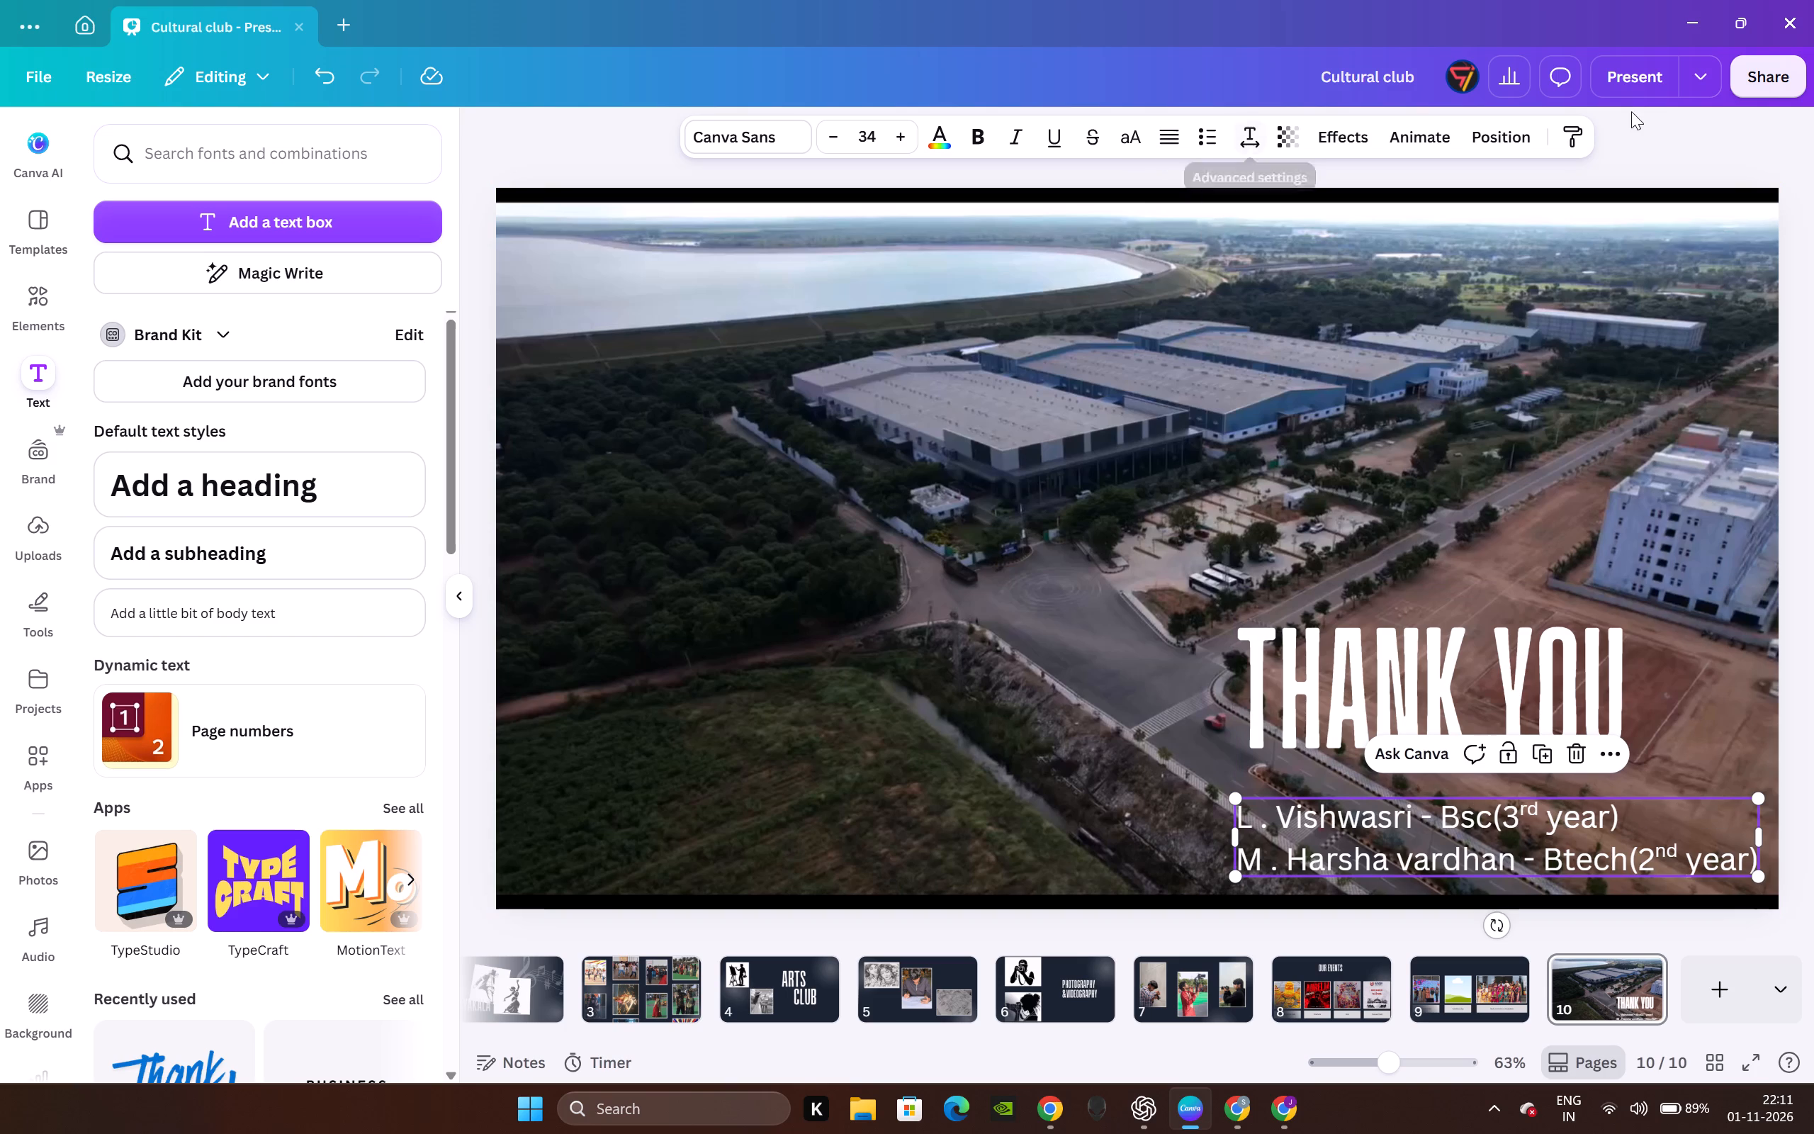
{"action": "left_click", "coordinate": [1651, 137]}
Nudge the THANK YOU heading slightly down and to the left, closer to the presenters' names.
{"action": "left_click_drag", "start_coordinate": [1526, 722], "coordinate": [1512, 731]}
{"action": "left_click", "coordinate": [1701, 147]}
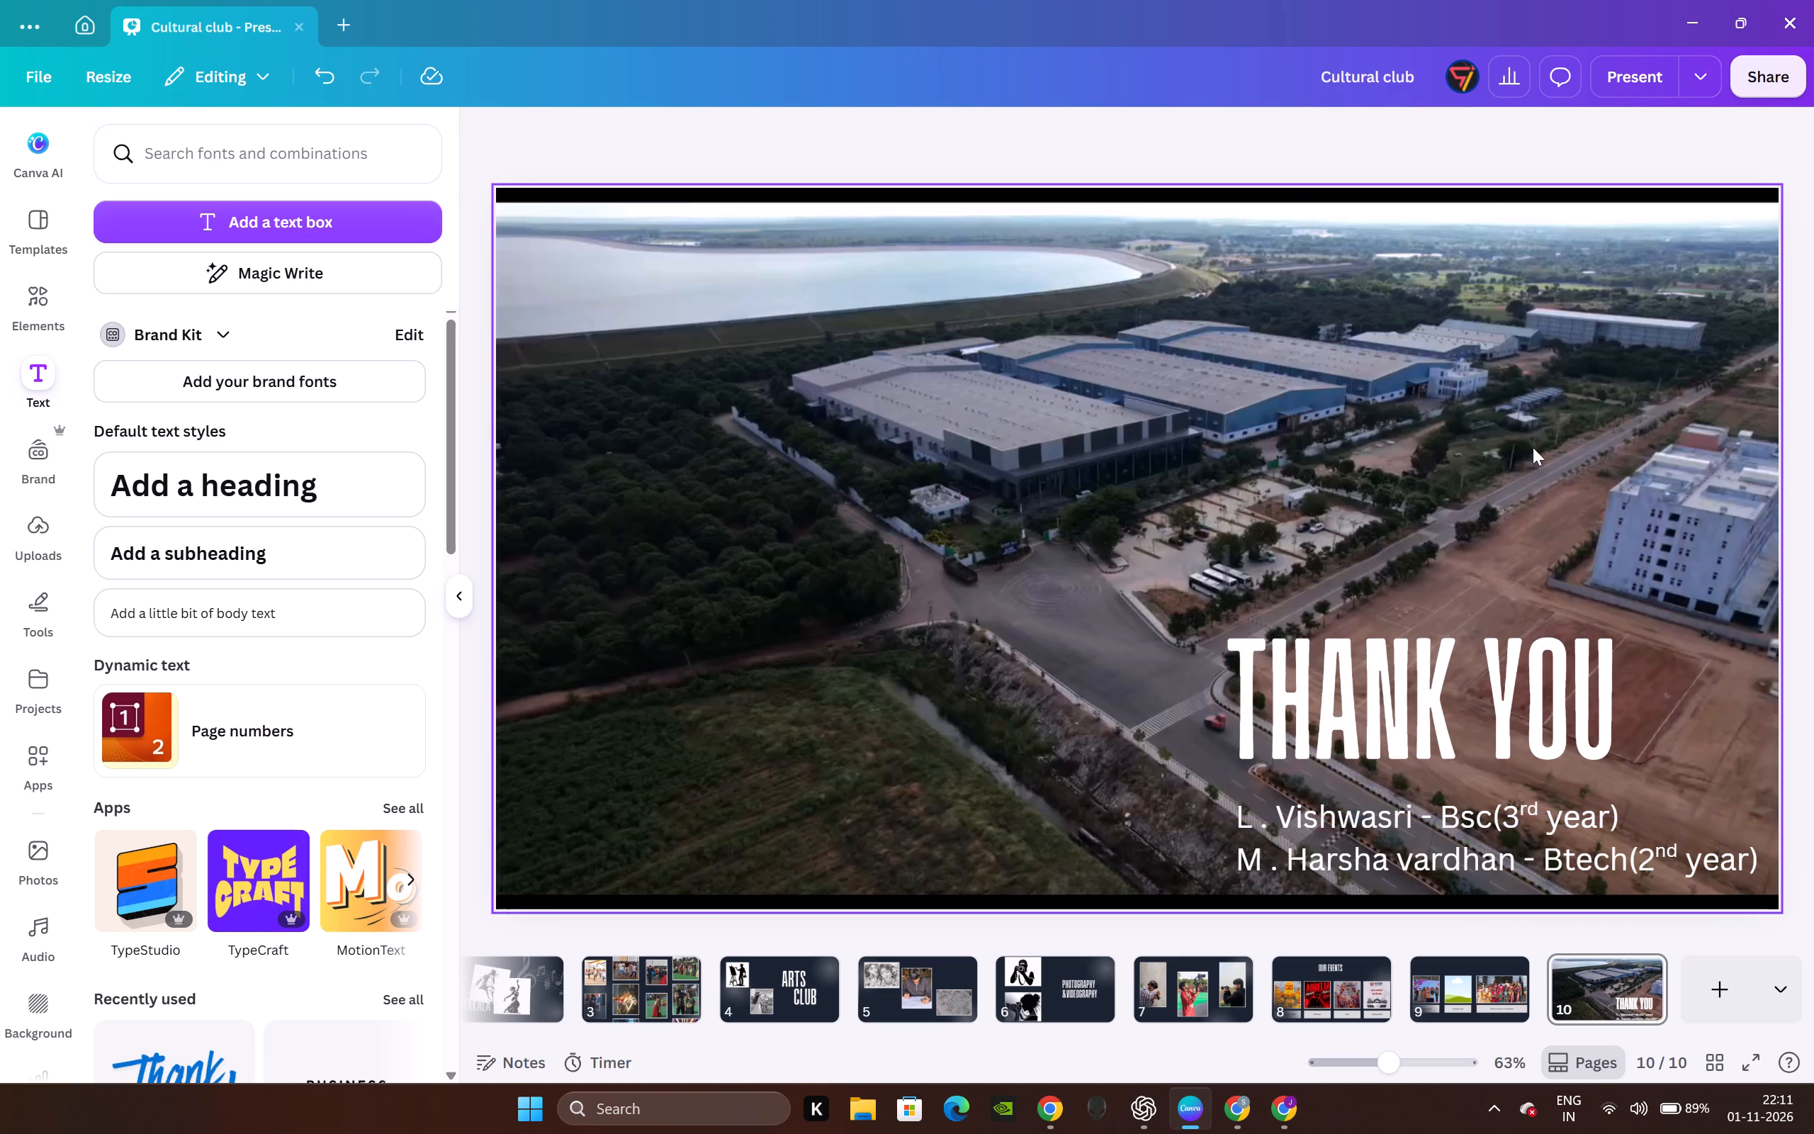
Insert a space and three hyphens in front of the first presenter's initial.
{"action": "left_click", "coordinate": [1236, 820]}
{"action": "left_click", "coordinate": [1251, 814]}
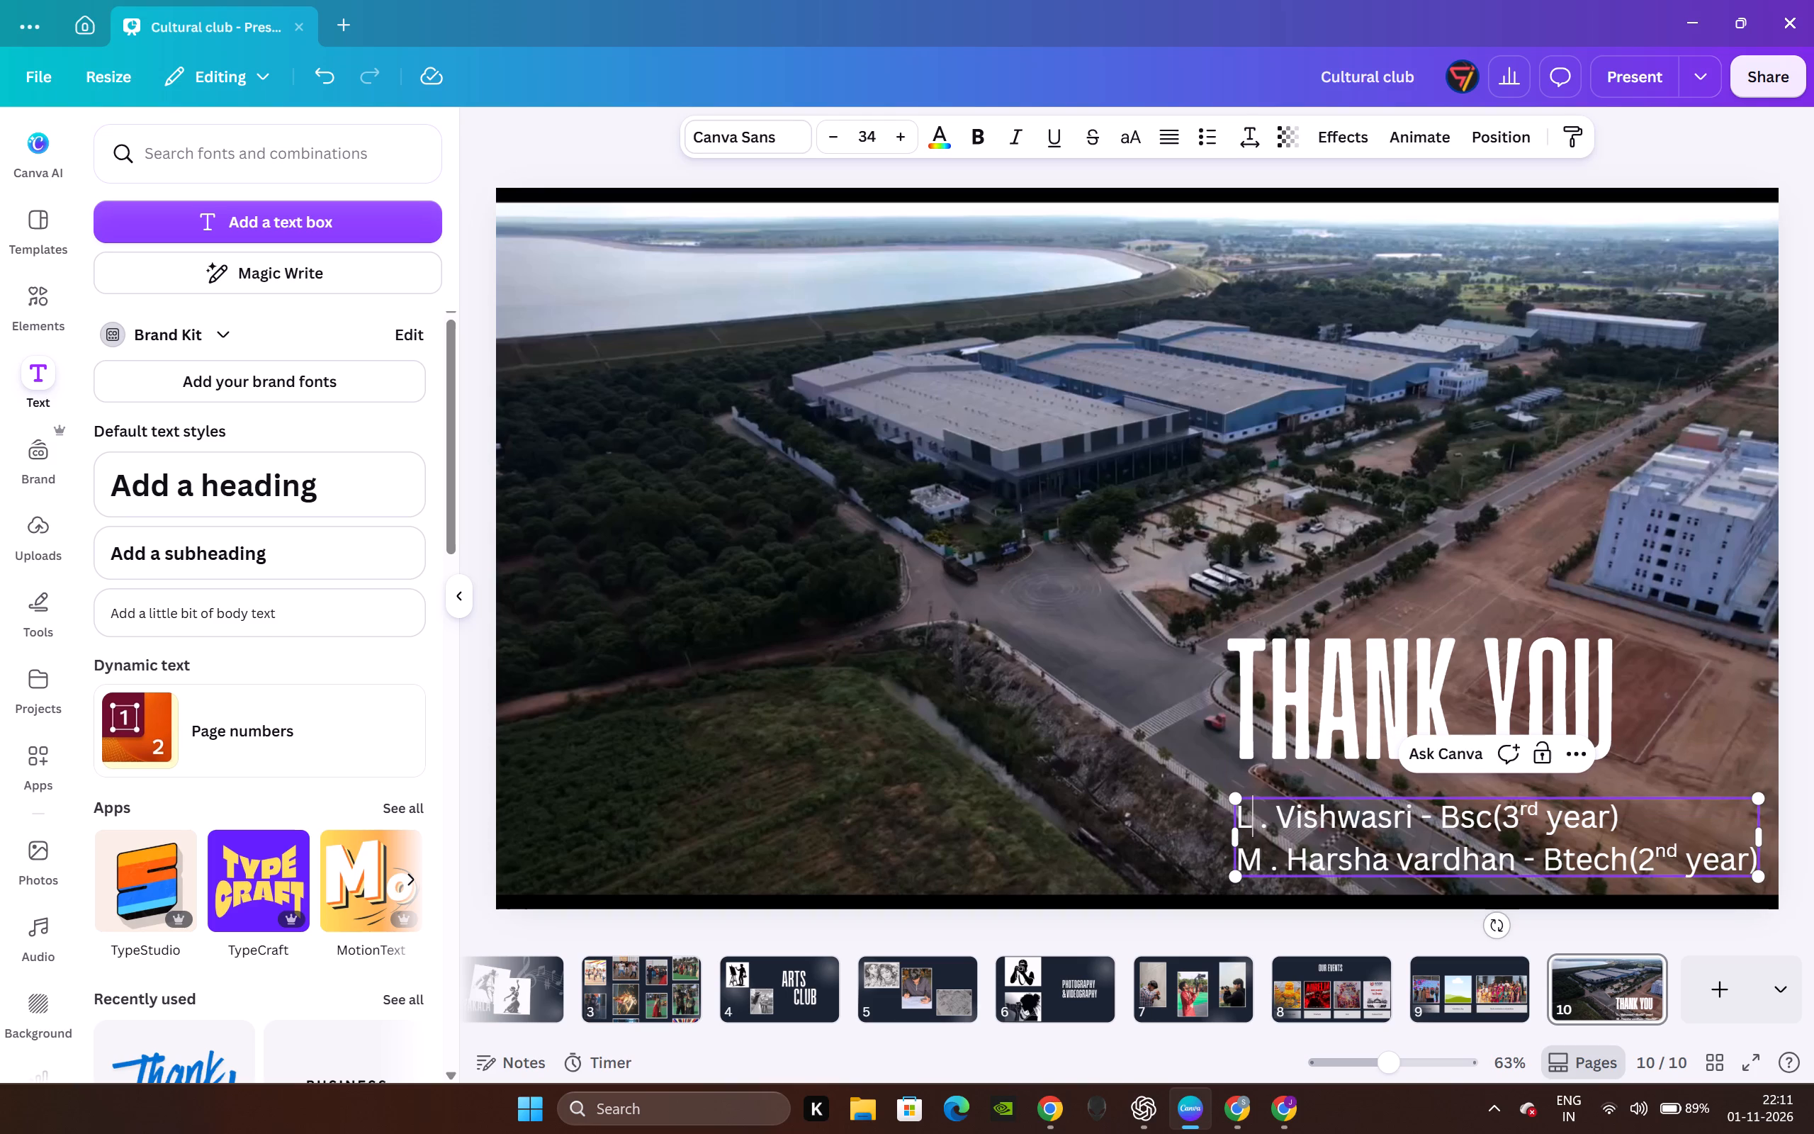
{"action": "key", "text": "Left"}
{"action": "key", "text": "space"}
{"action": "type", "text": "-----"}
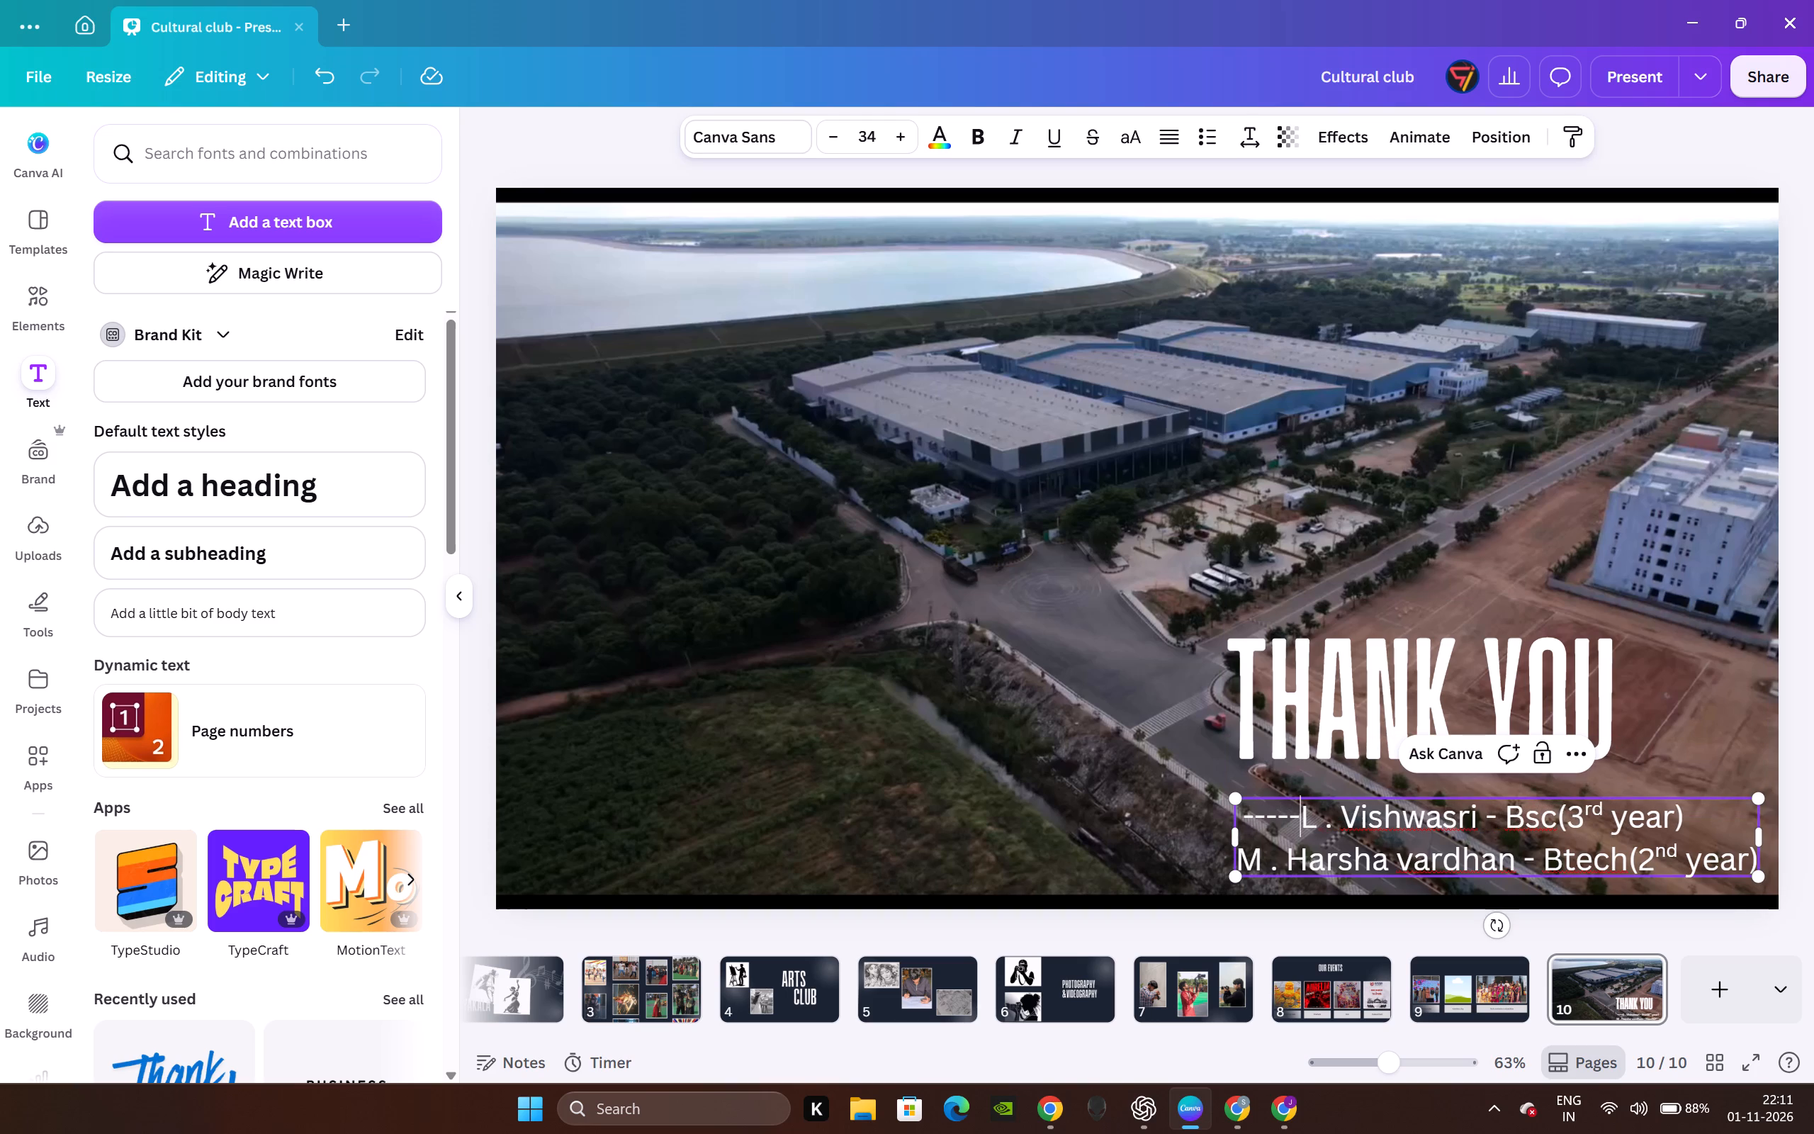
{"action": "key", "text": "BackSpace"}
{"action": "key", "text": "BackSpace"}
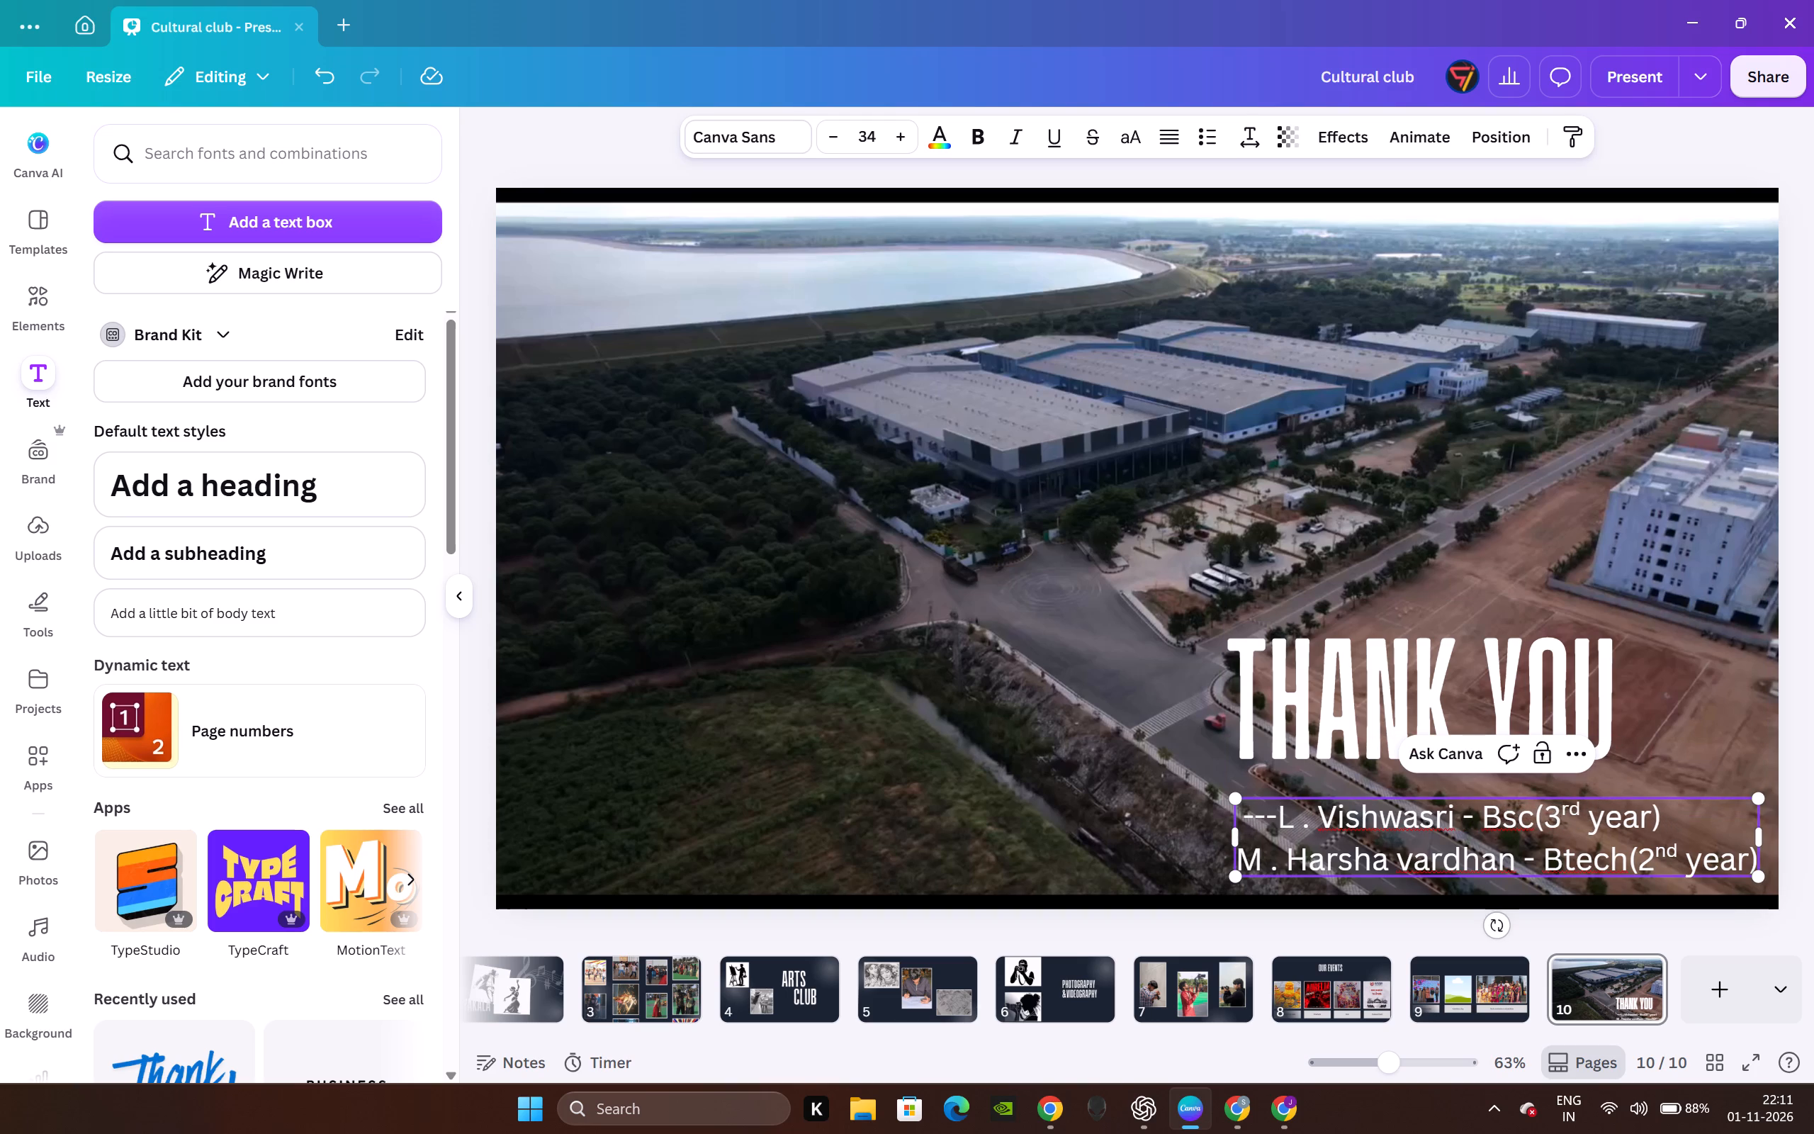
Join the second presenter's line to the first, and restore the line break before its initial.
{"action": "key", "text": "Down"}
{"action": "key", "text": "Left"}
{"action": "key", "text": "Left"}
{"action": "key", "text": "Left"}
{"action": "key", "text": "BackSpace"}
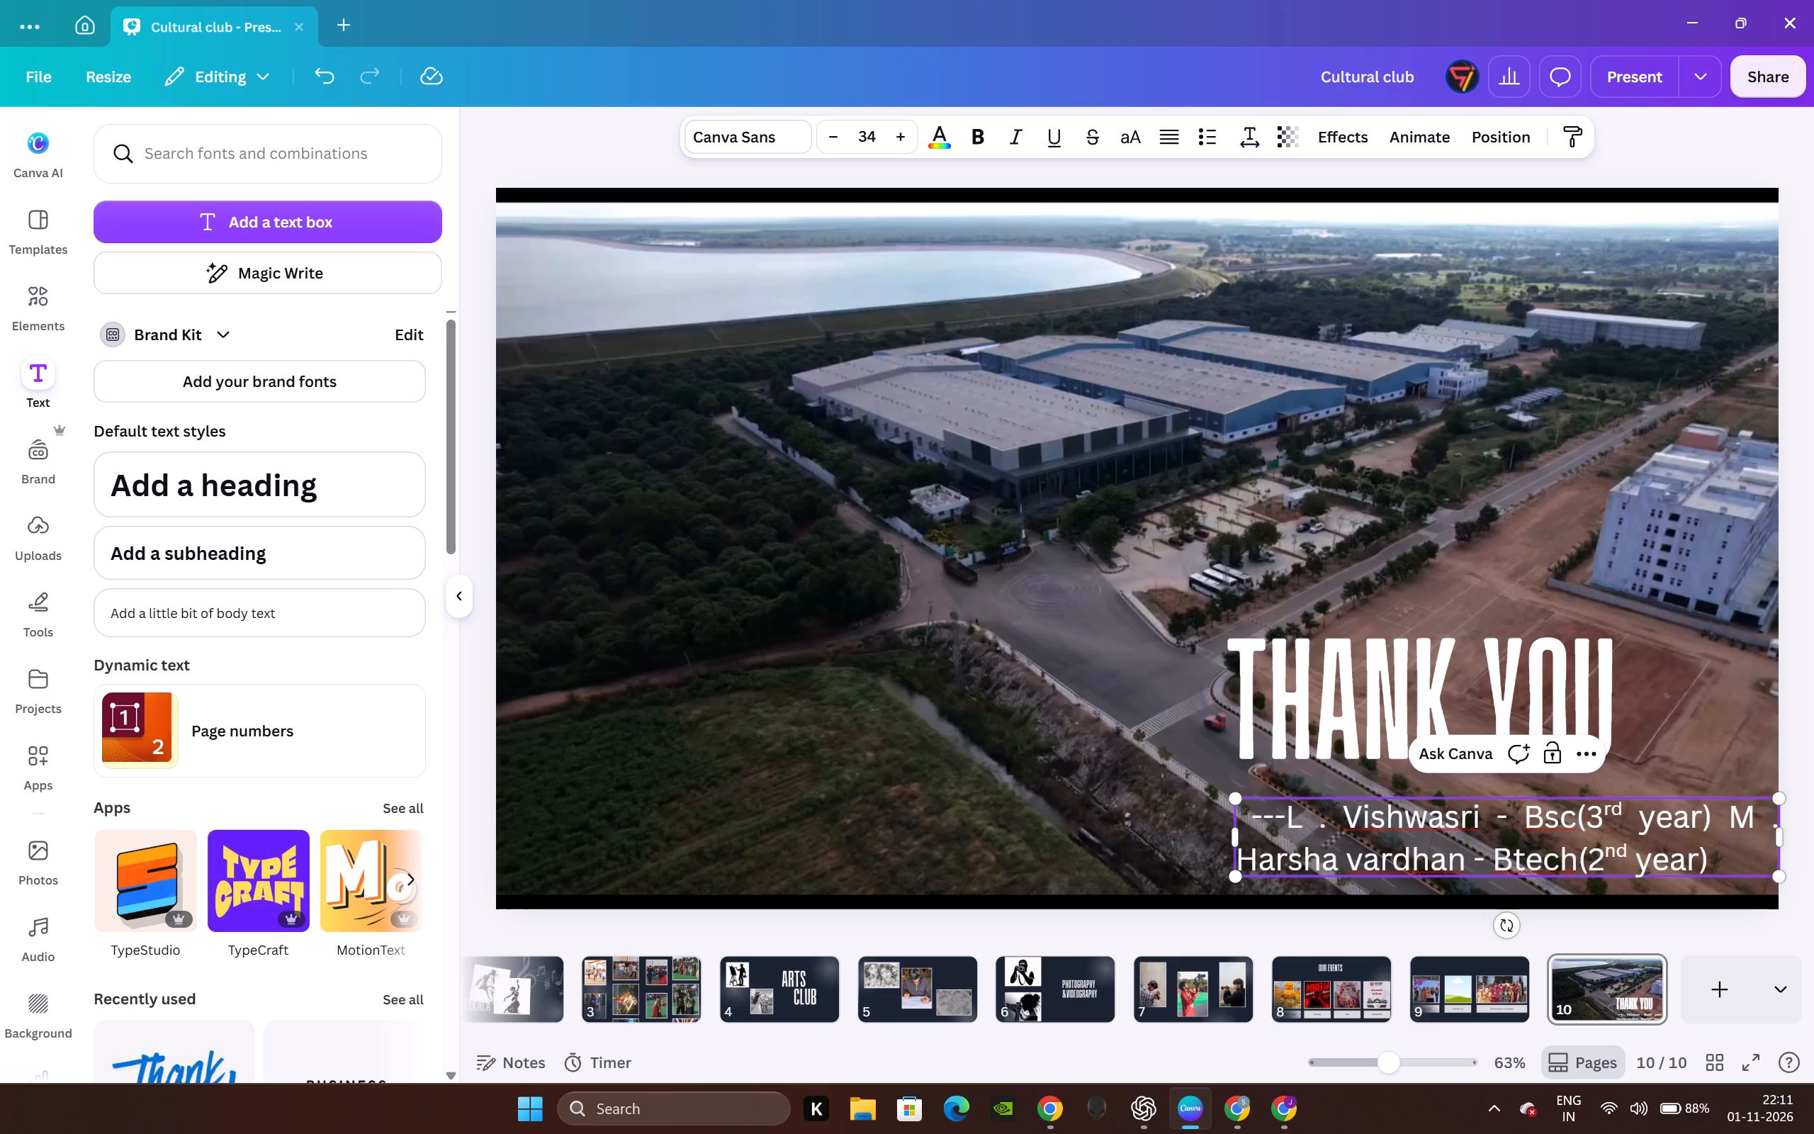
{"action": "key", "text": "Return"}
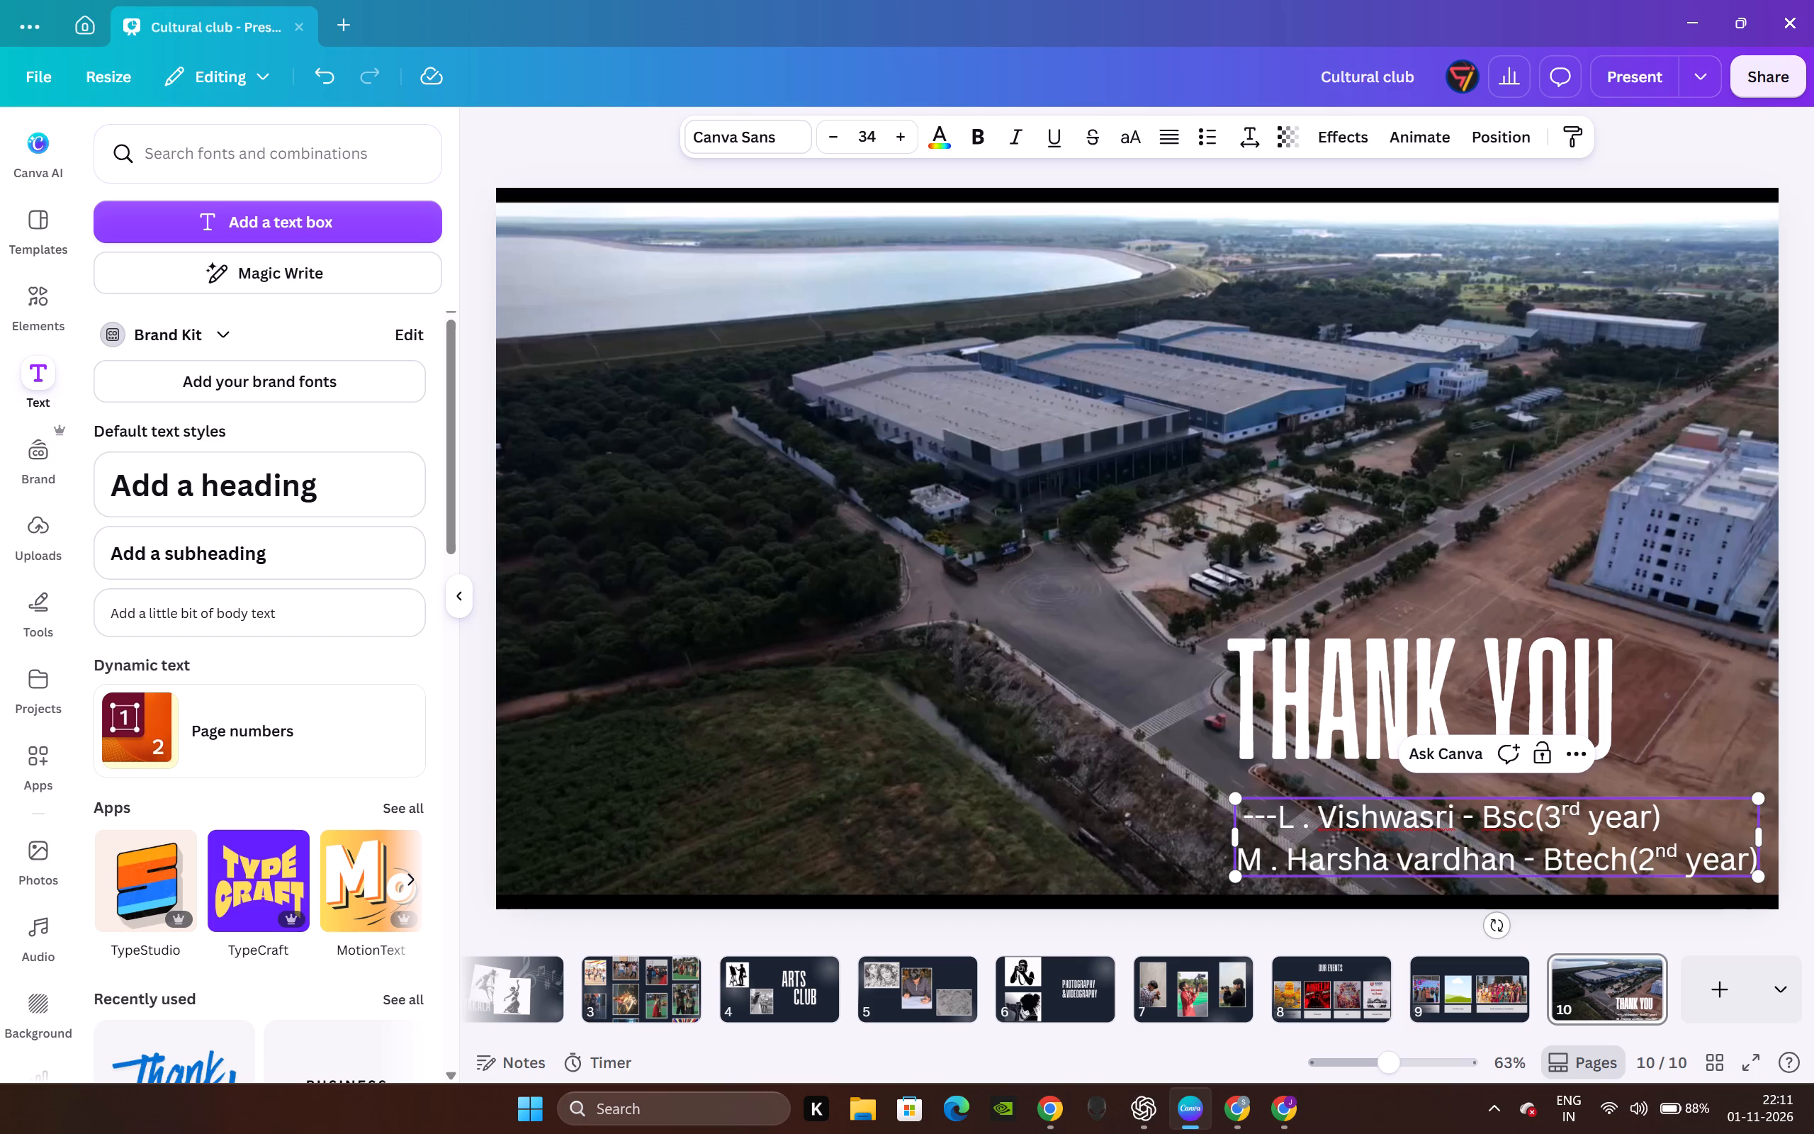
Insert three hyphens directly in front of the second presenter's initial, with no leading space.
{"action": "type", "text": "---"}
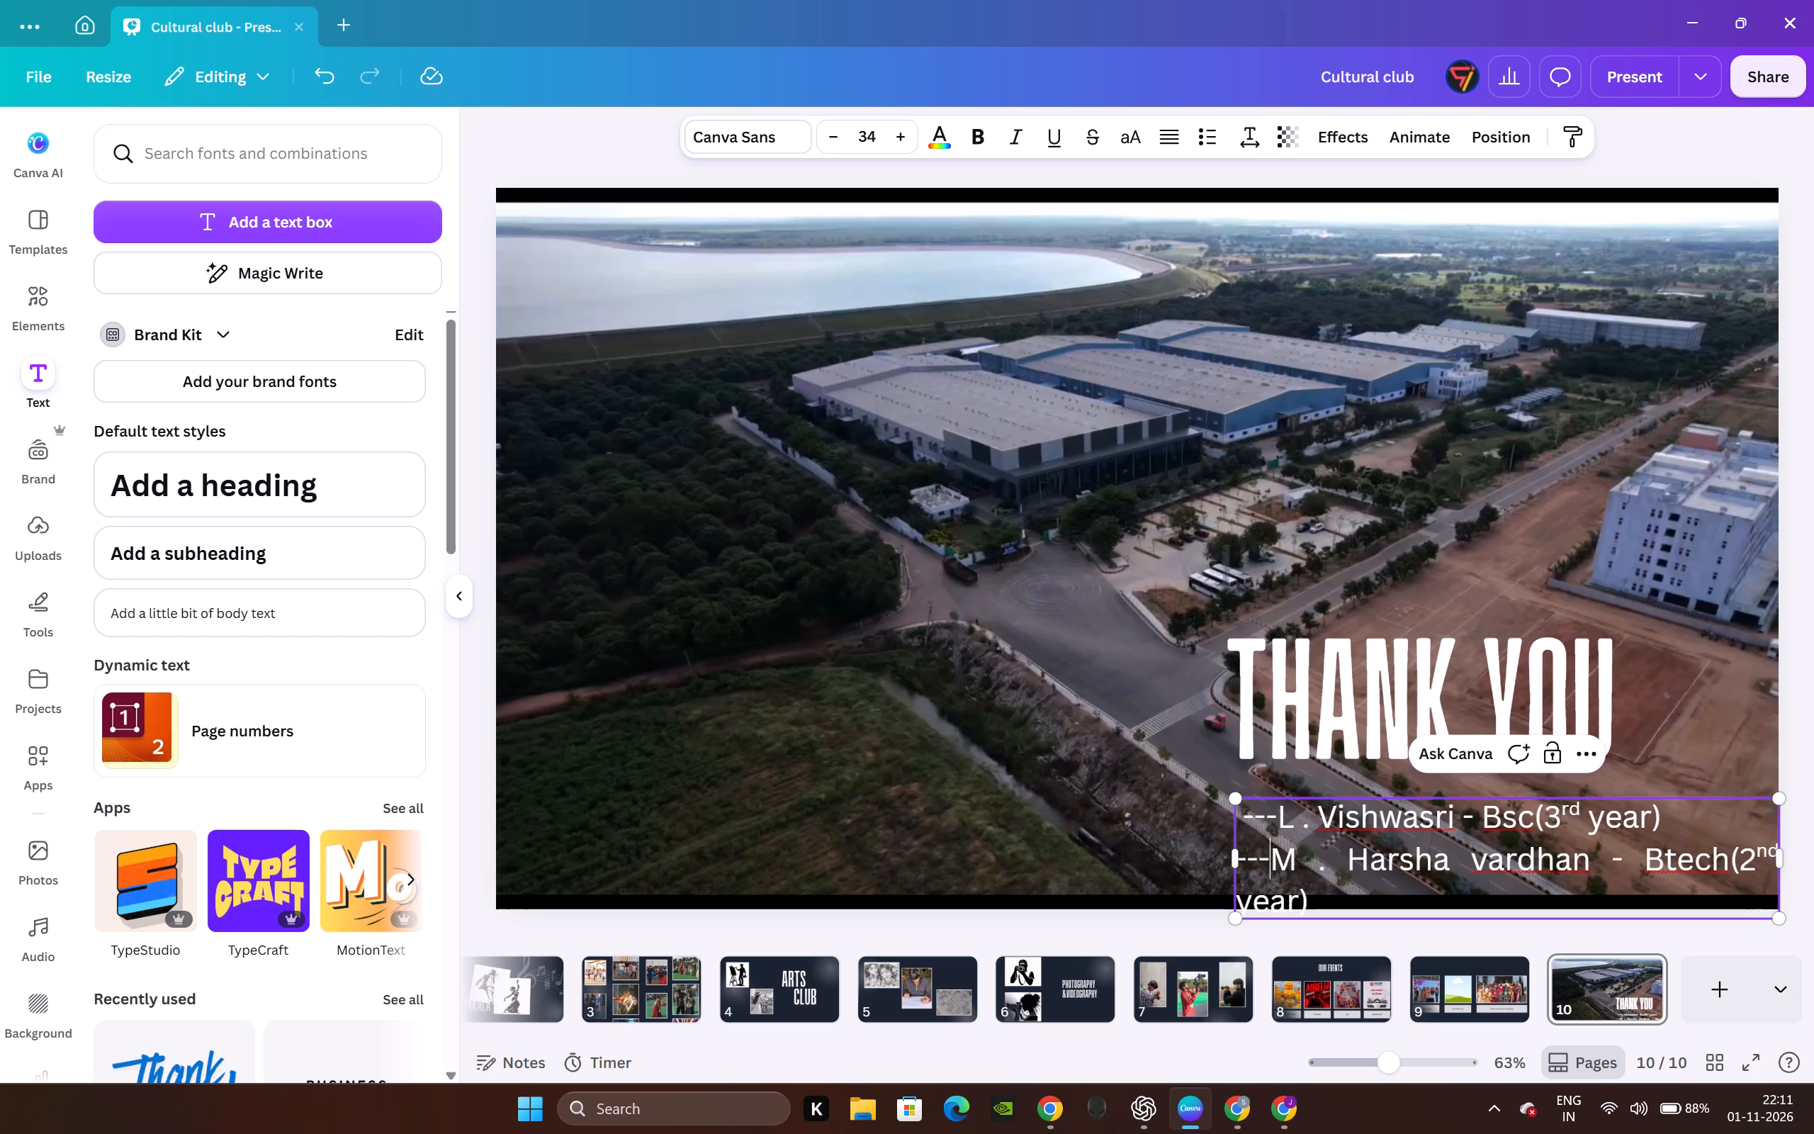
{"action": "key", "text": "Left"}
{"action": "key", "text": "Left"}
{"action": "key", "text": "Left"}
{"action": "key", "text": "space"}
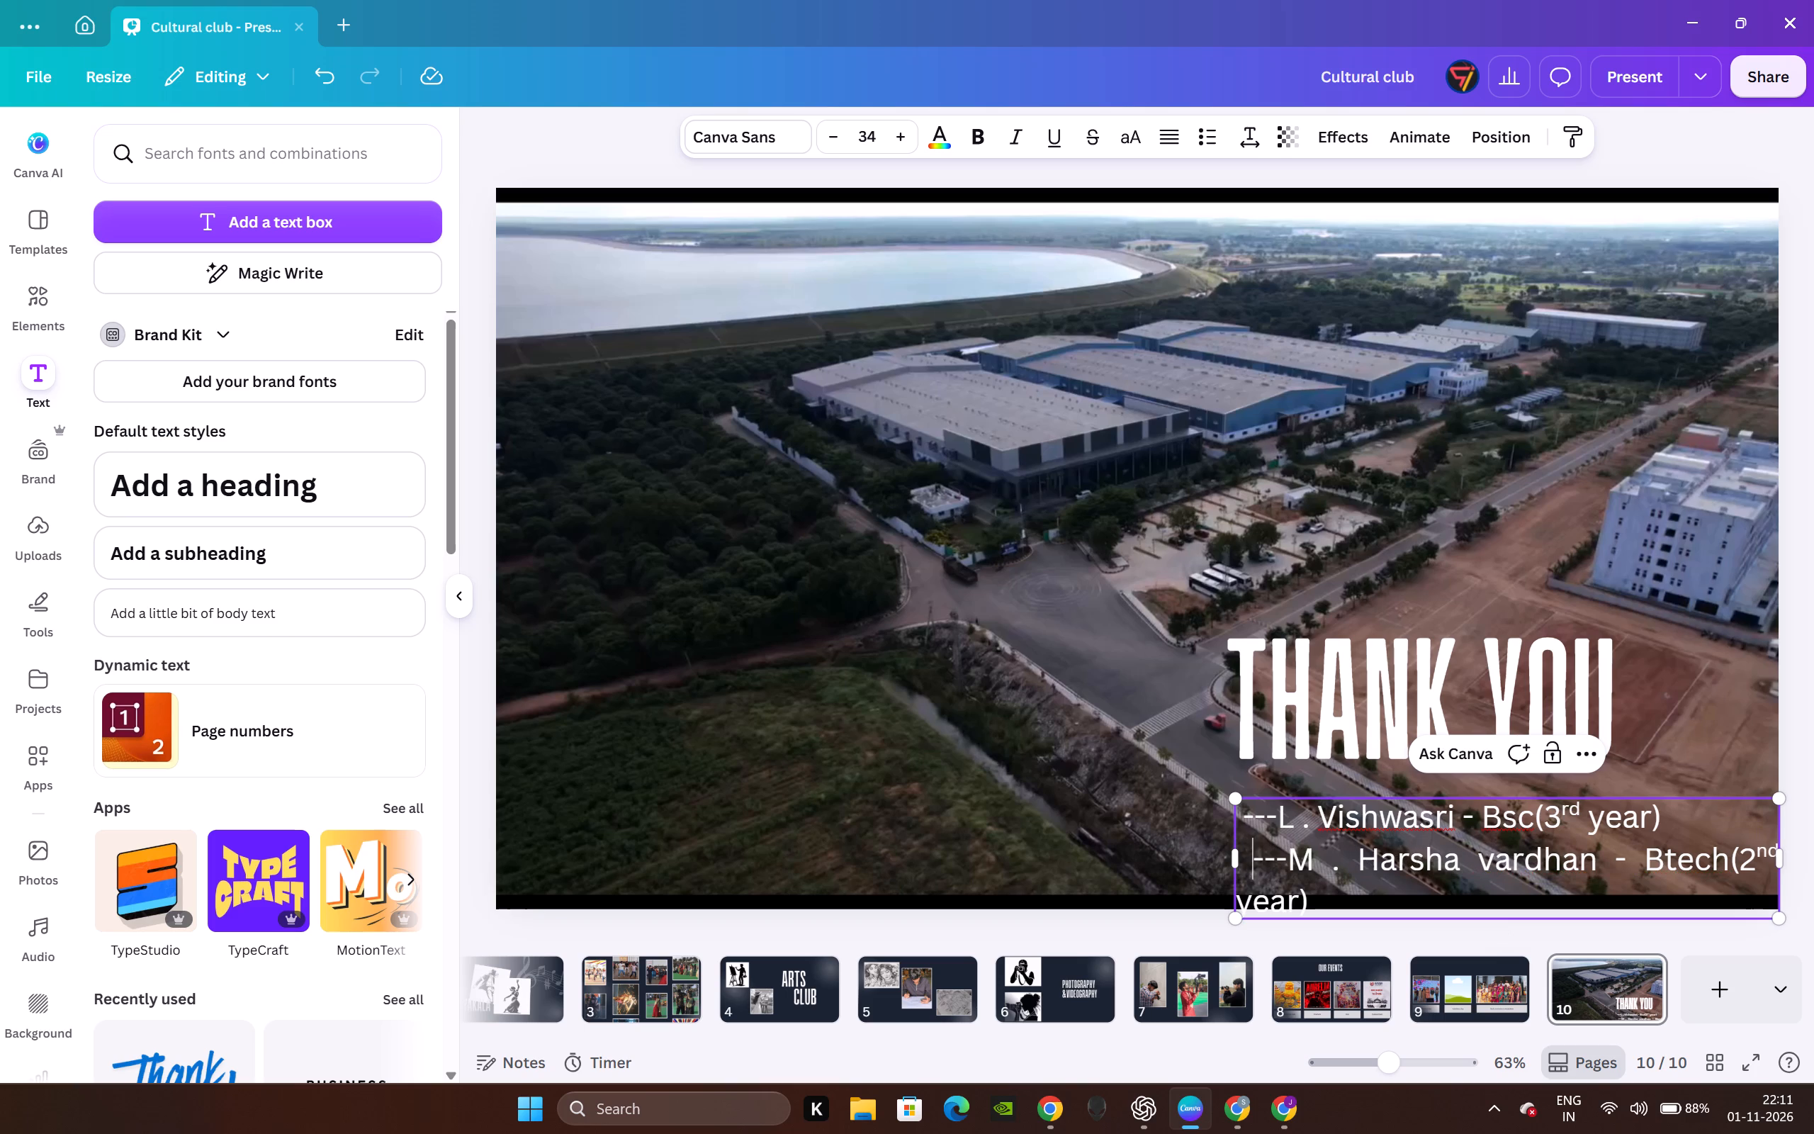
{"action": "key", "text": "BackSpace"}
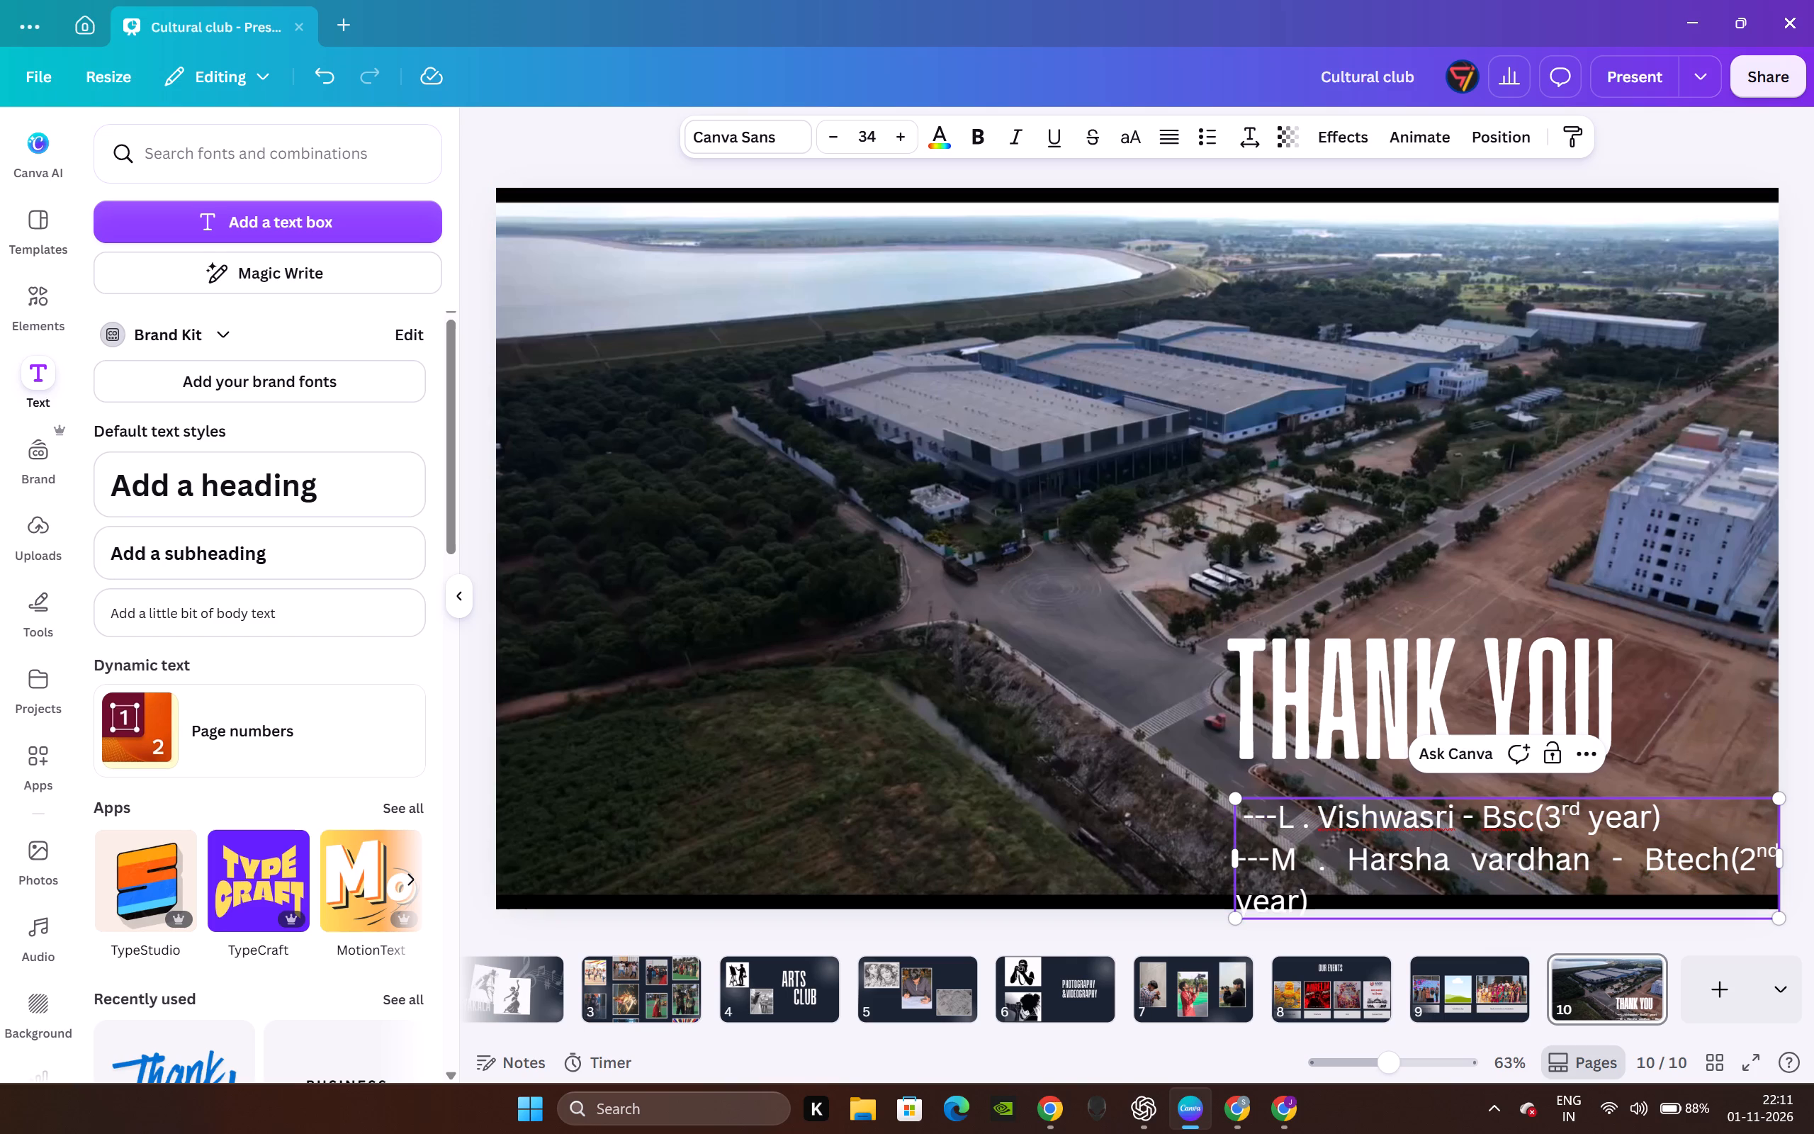
Widen the presenters' names text box to the left so each presenter's entry fits on a single line.
{"action": "left_click_drag", "start_coordinate": [1233, 855], "coordinate": [1021, 883]}
{"action": "left_click", "coordinate": [1048, 726]}
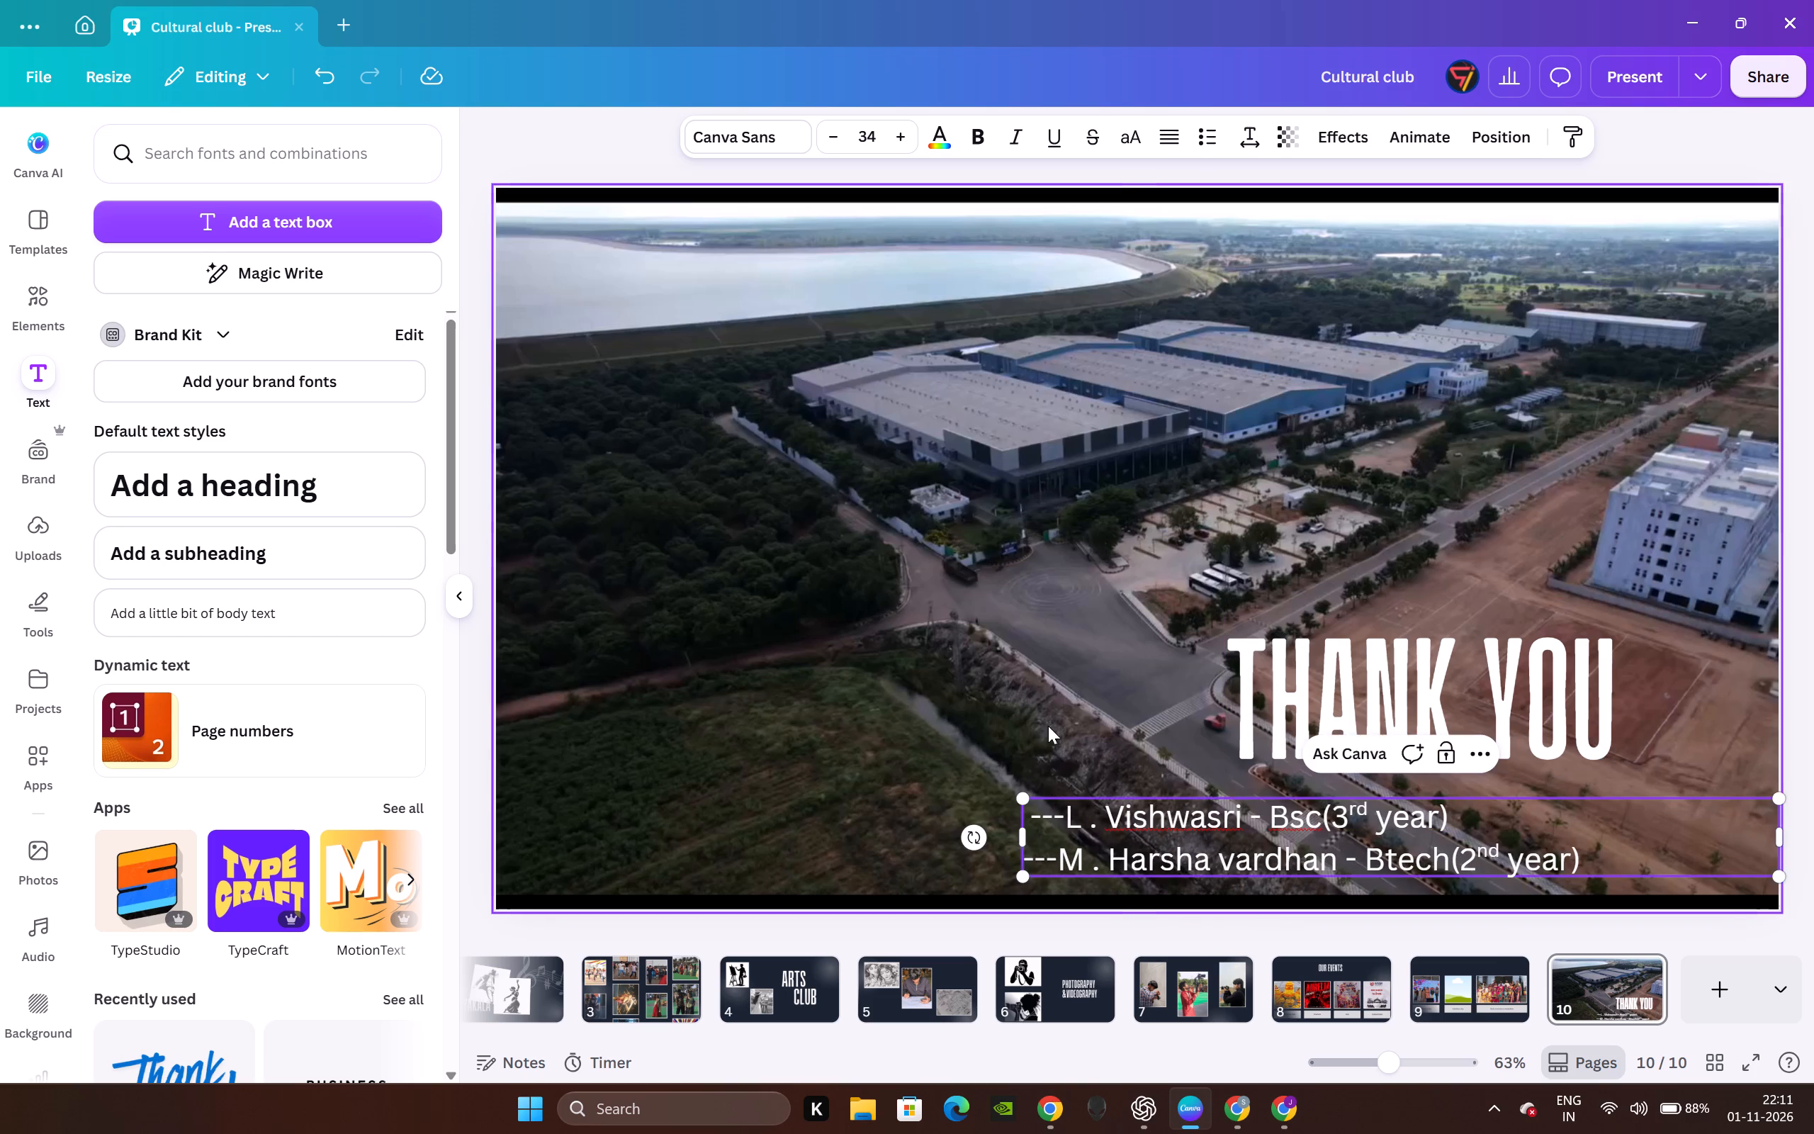
Delete the space in front of the three hyphens on the first presenter's line.
{"action": "left_click", "coordinate": [1030, 812]}
{"action": "left_click", "coordinate": [1028, 814]}
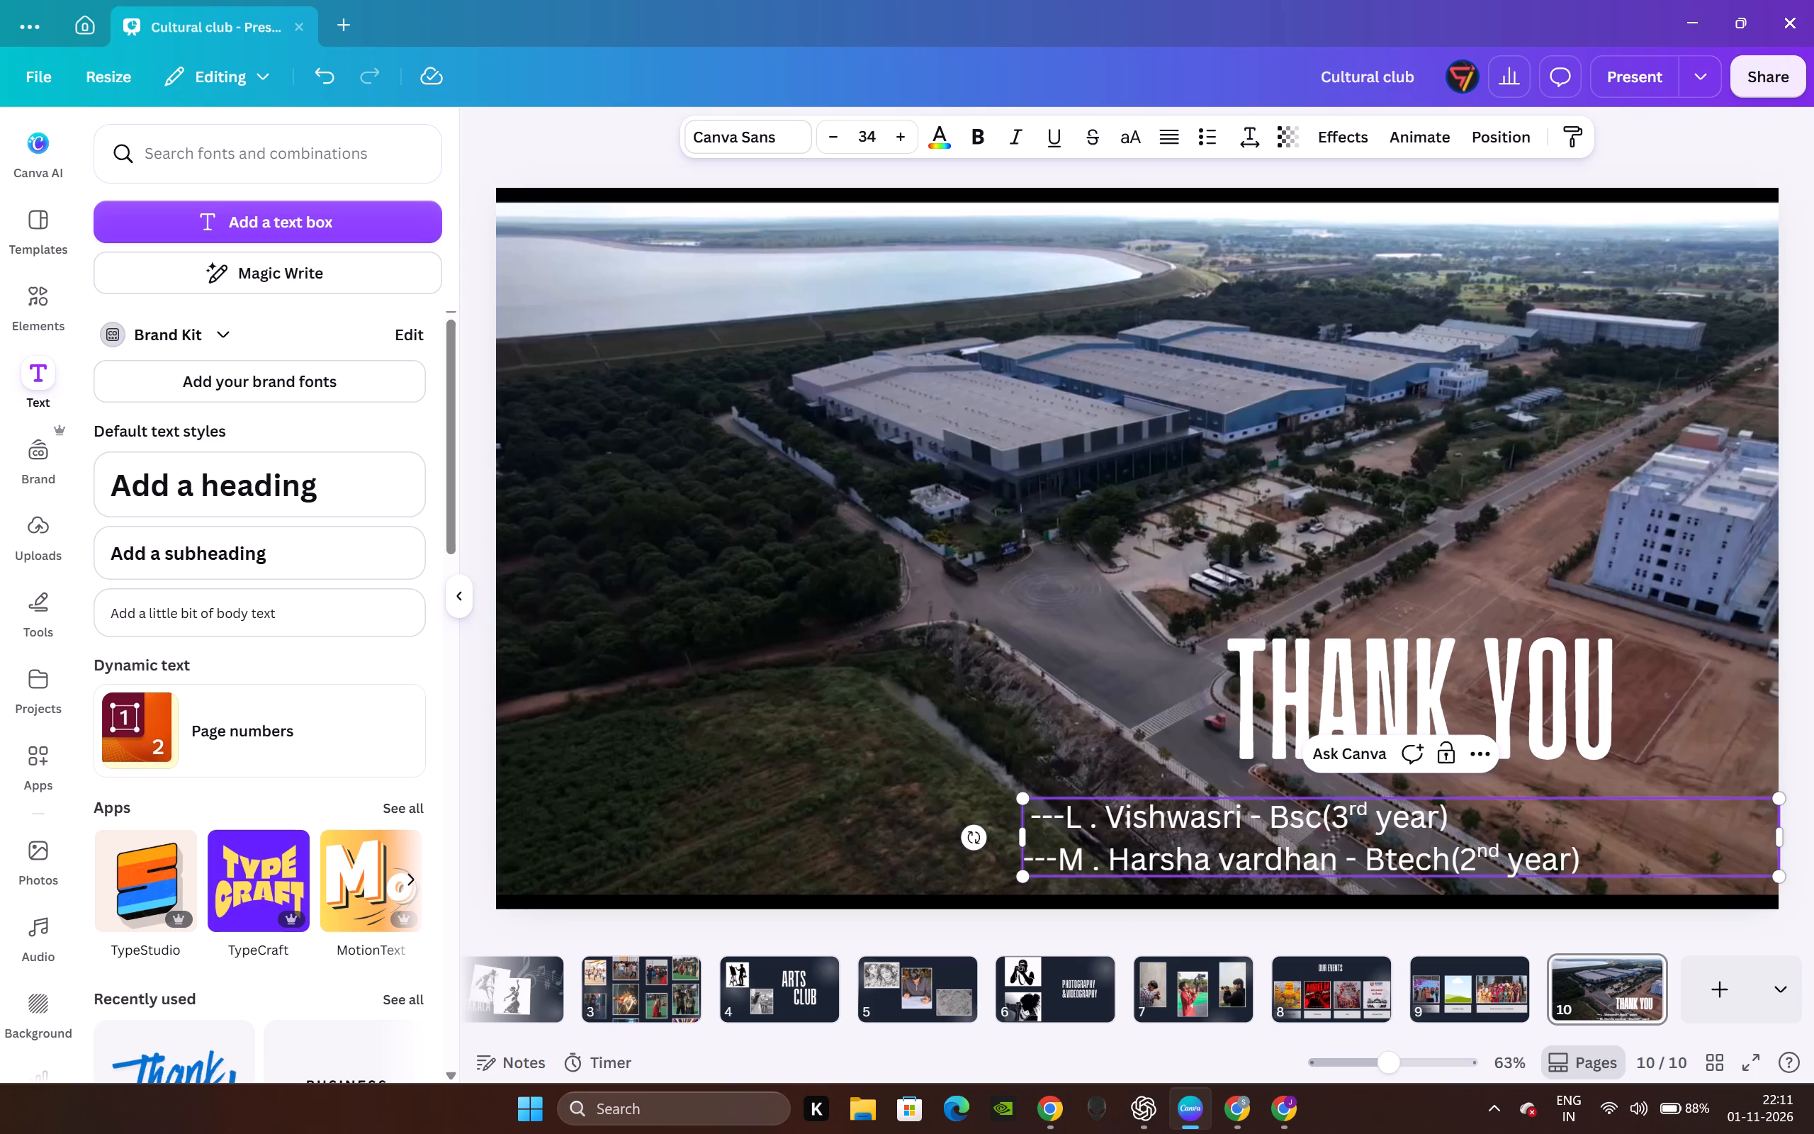
{"action": "key", "text": "BackSpace"}
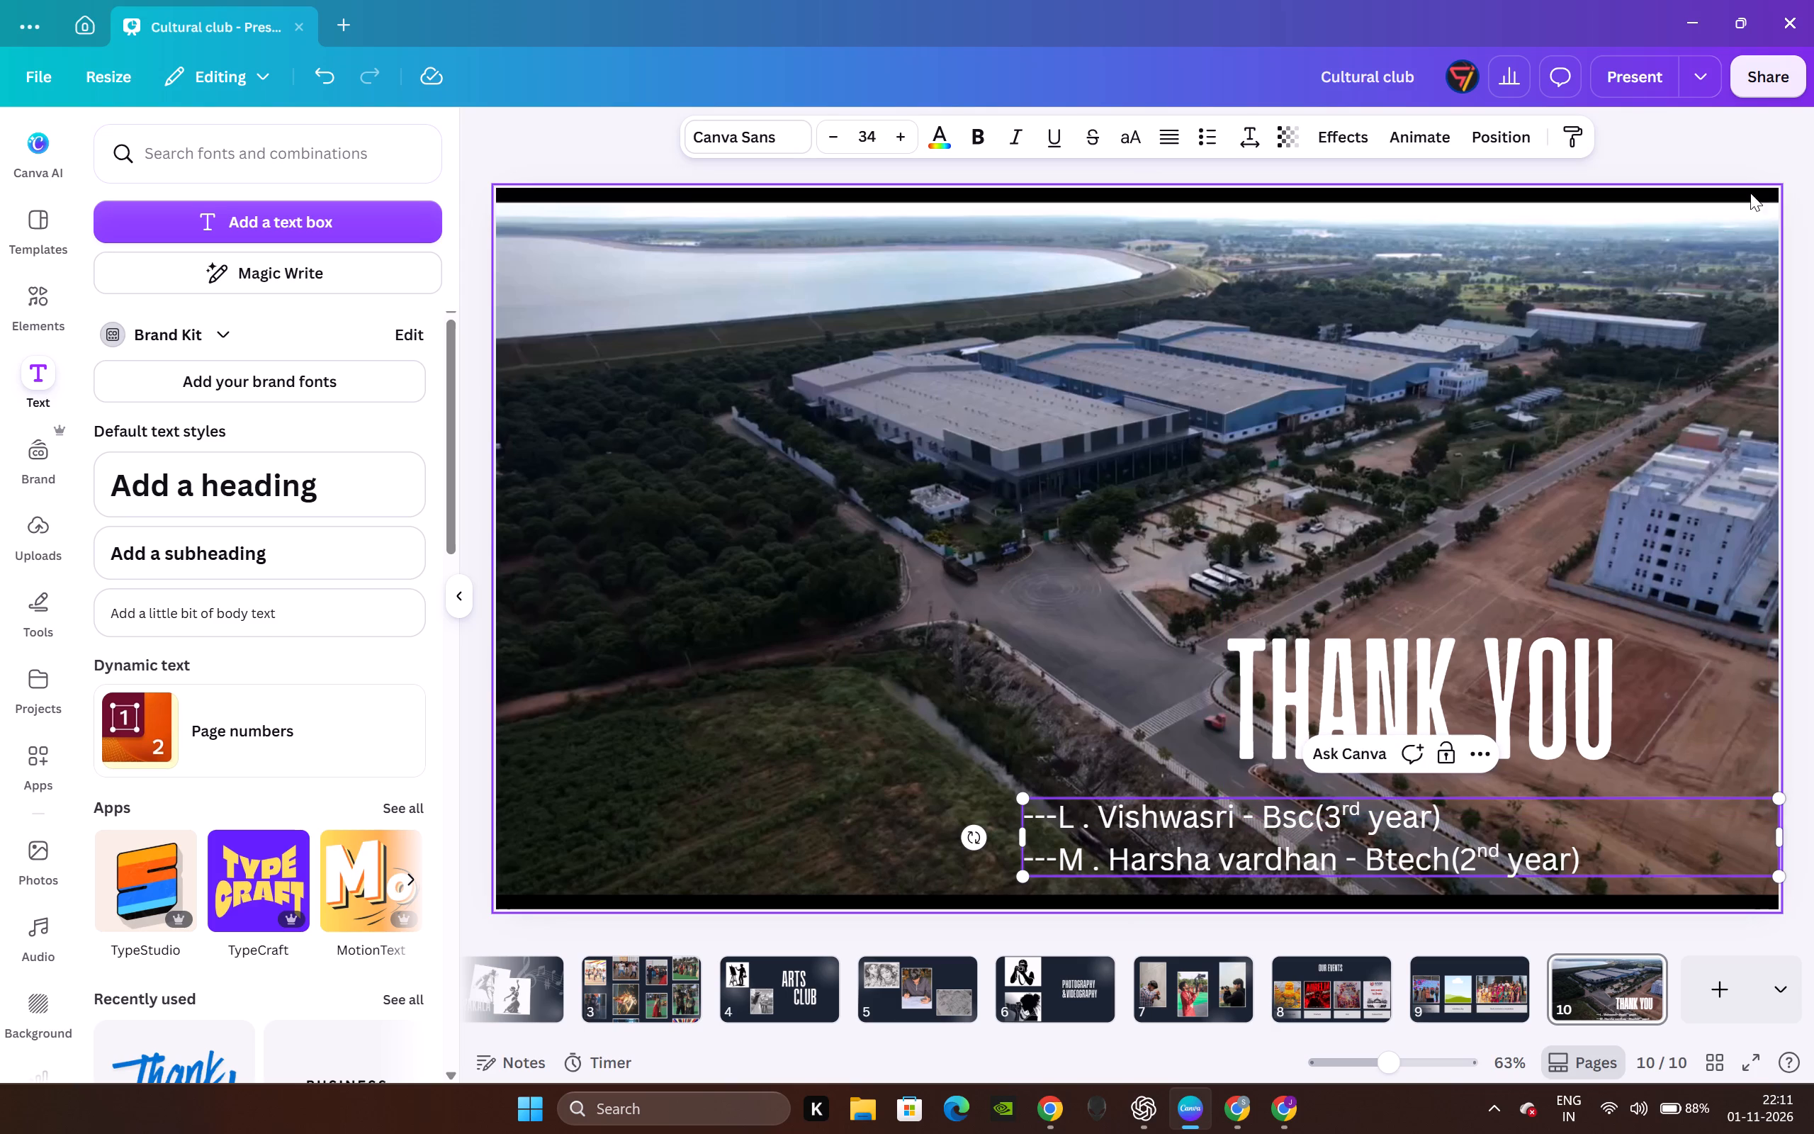
{"action": "left_click", "coordinate": [1722, 163]}
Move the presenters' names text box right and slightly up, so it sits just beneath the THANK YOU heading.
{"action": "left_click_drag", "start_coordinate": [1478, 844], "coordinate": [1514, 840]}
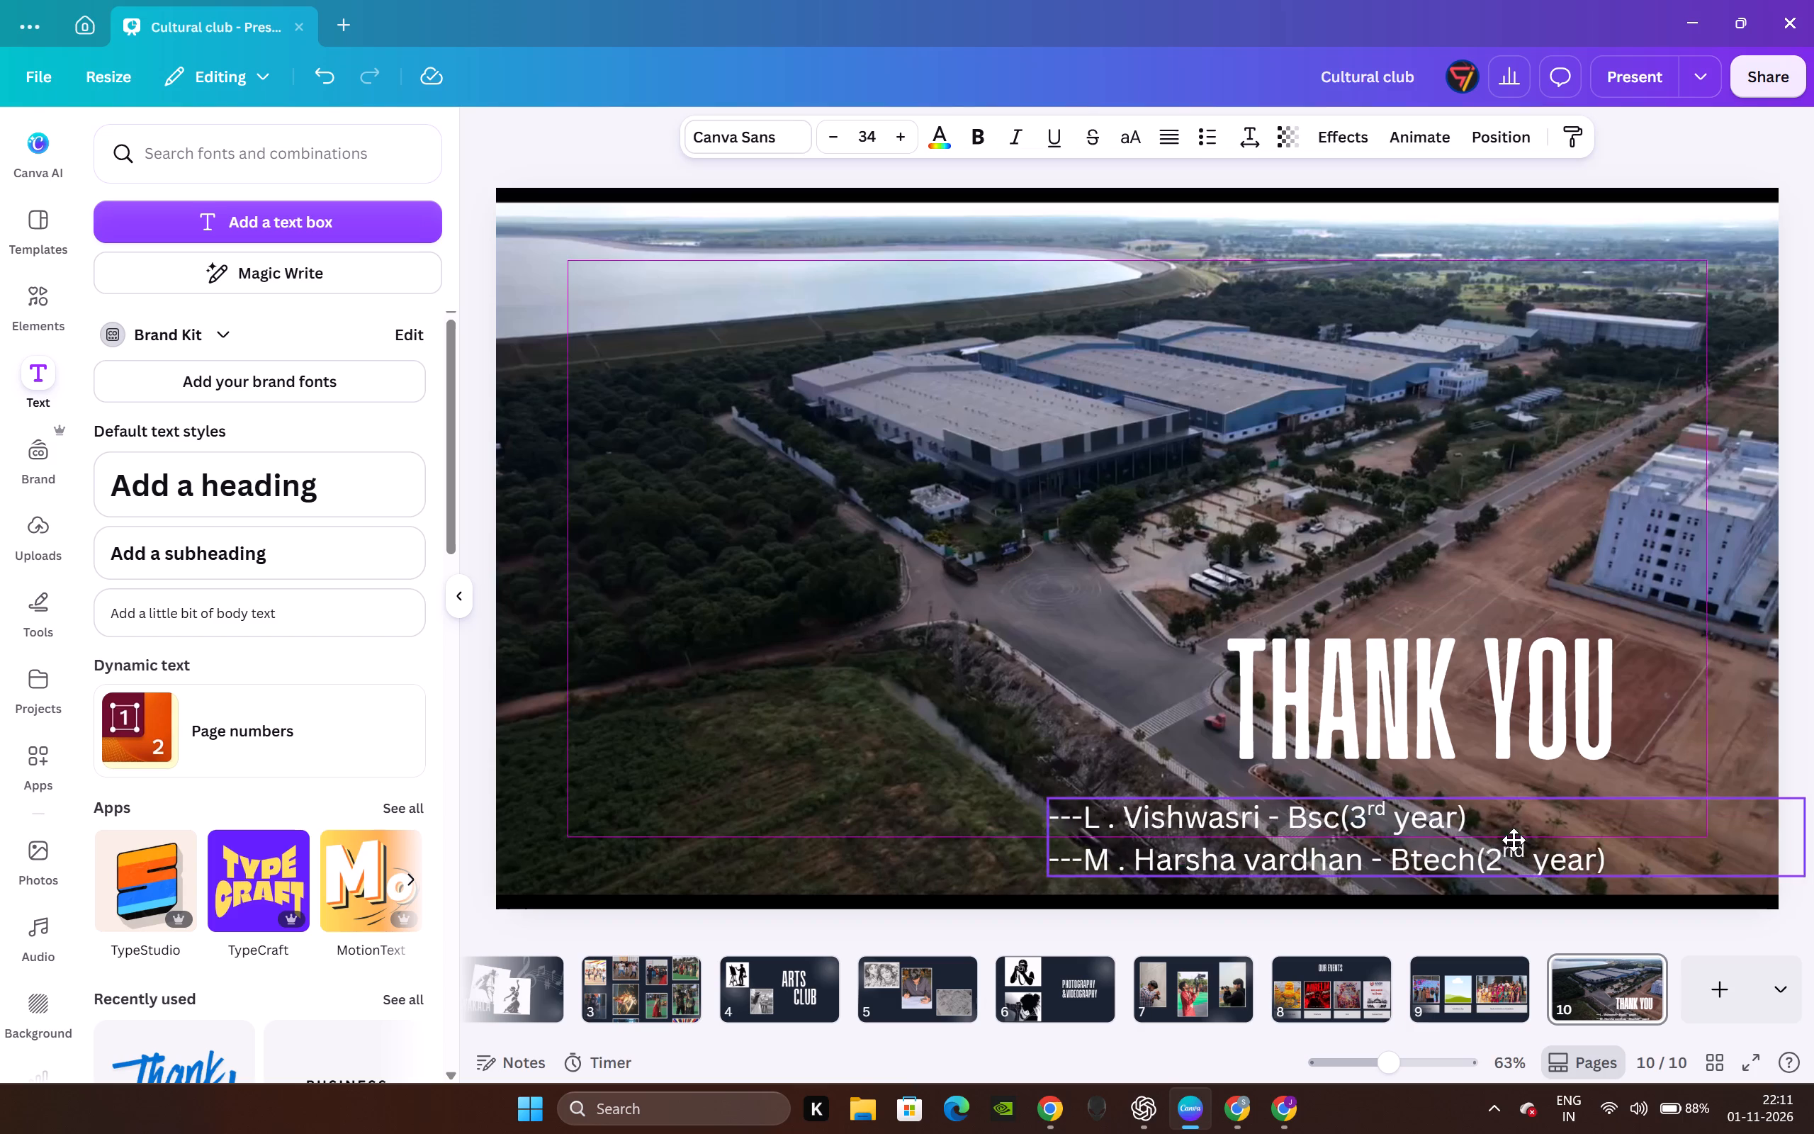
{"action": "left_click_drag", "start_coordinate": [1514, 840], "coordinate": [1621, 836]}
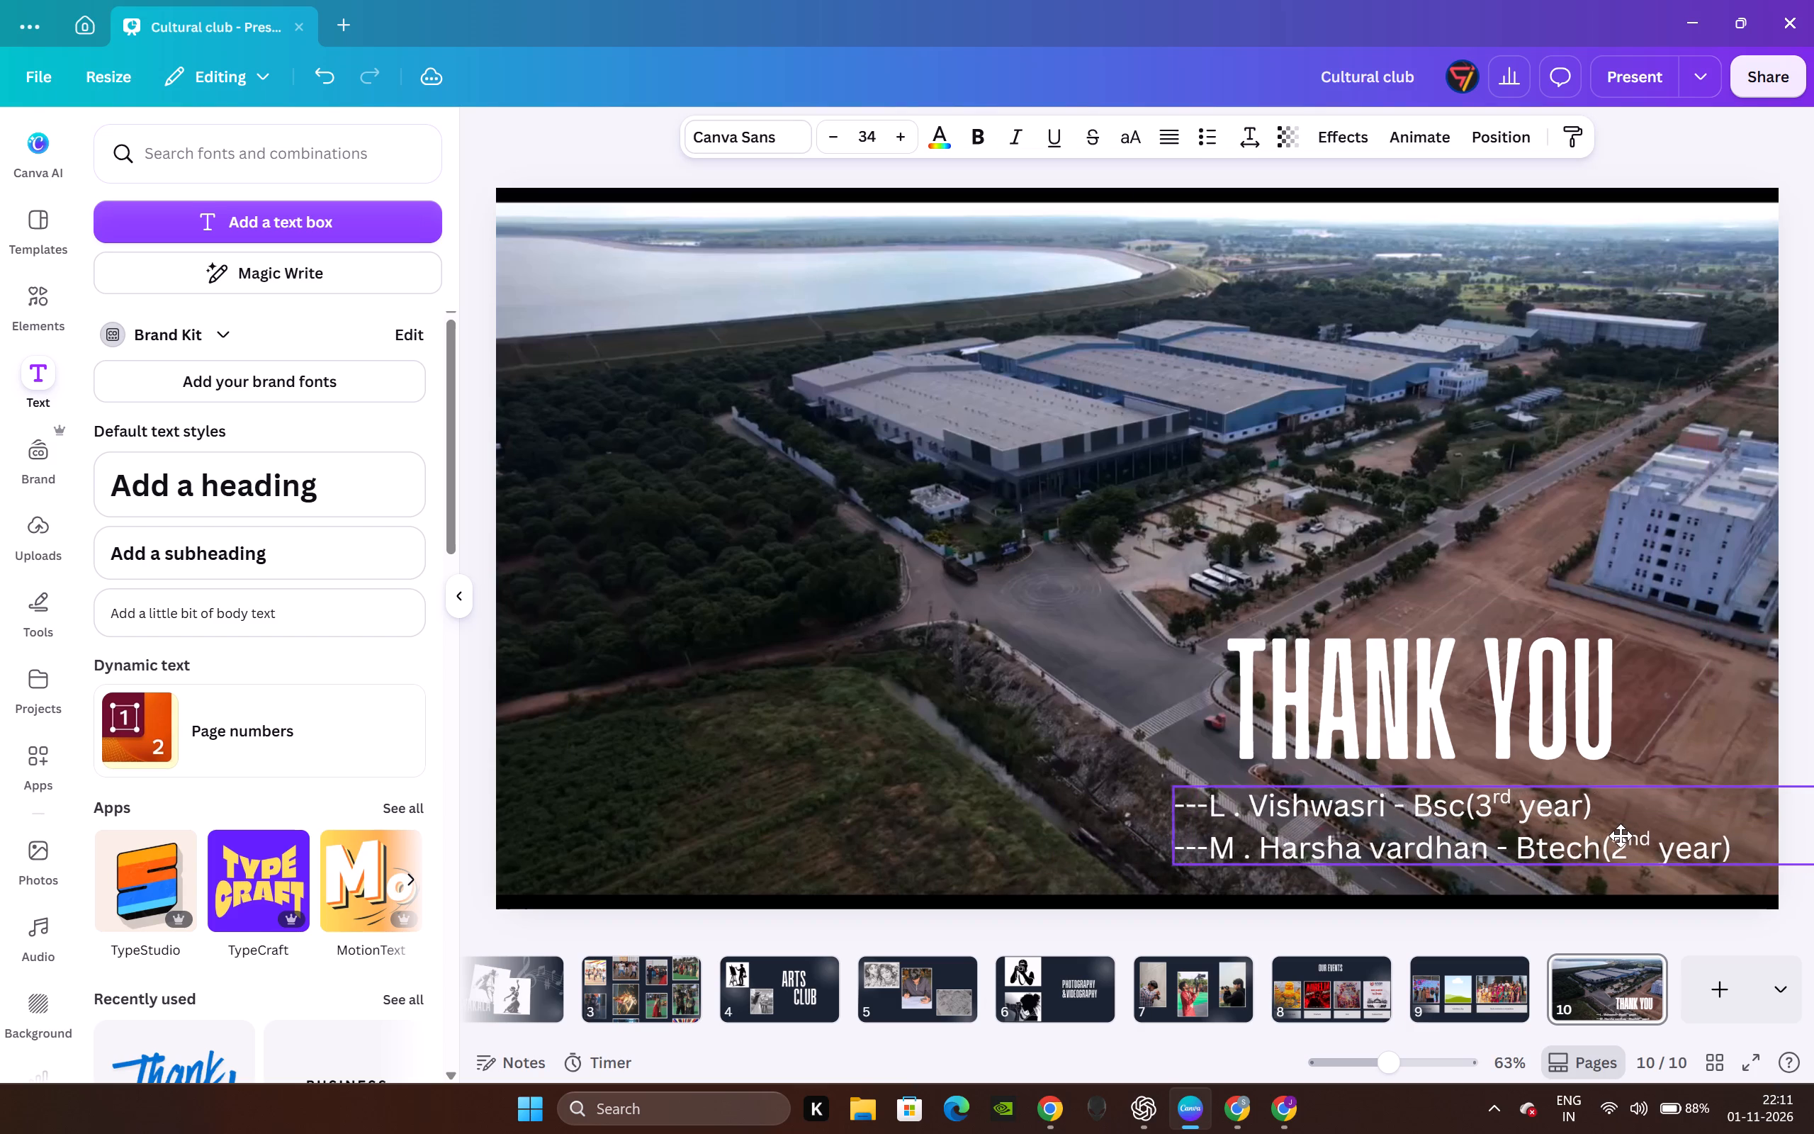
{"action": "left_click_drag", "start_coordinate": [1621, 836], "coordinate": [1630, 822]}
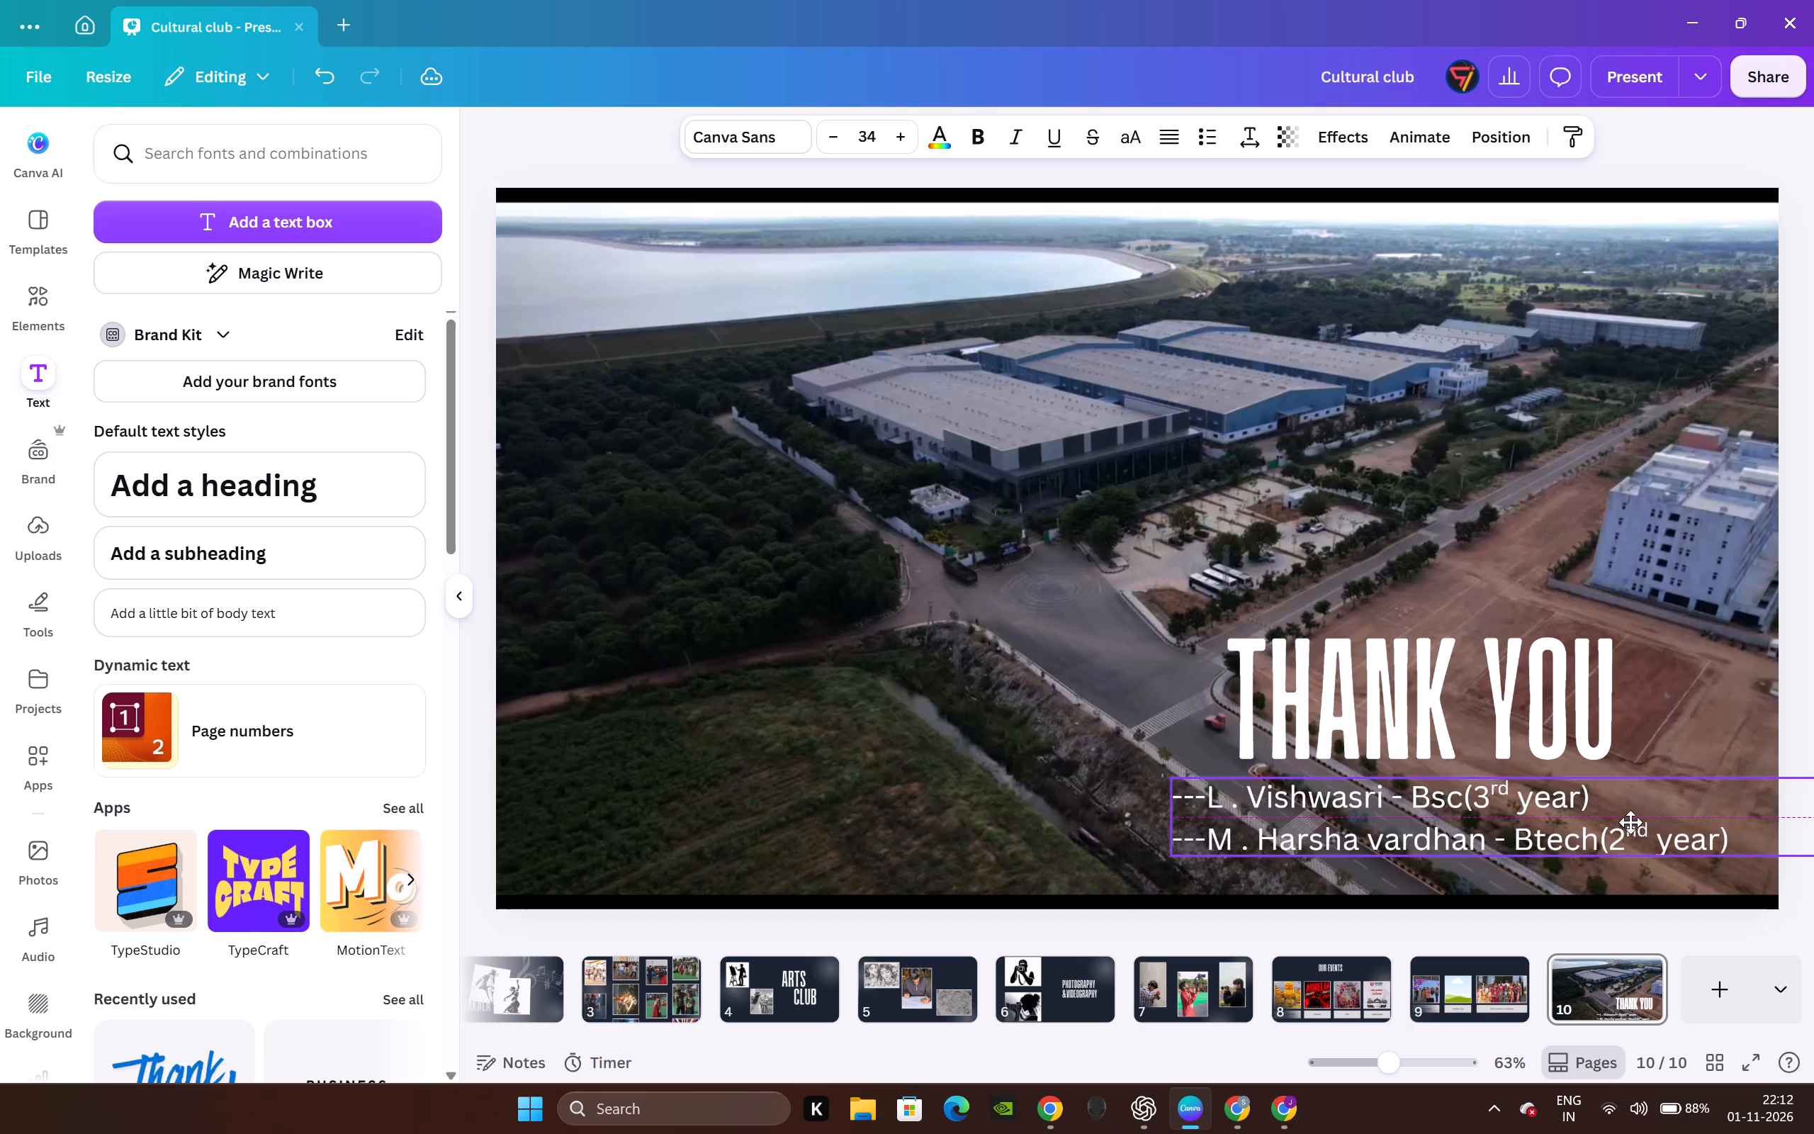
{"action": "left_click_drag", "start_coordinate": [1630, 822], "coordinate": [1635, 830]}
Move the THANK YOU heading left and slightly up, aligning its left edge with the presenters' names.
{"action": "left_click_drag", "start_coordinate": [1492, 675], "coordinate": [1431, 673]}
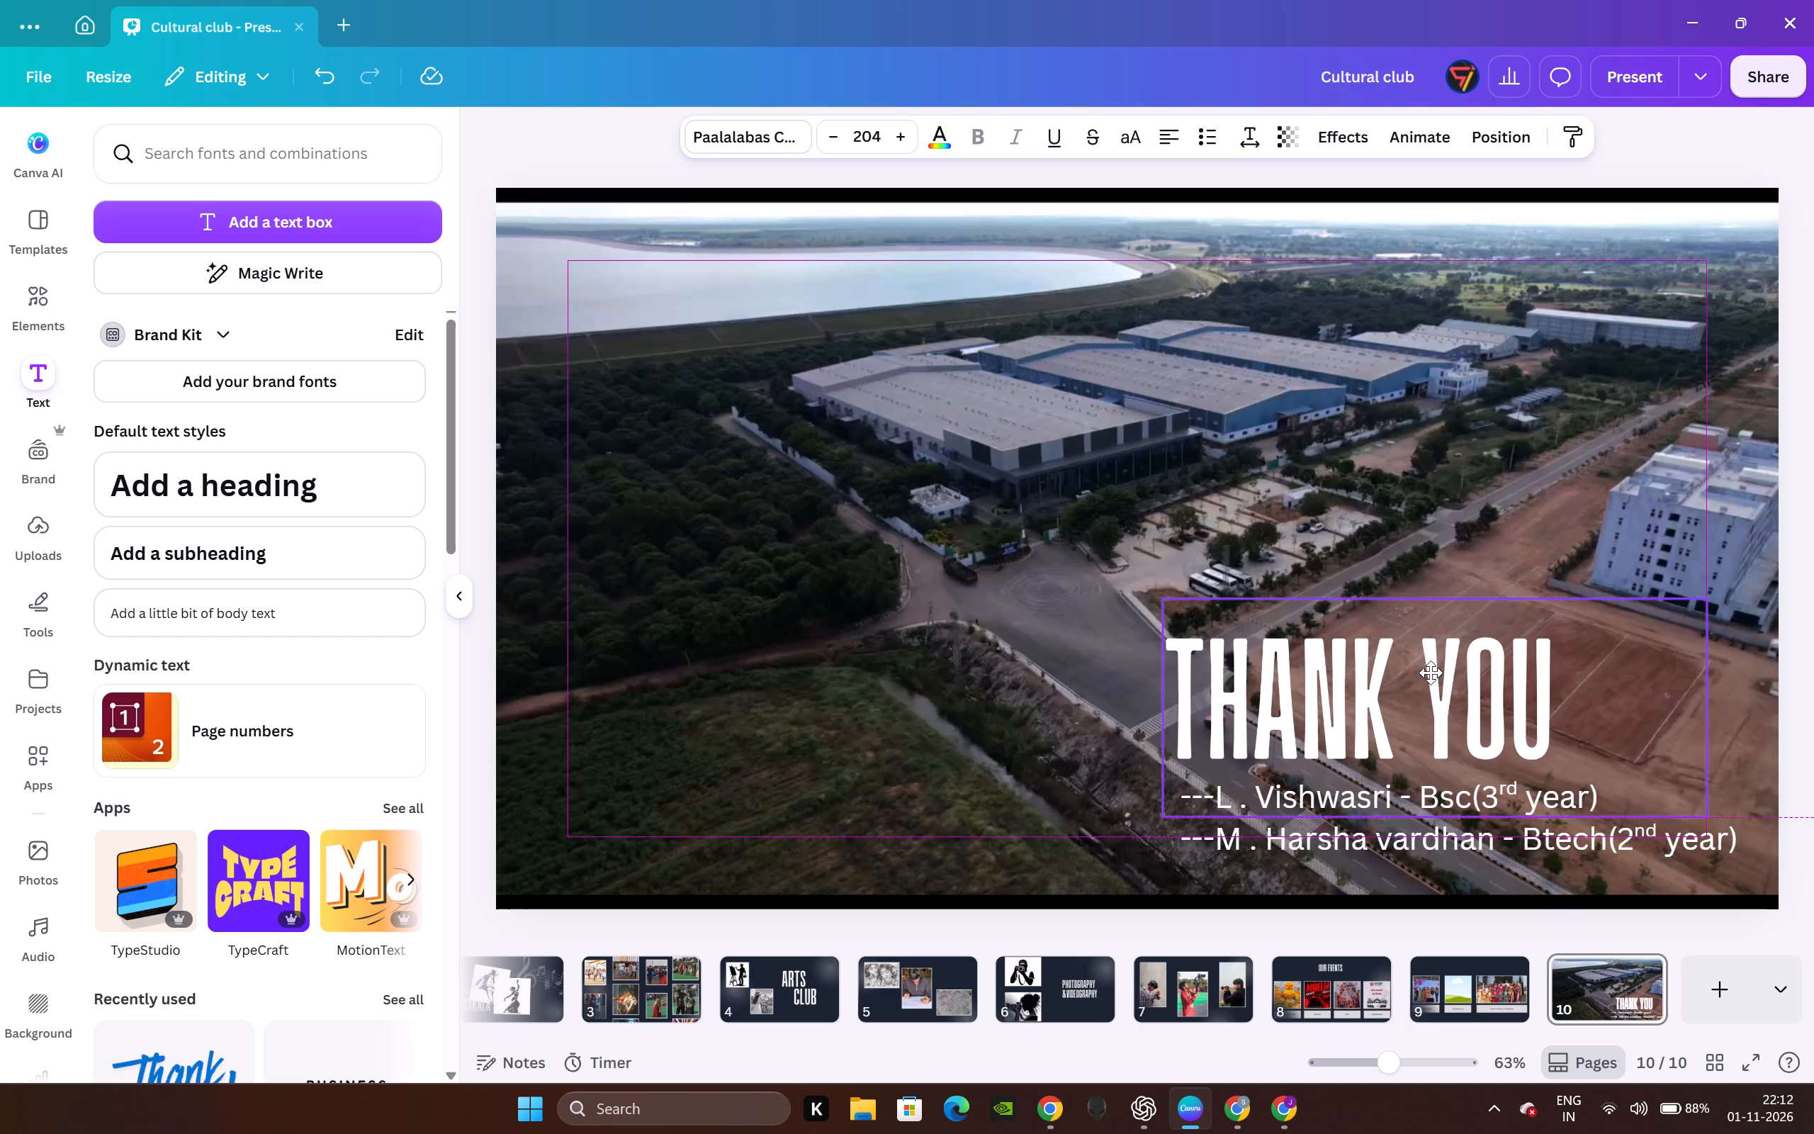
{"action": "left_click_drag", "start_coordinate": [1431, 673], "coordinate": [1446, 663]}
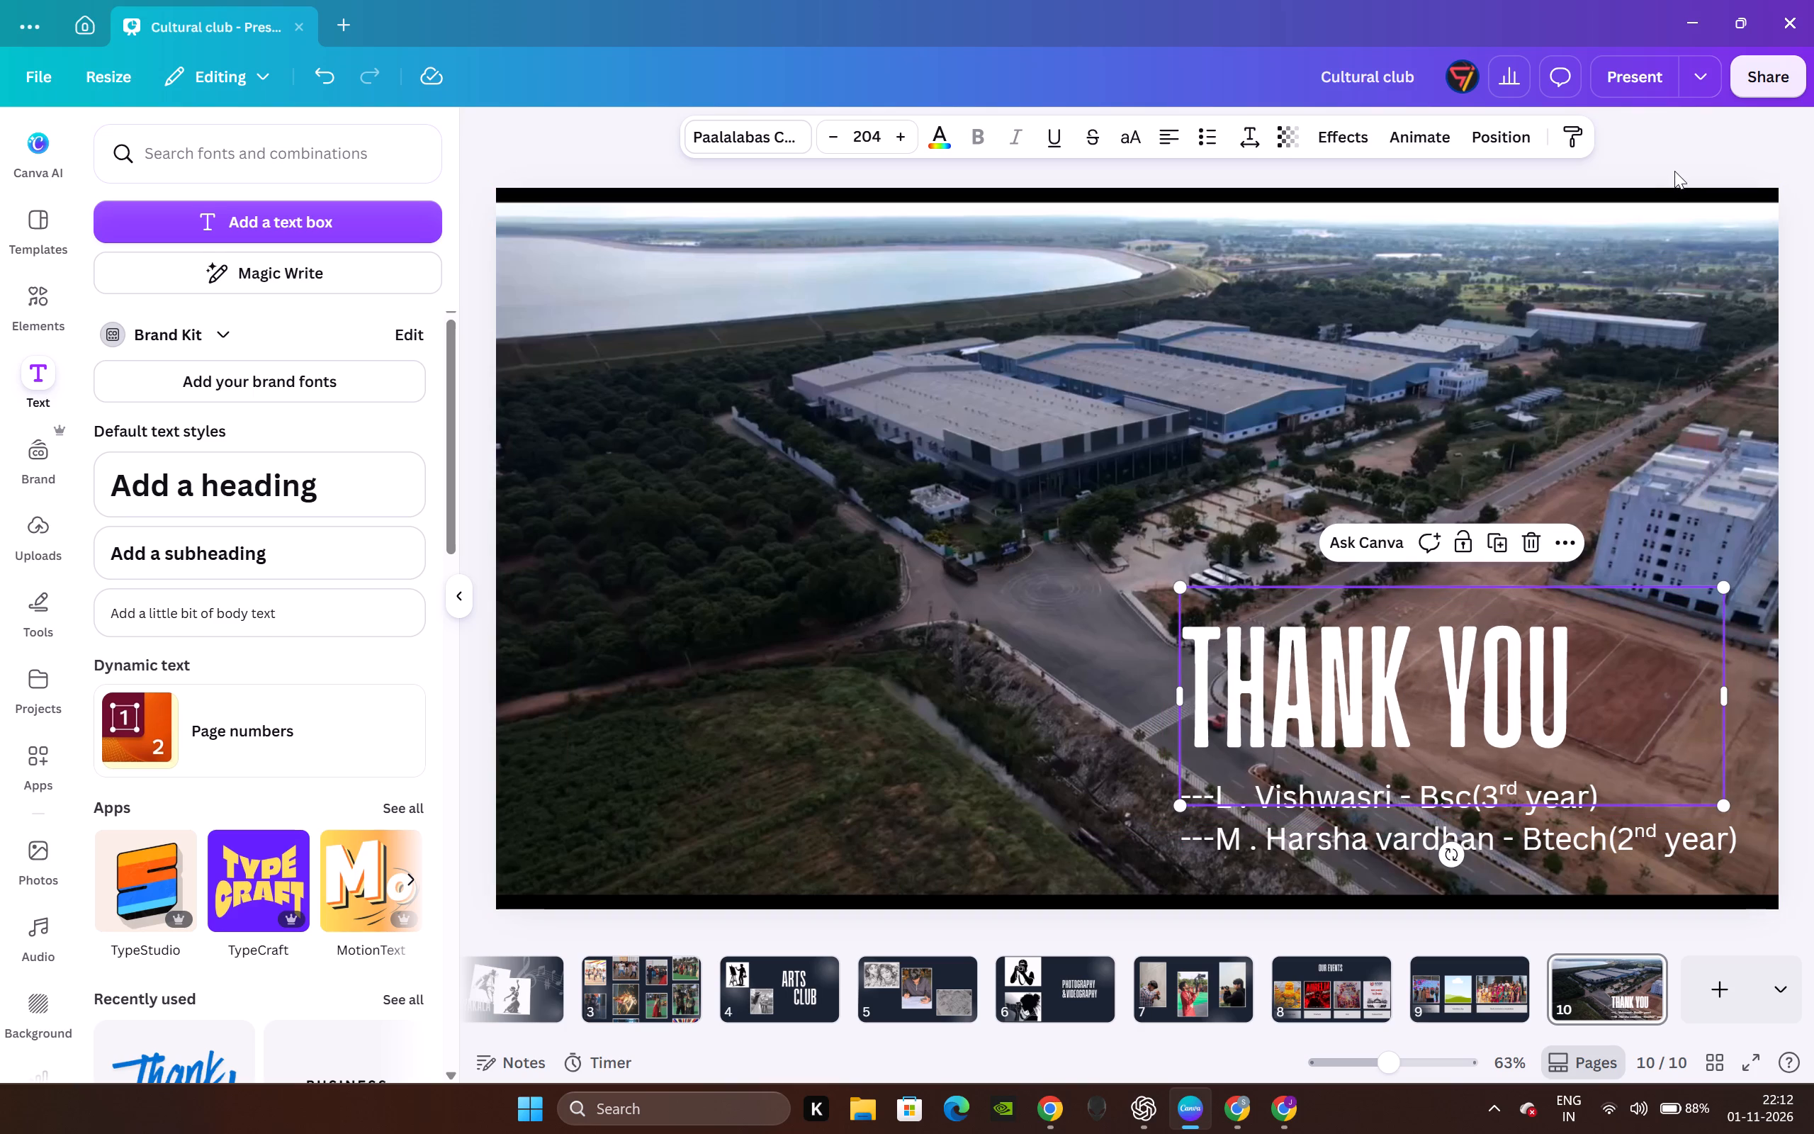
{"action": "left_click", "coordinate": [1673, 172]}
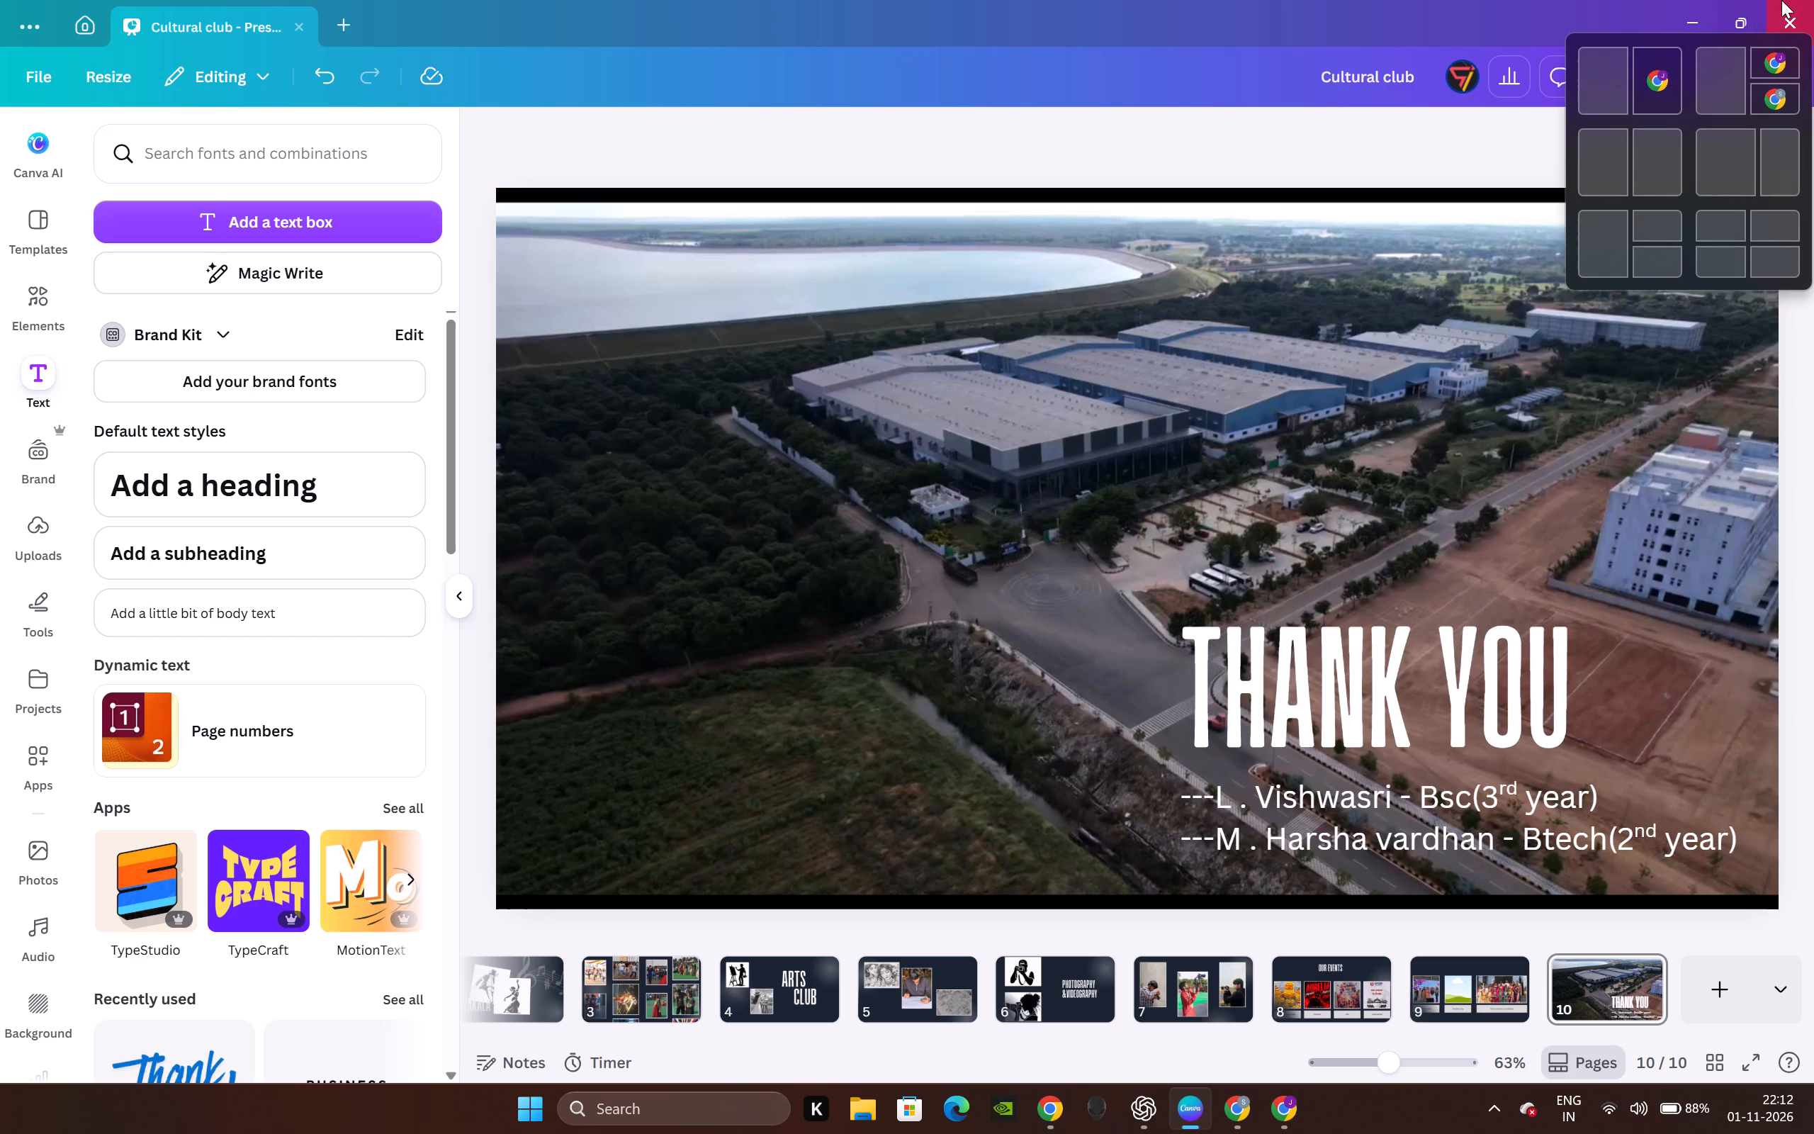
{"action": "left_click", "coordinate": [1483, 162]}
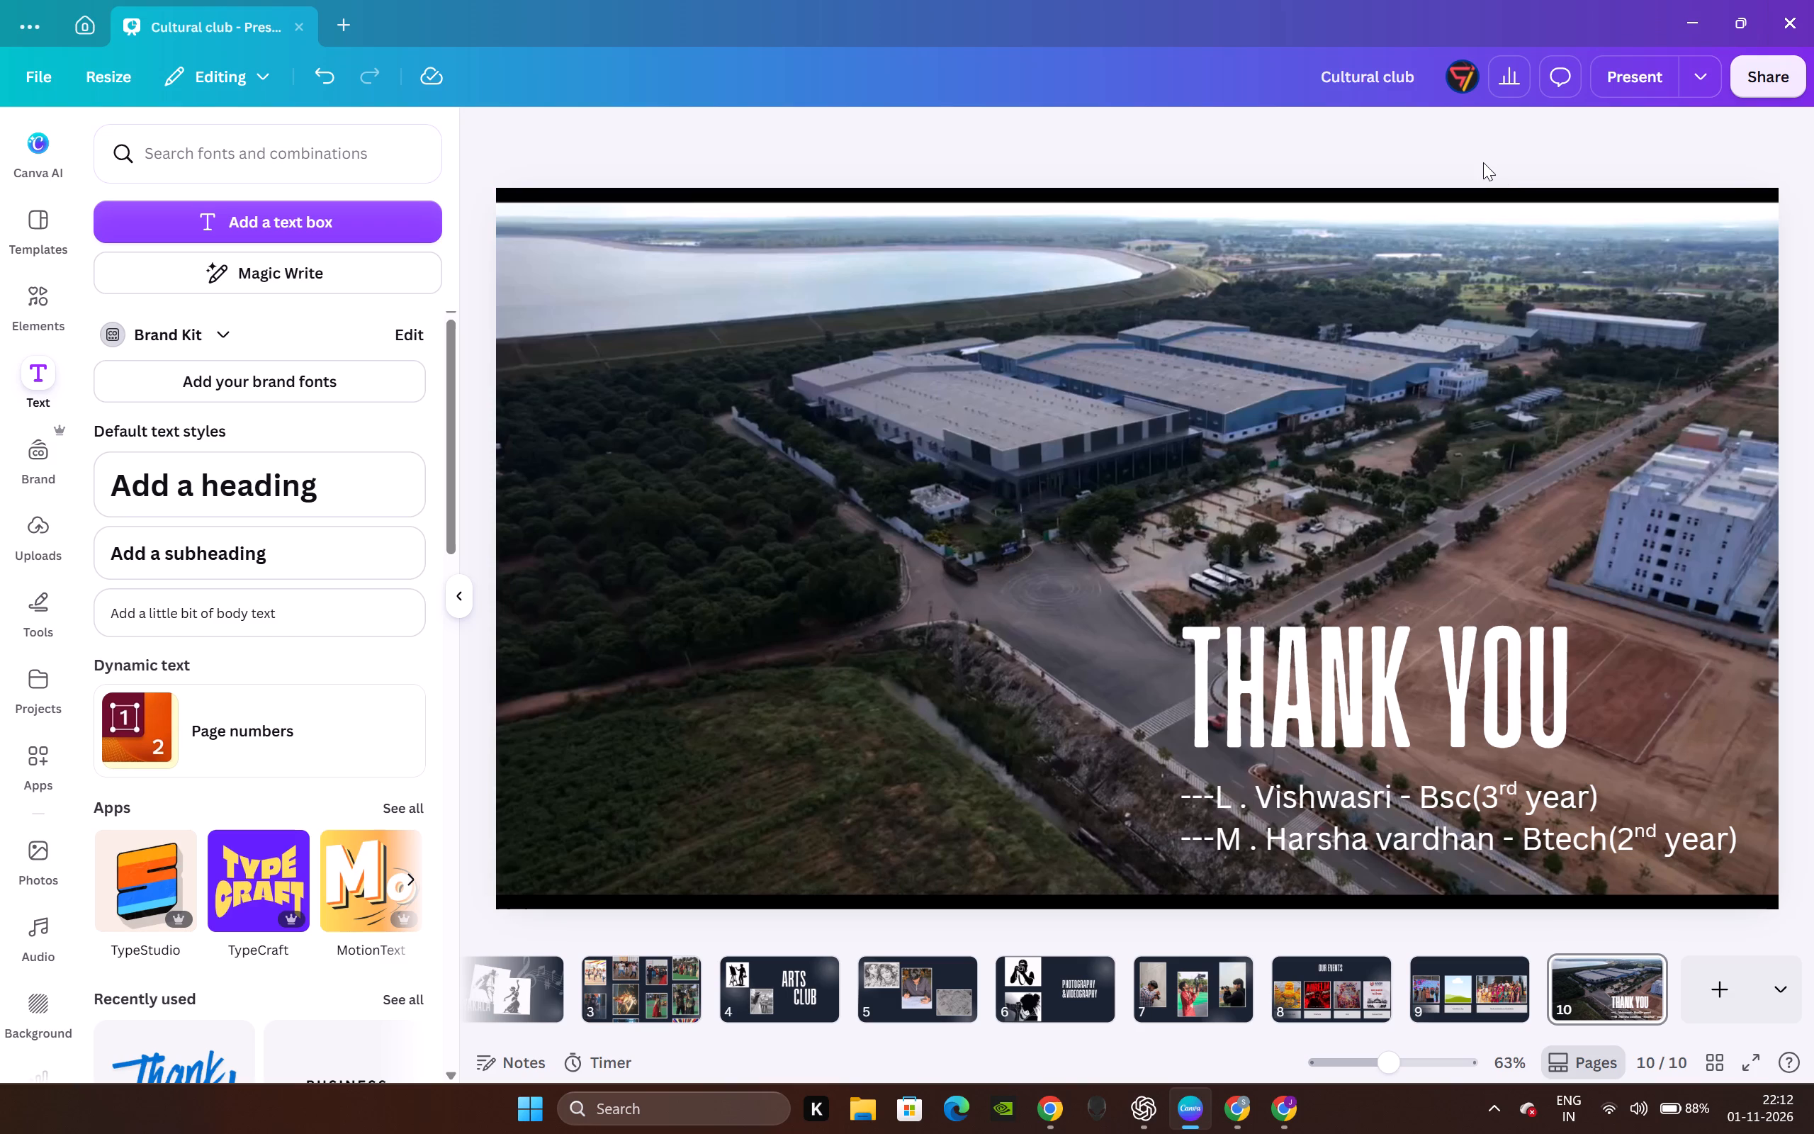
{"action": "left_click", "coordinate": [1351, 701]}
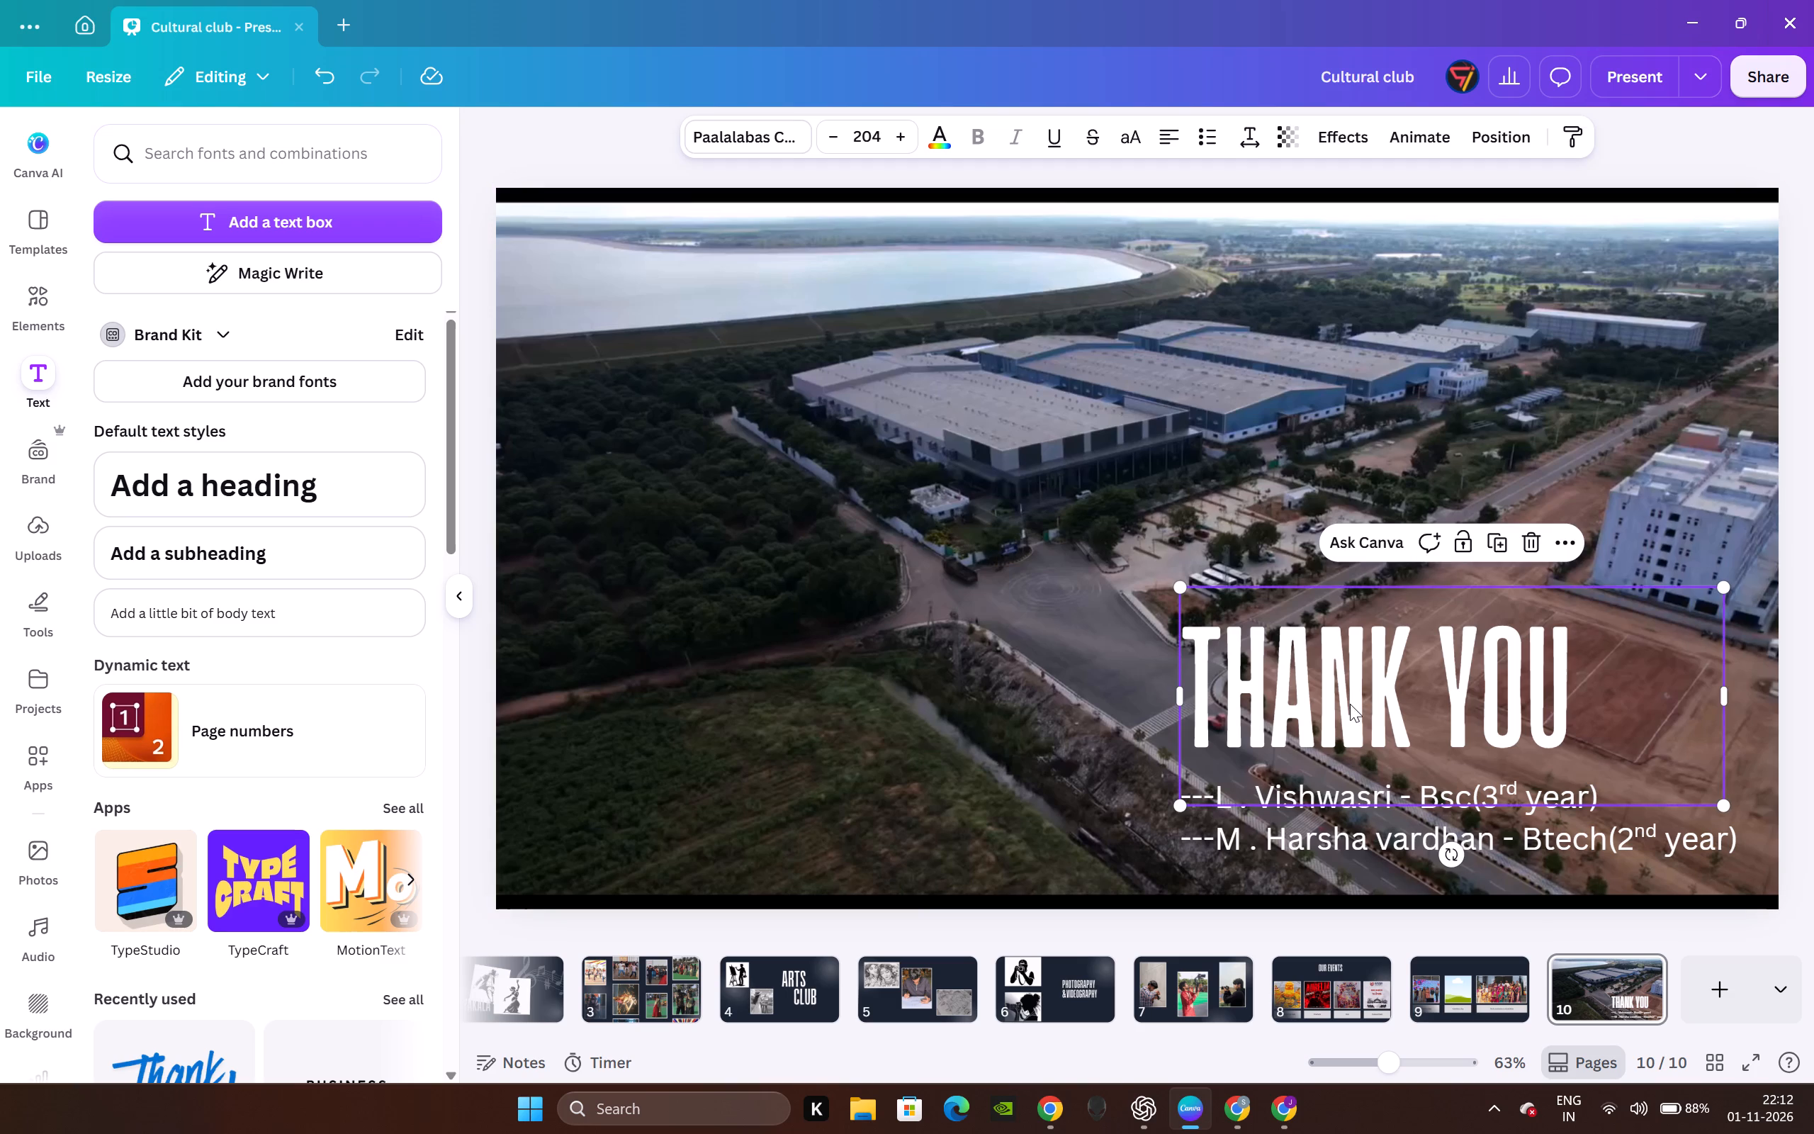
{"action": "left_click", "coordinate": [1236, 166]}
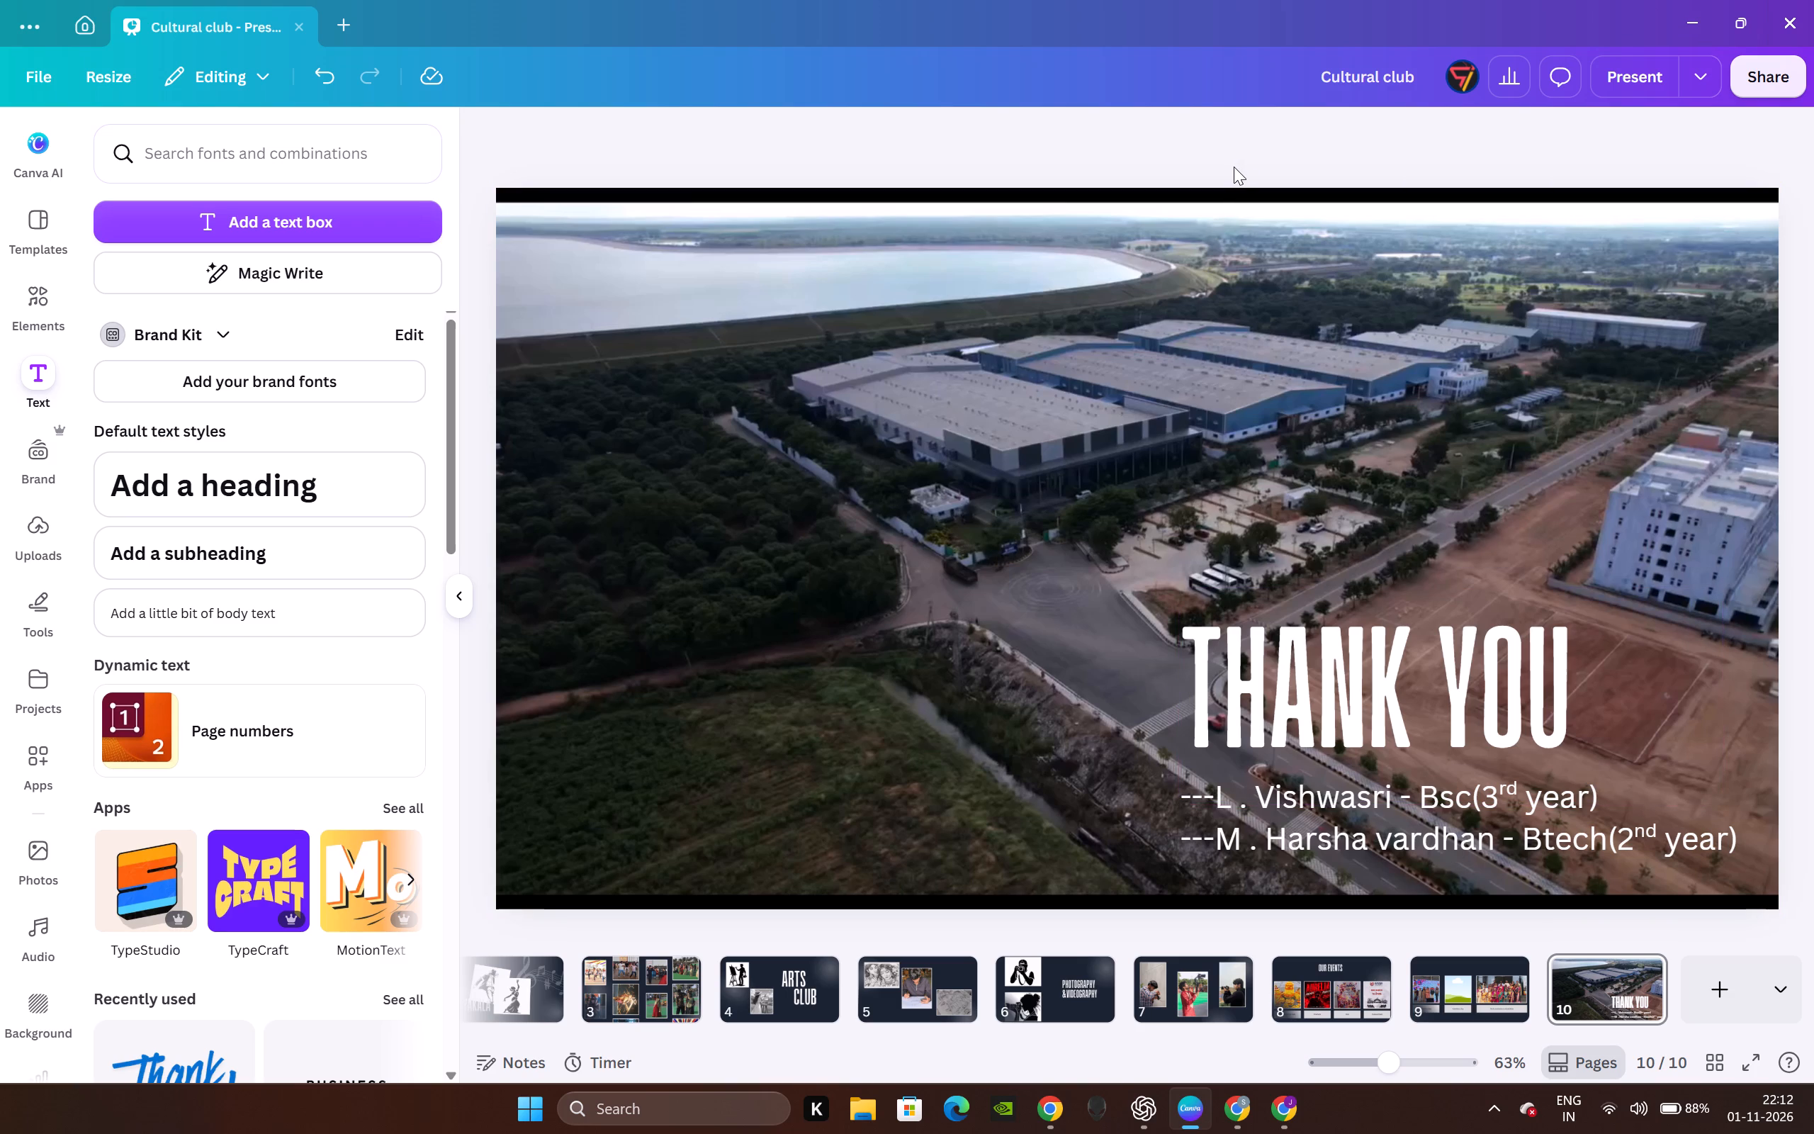
Move the THANK YOU heading to the slide's lower-left area, with its left edge on the margin guide.
{"action": "left_click_drag", "start_coordinate": [1307, 692], "coordinate": [767, 719]}
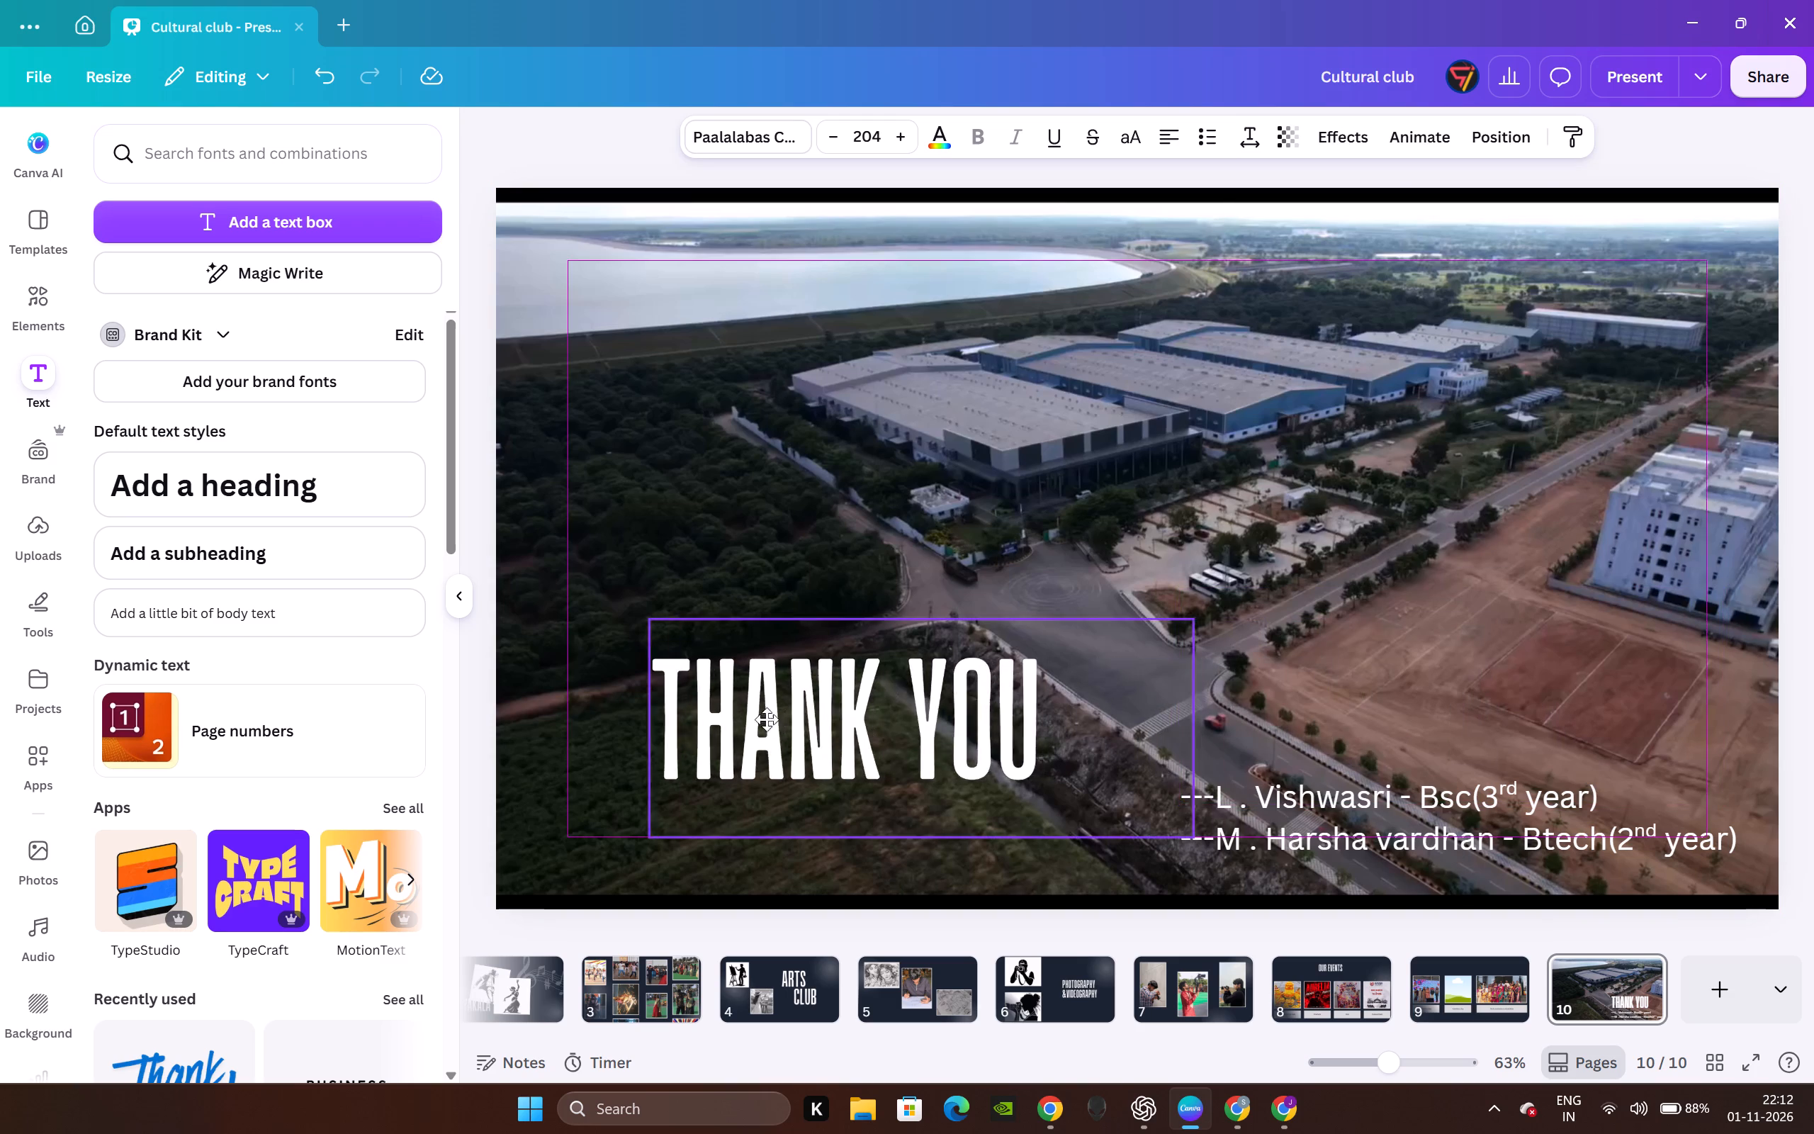
{"action": "left_click_drag", "start_coordinate": [767, 719], "coordinate": [682, 729]}
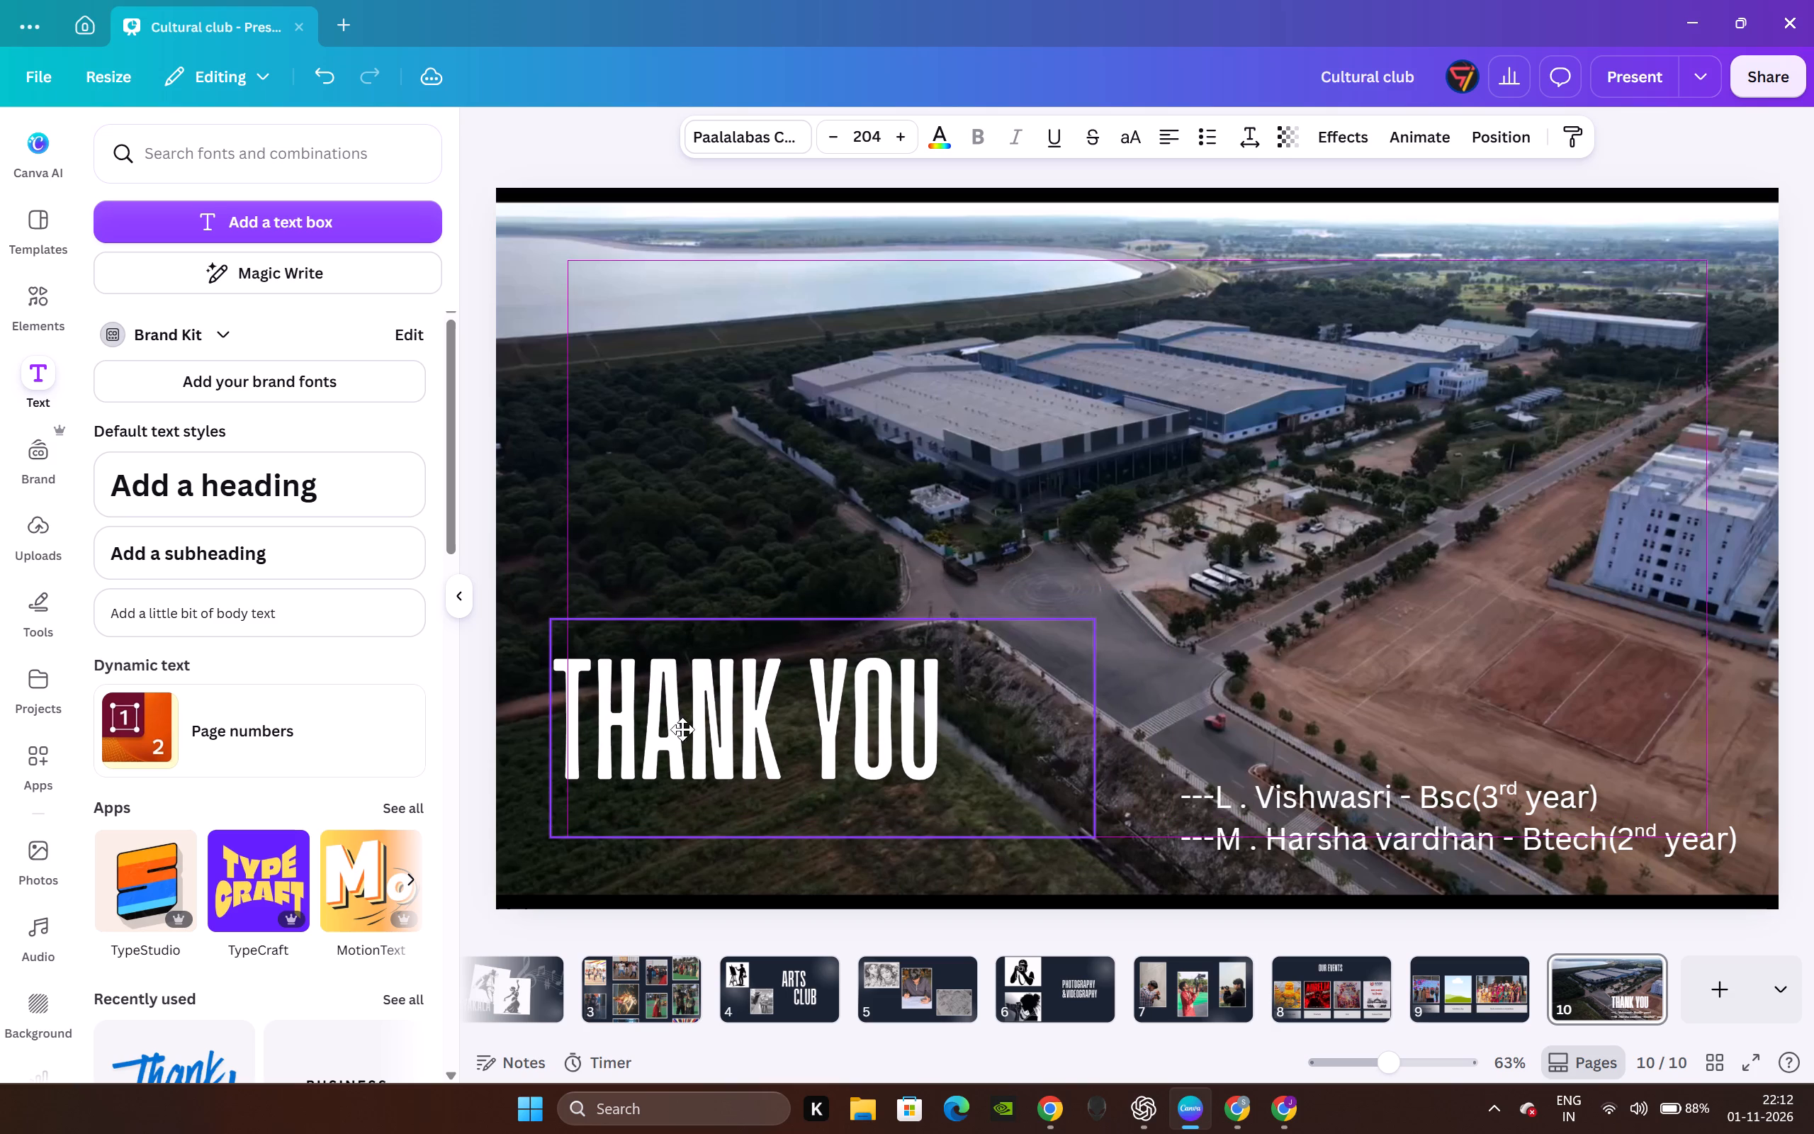
{"action": "left_click_drag", "start_coordinate": [682, 729], "coordinate": [690, 724]}
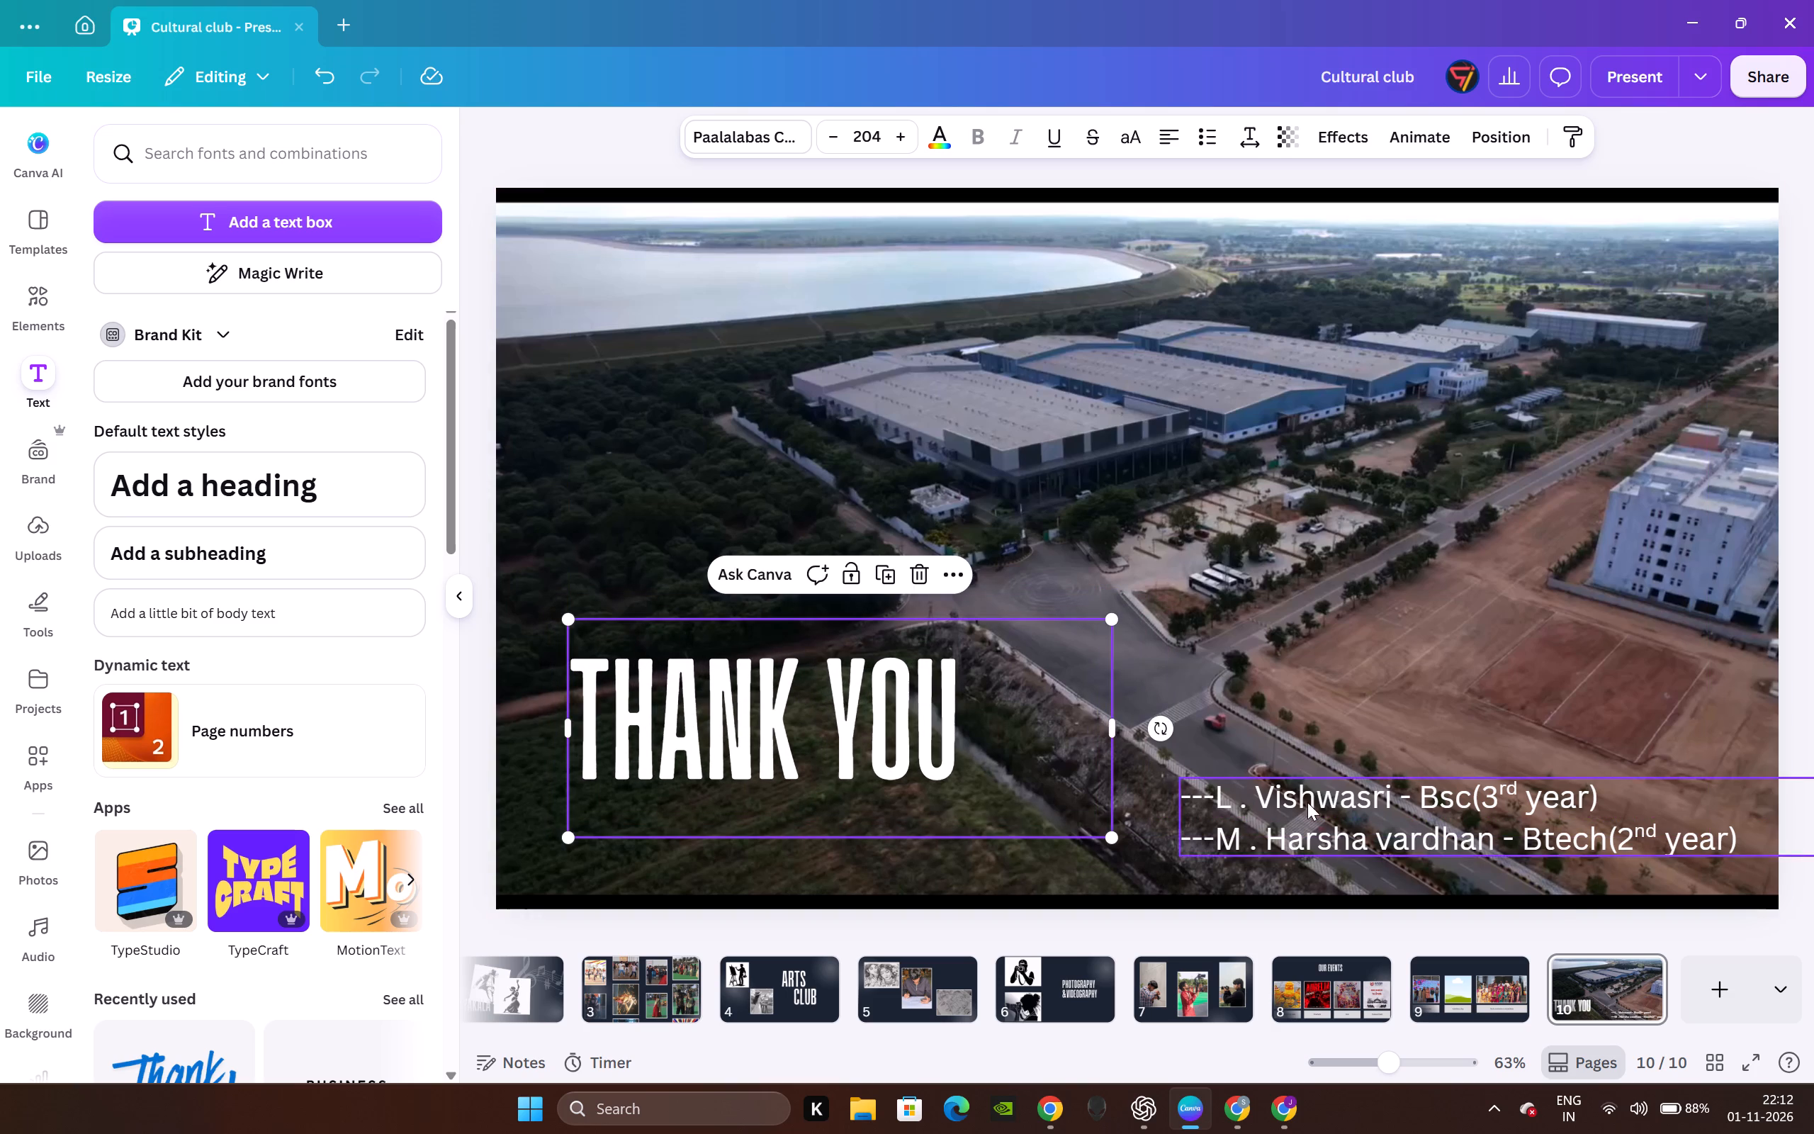
Place the presenters' names text box directly below the THANK YOU heading, aligned to the same left margin.
{"action": "left_click_drag", "start_coordinate": [1307, 802], "coordinate": [696, 819]}
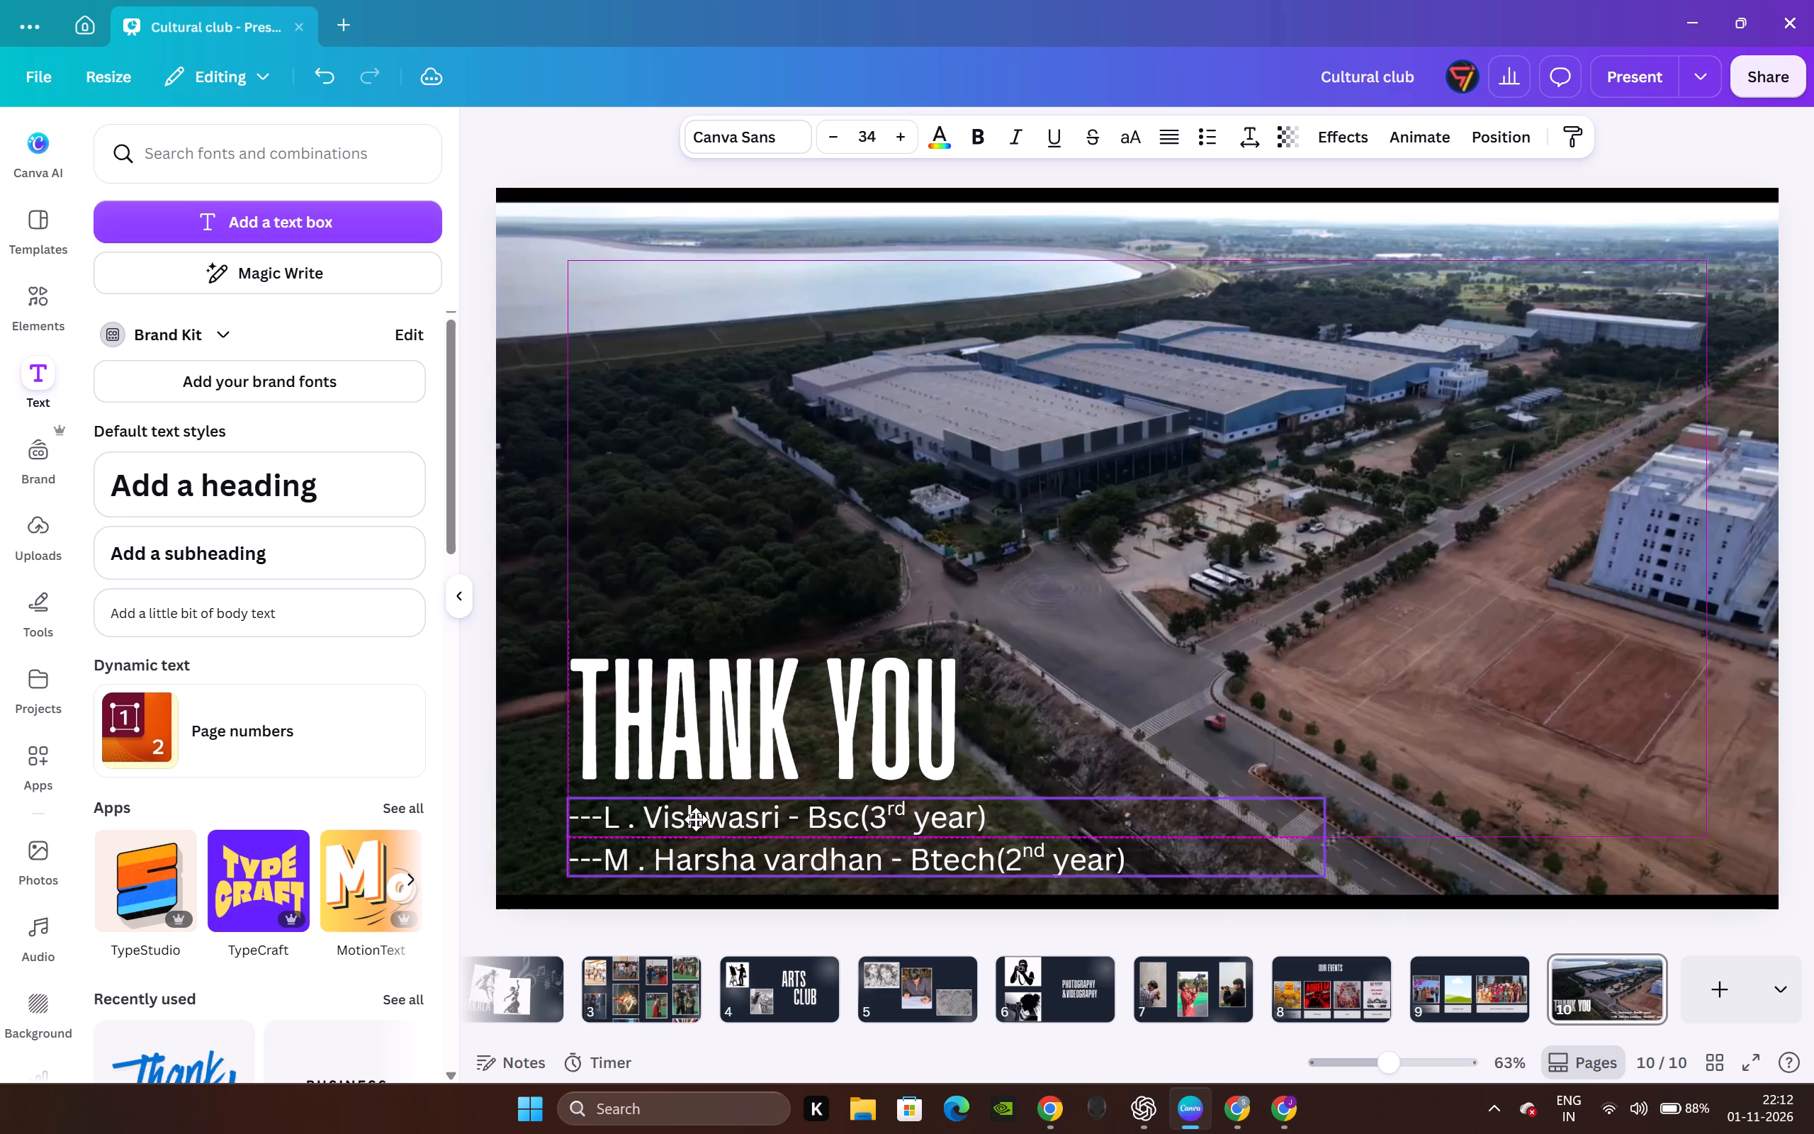
{"action": "left_click_drag", "start_coordinate": [696, 819], "coordinate": [696, 816]}
{"action": "left_click", "coordinate": [571, 148]}
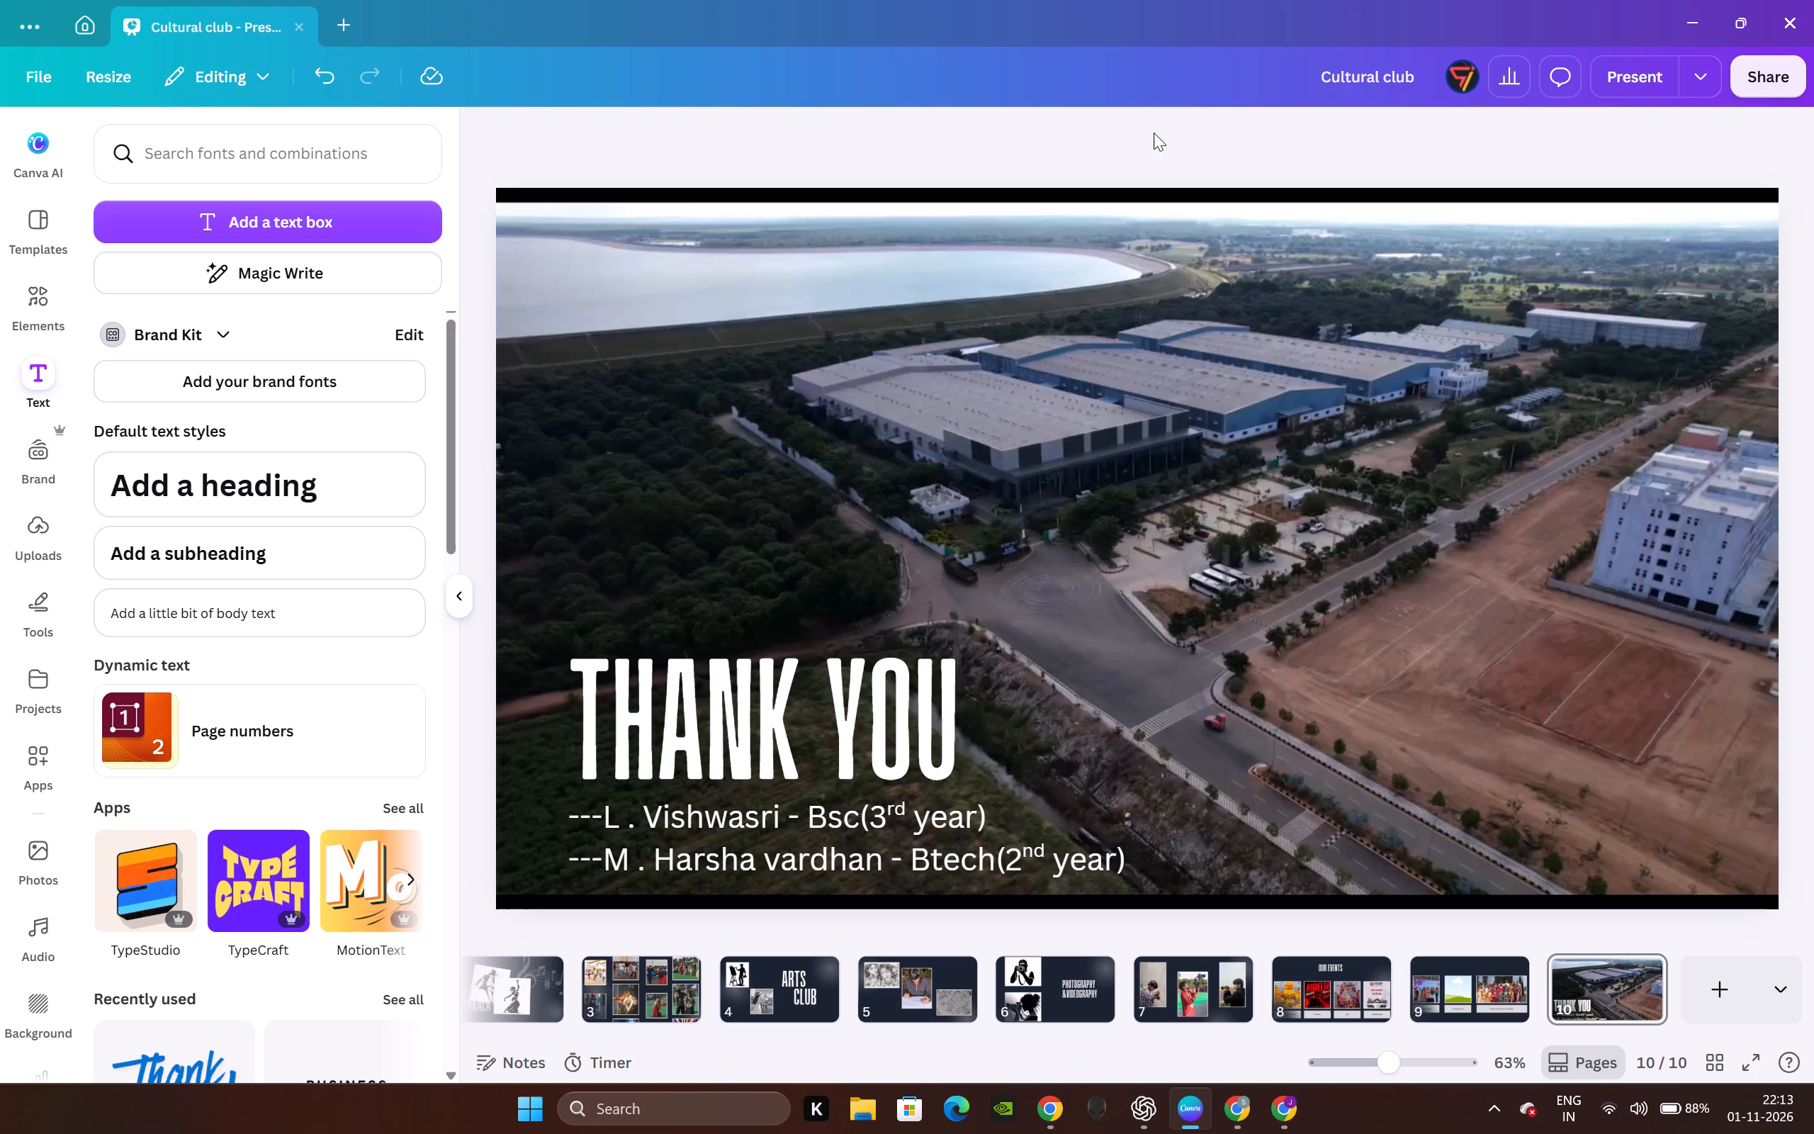
Insert a space between the course and the bracketed year on both presenters' lines.
{"action": "left_click", "coordinate": [1115, 151]}
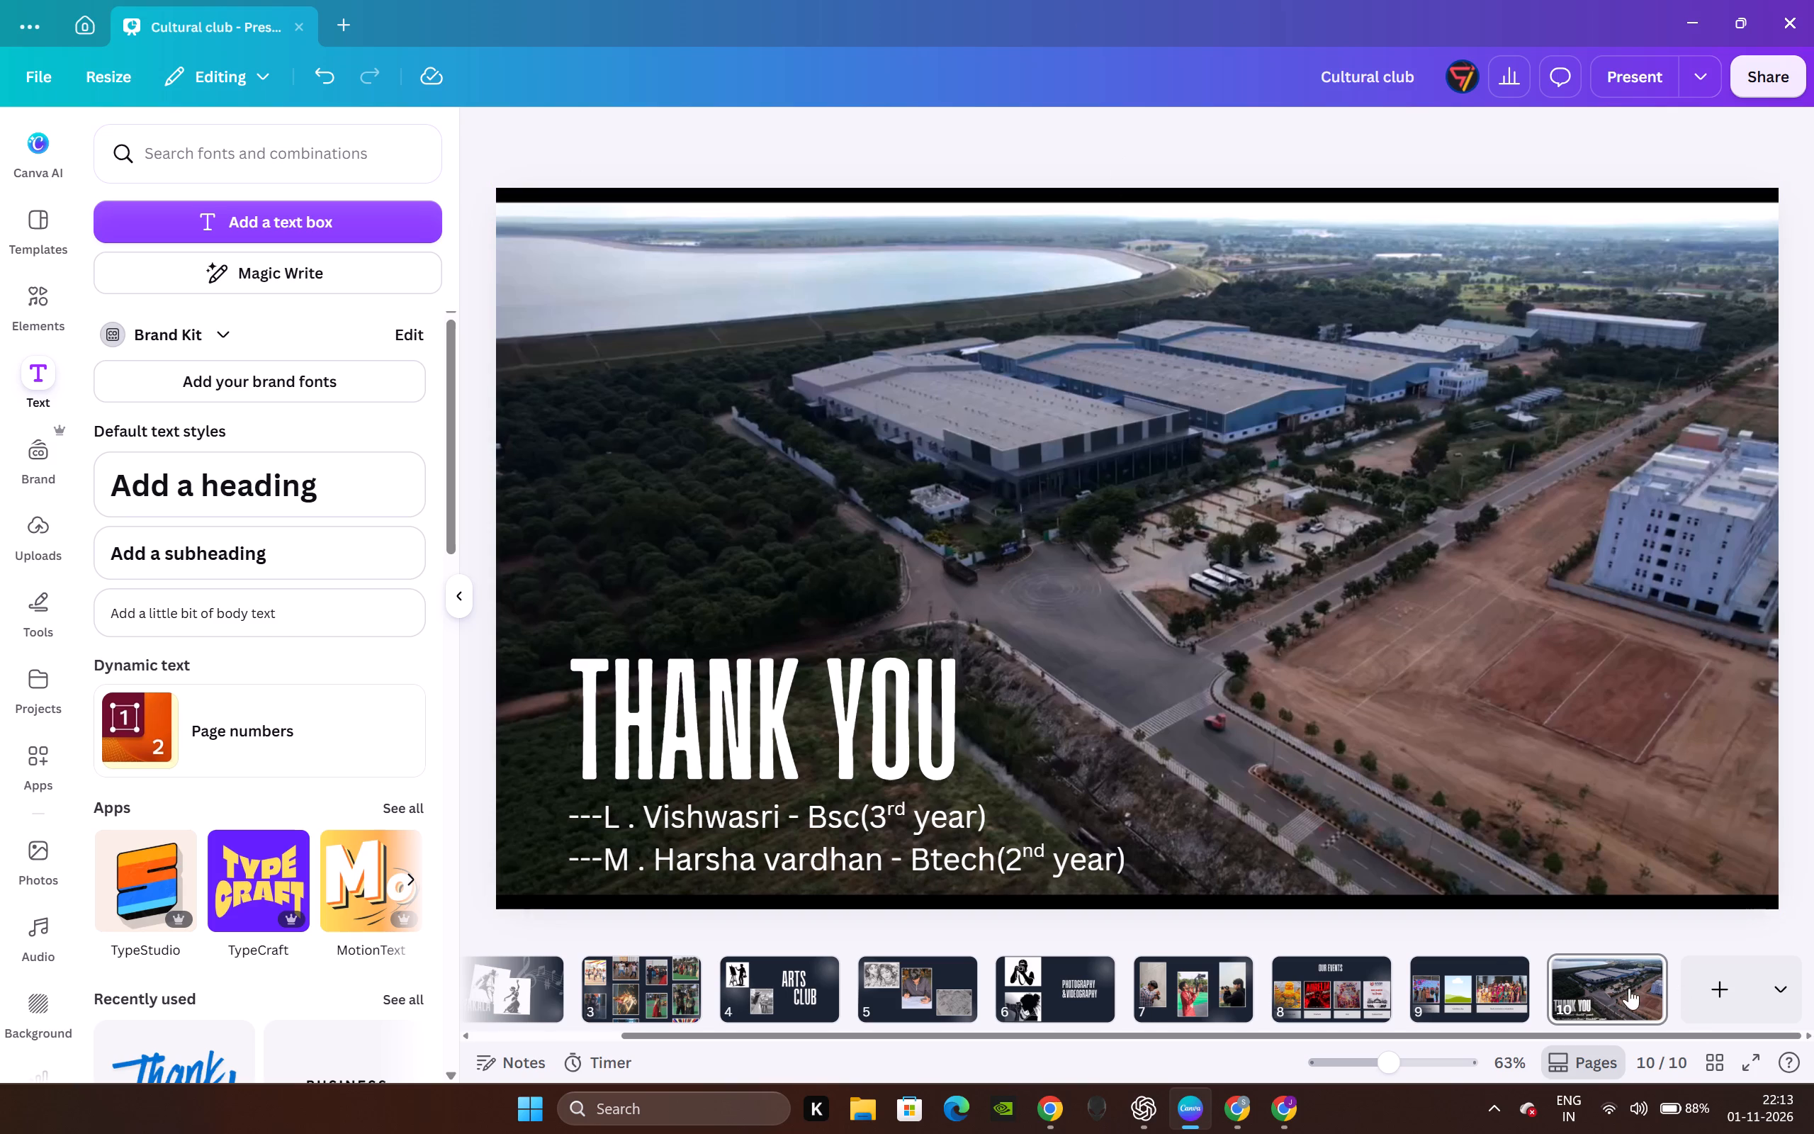
{"action": "left_click", "coordinate": [867, 820]}
{"action": "left_click", "coordinate": [864, 822]}
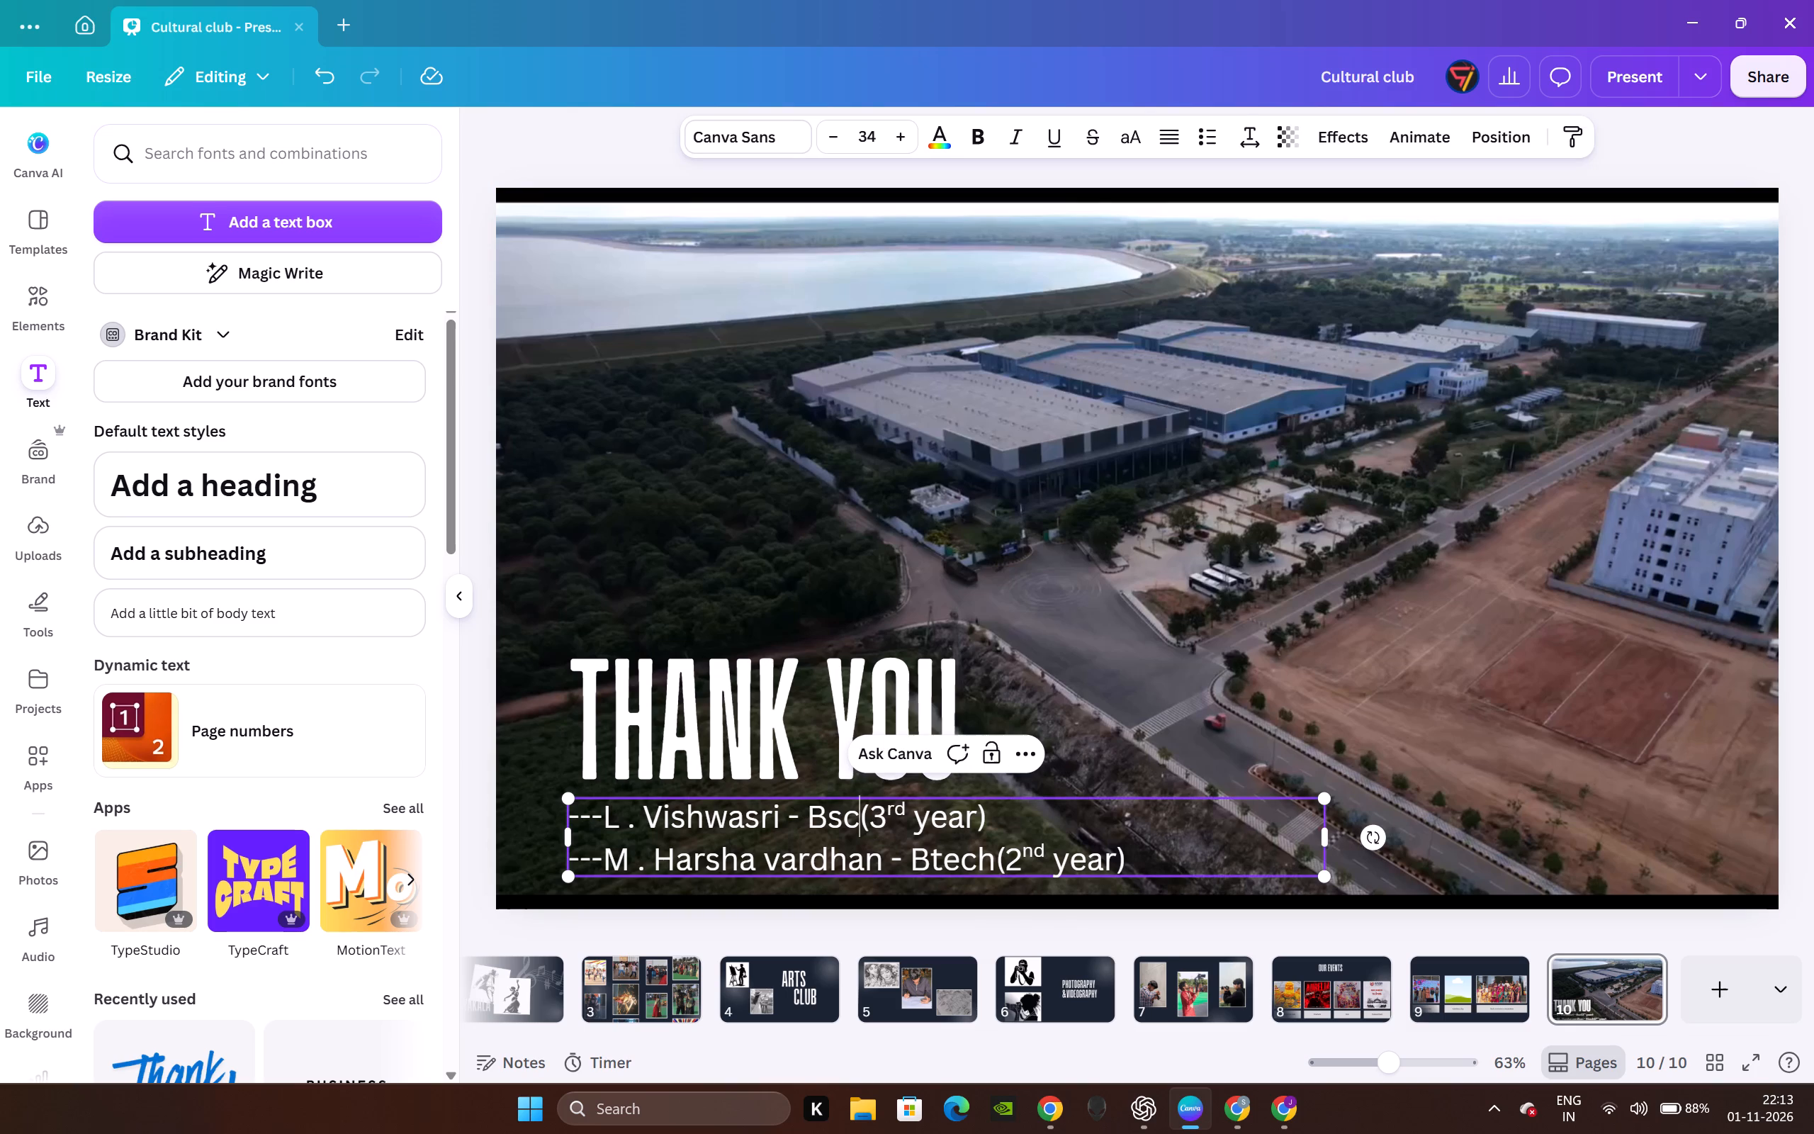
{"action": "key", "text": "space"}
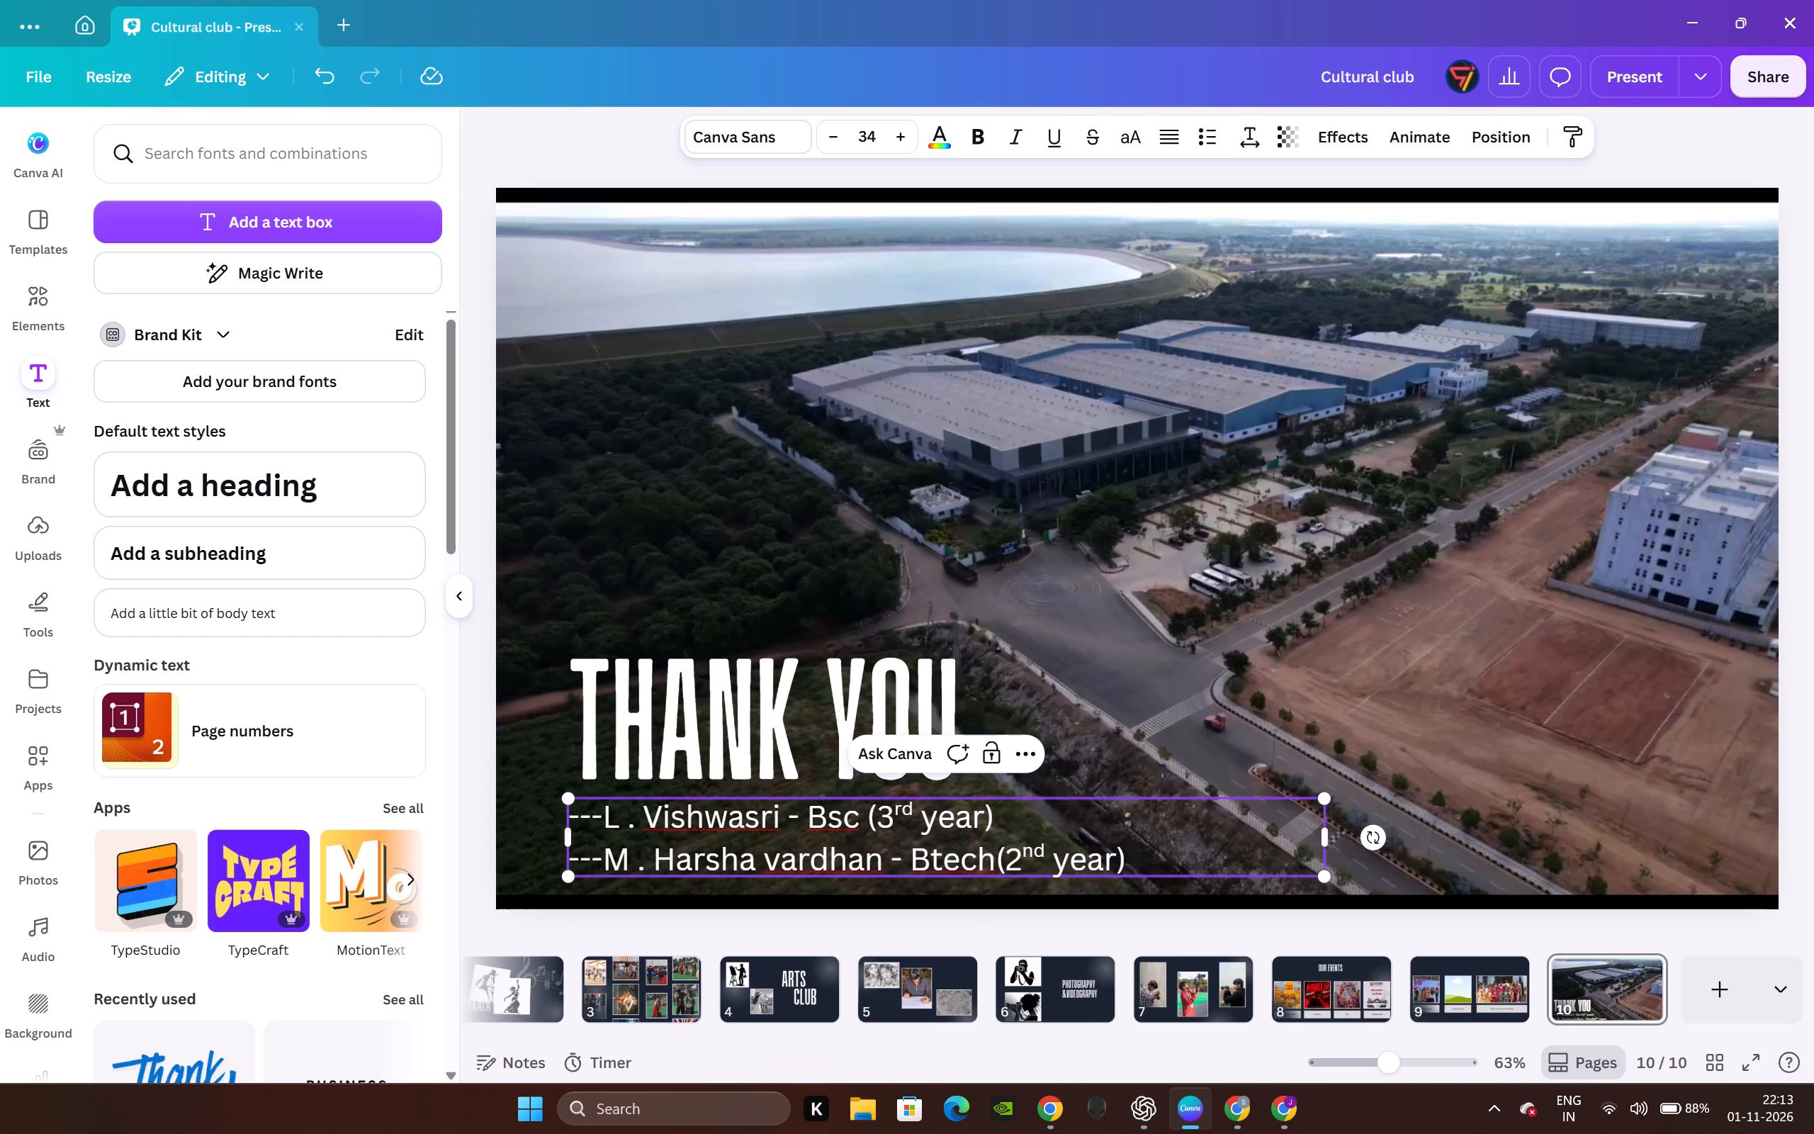
{"action": "left_click", "coordinate": [997, 868]}
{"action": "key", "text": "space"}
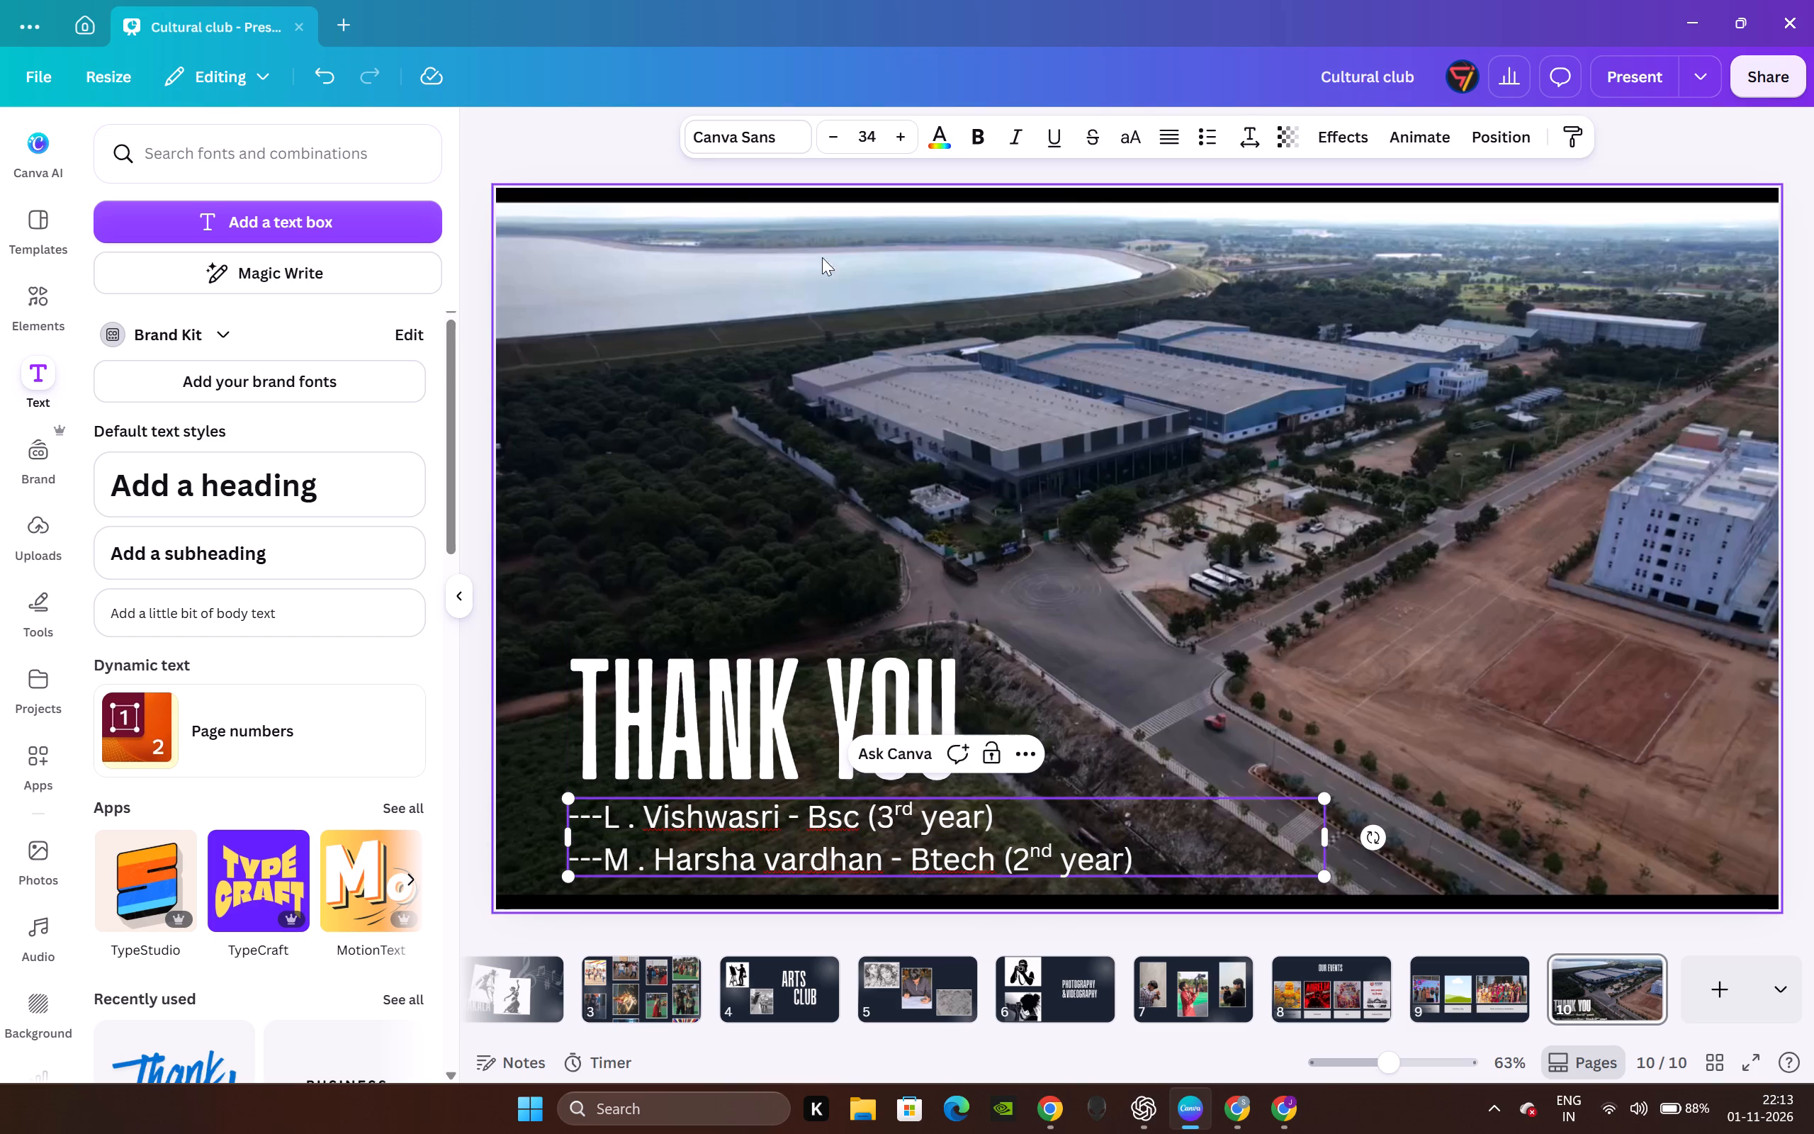
{"action": "left_click", "coordinate": [614, 135]}
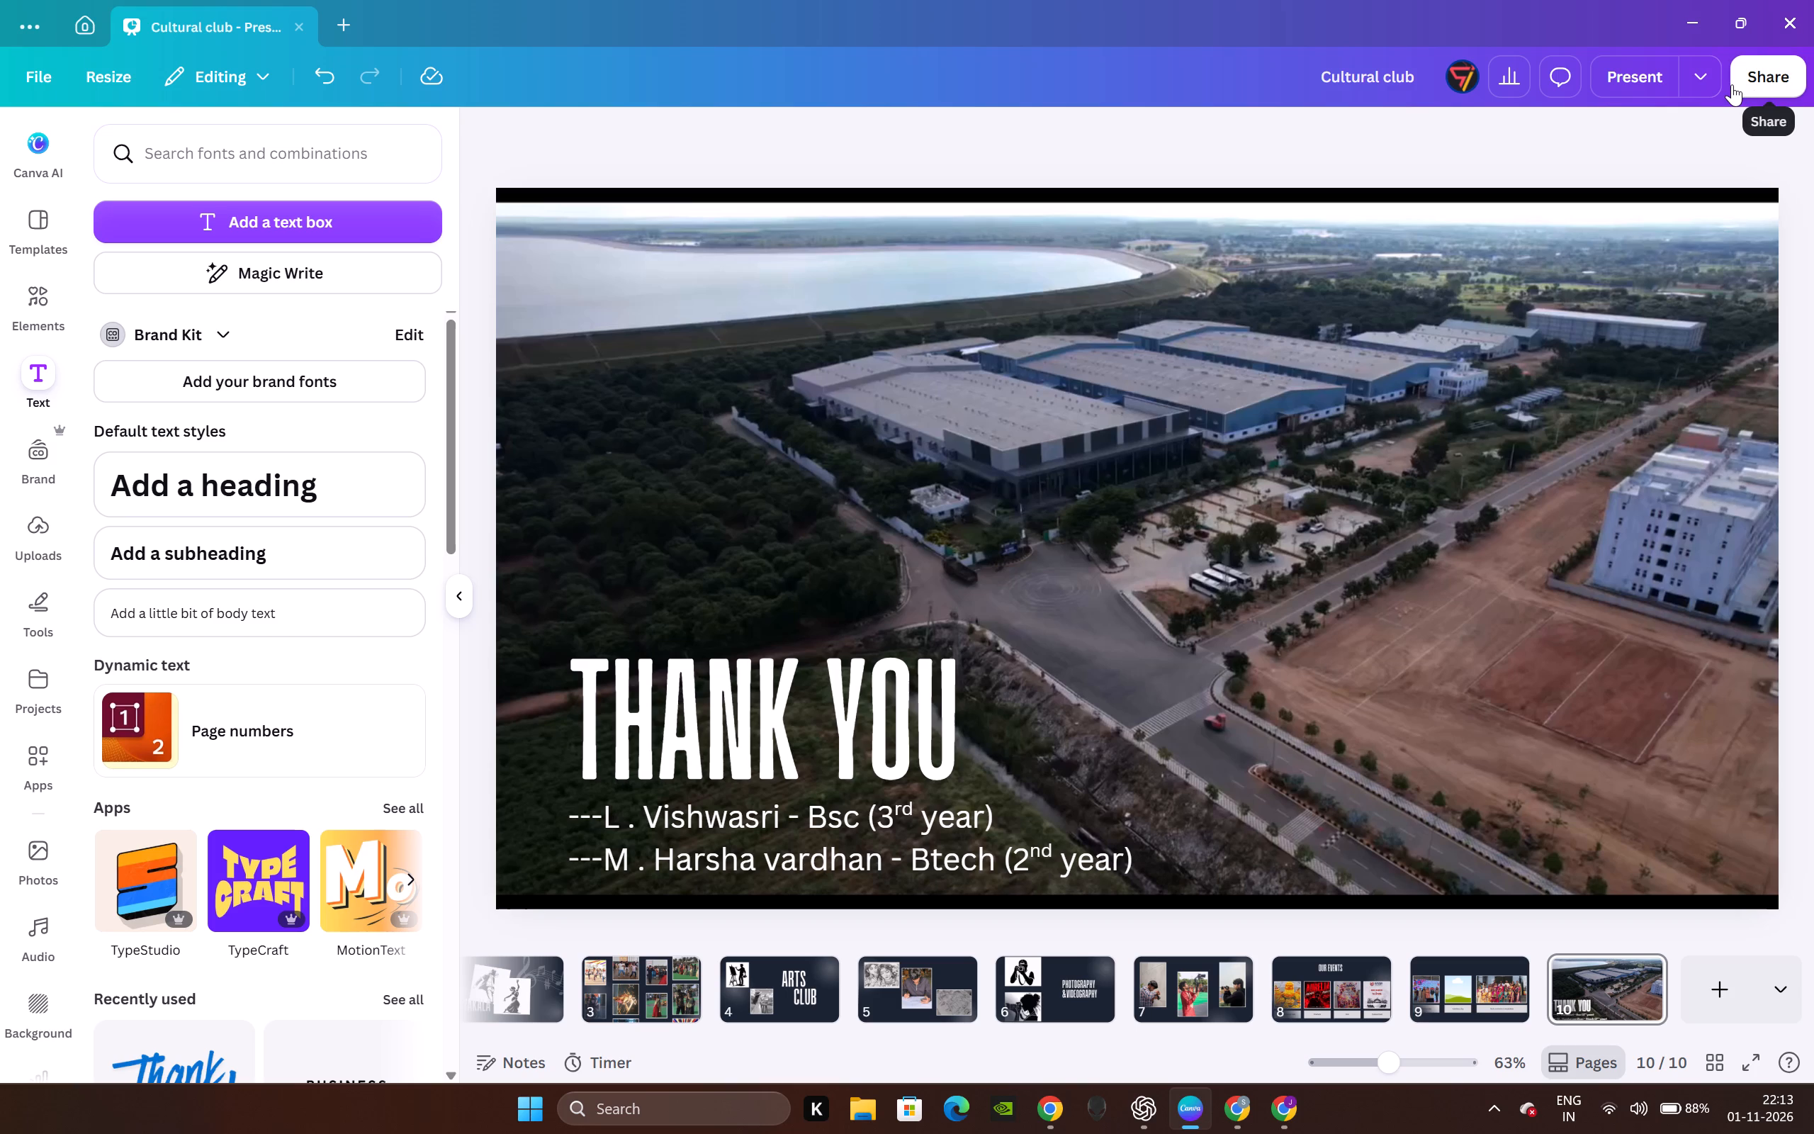
Check the save status of the Cultural club presentation.
{"action": "left_click", "coordinate": [427, 74]}
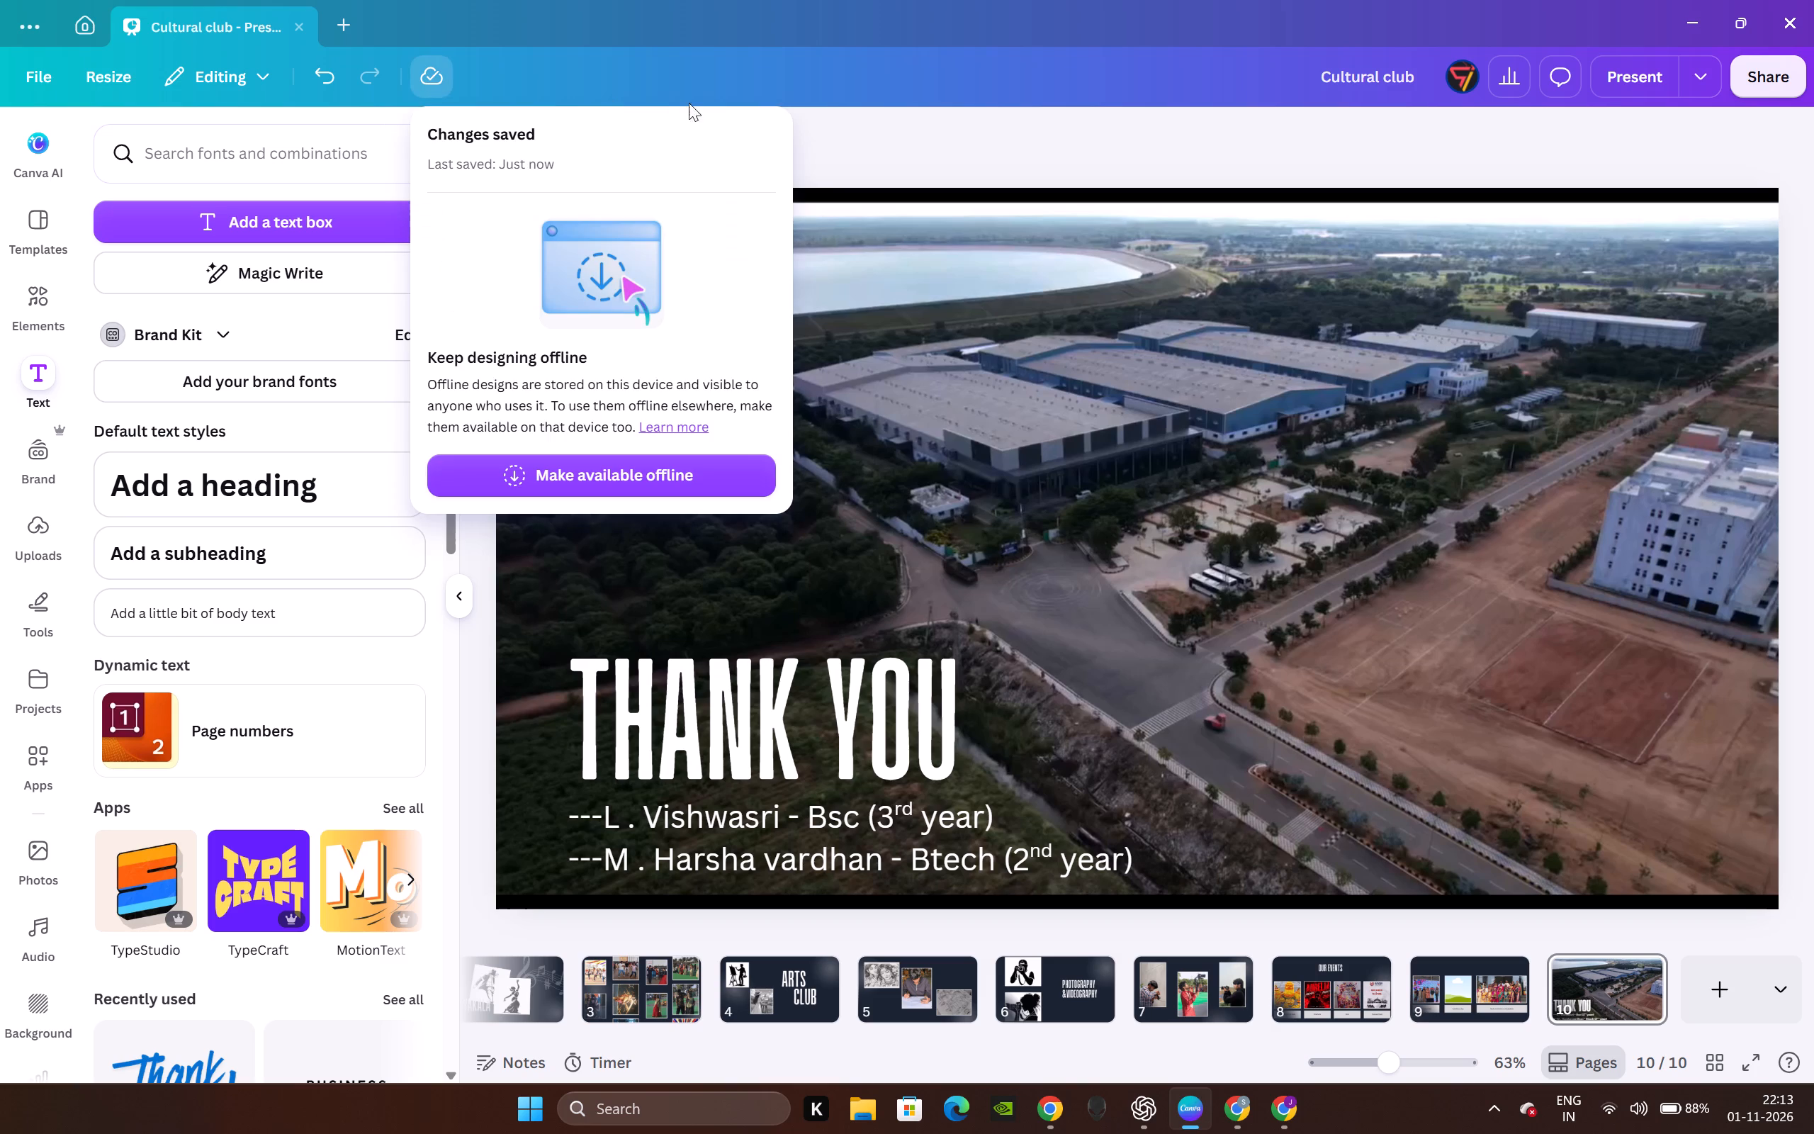
{"action": "left_click", "coordinate": [980, 149]}
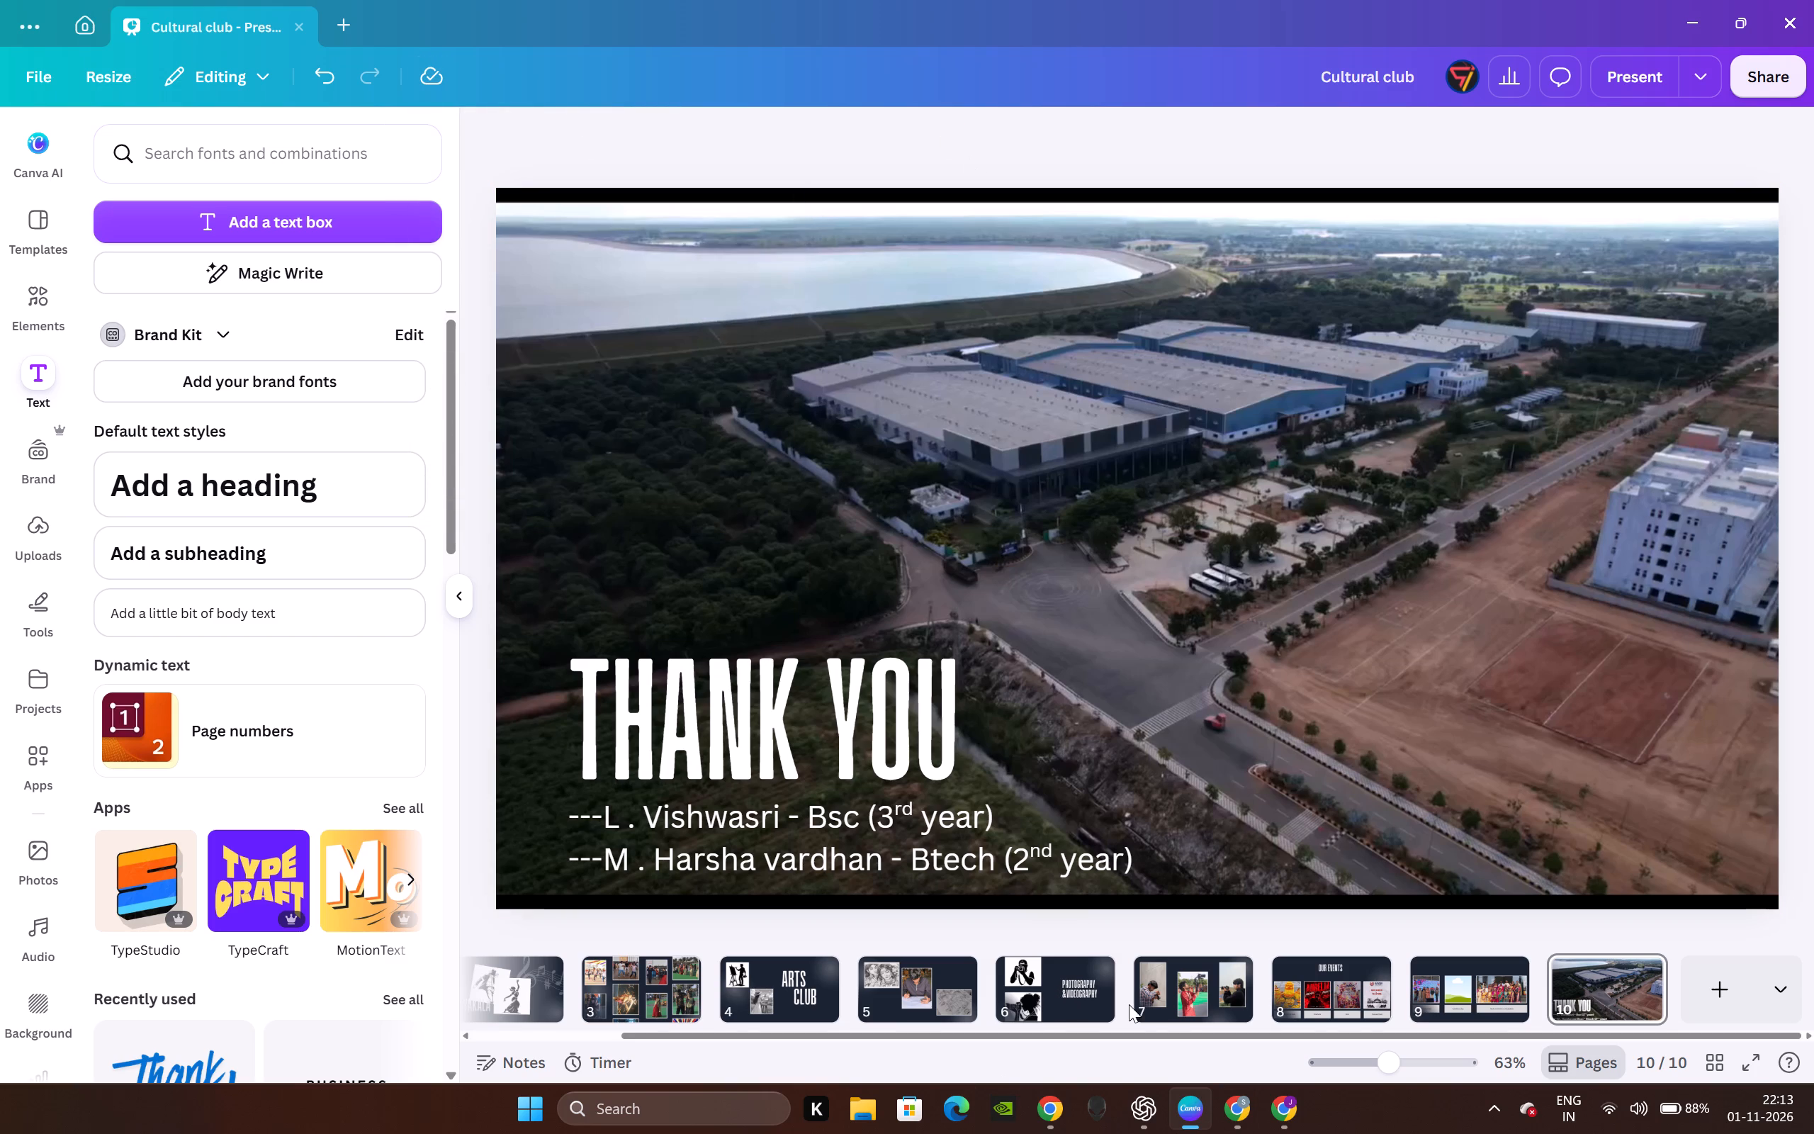
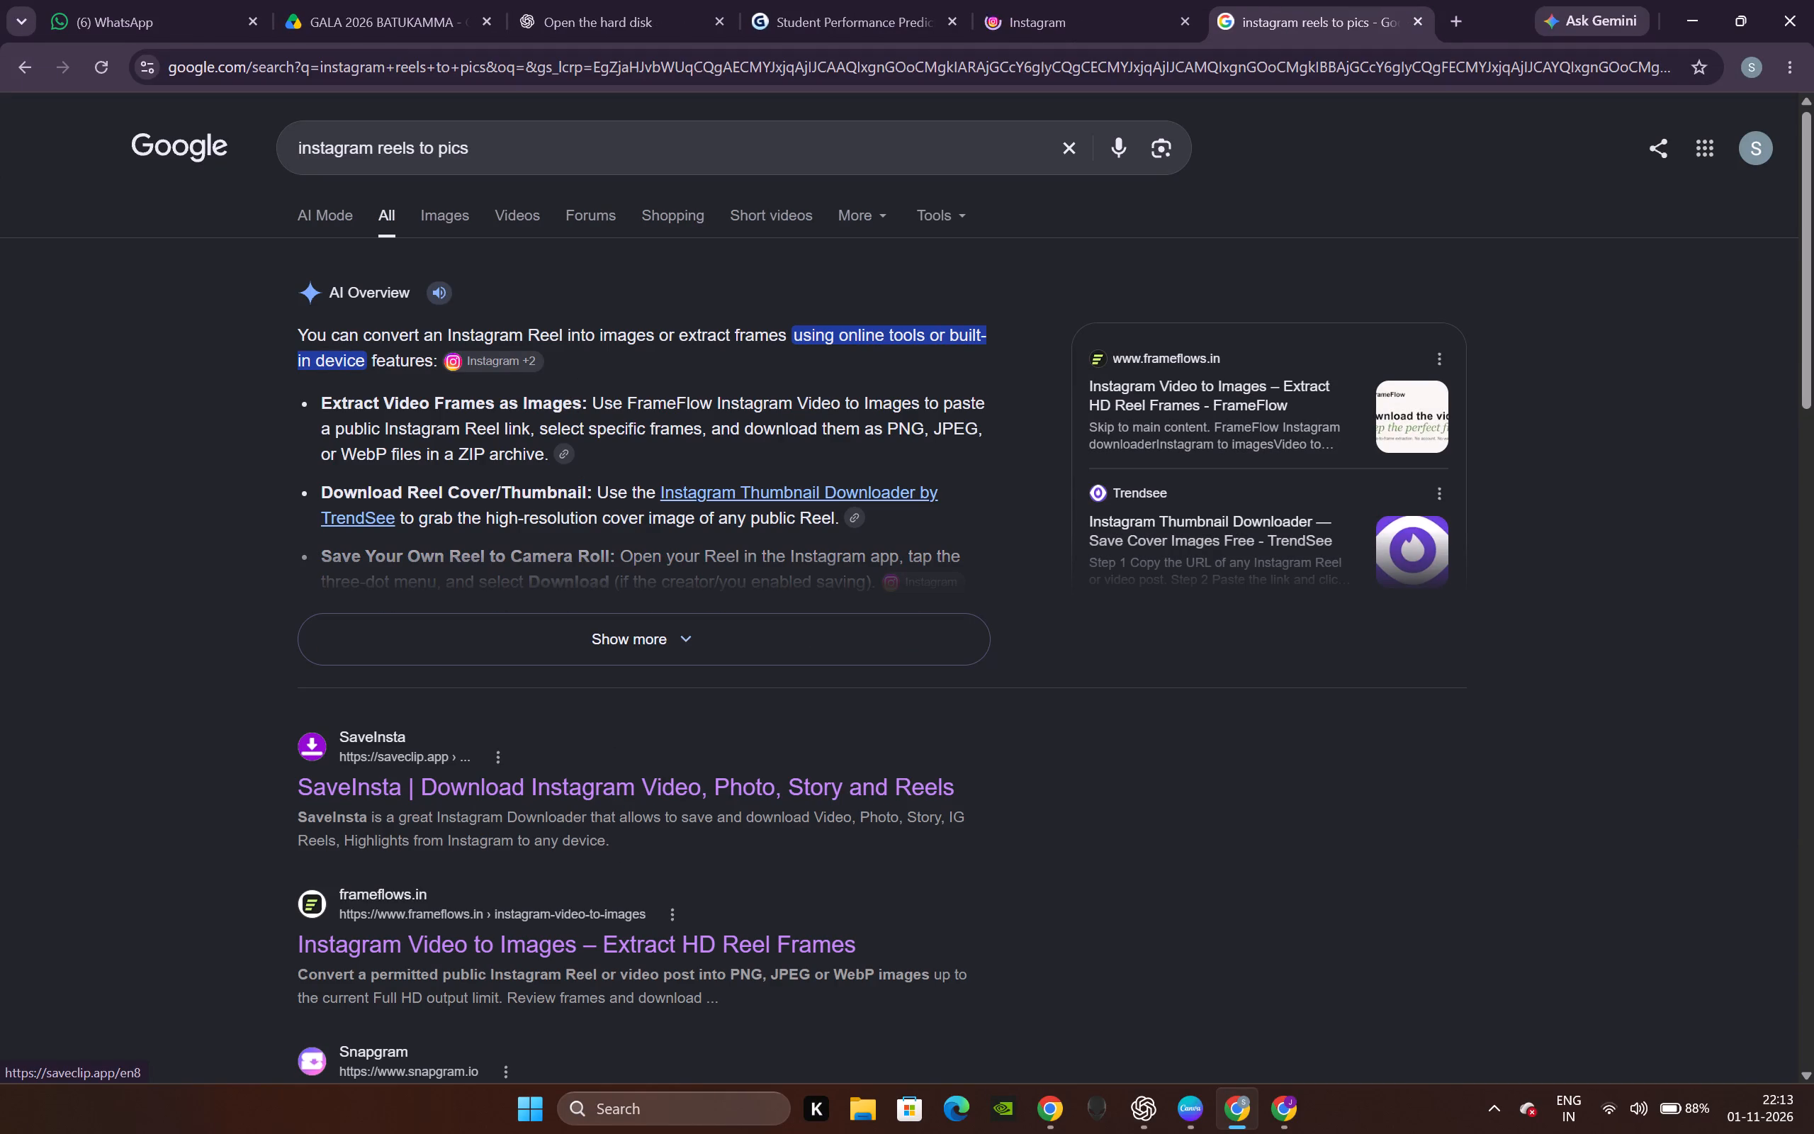
Open FrameFlow's Instagram Video to Images converter from the search results.
{"action": "left_click", "coordinate": [548, 941]}
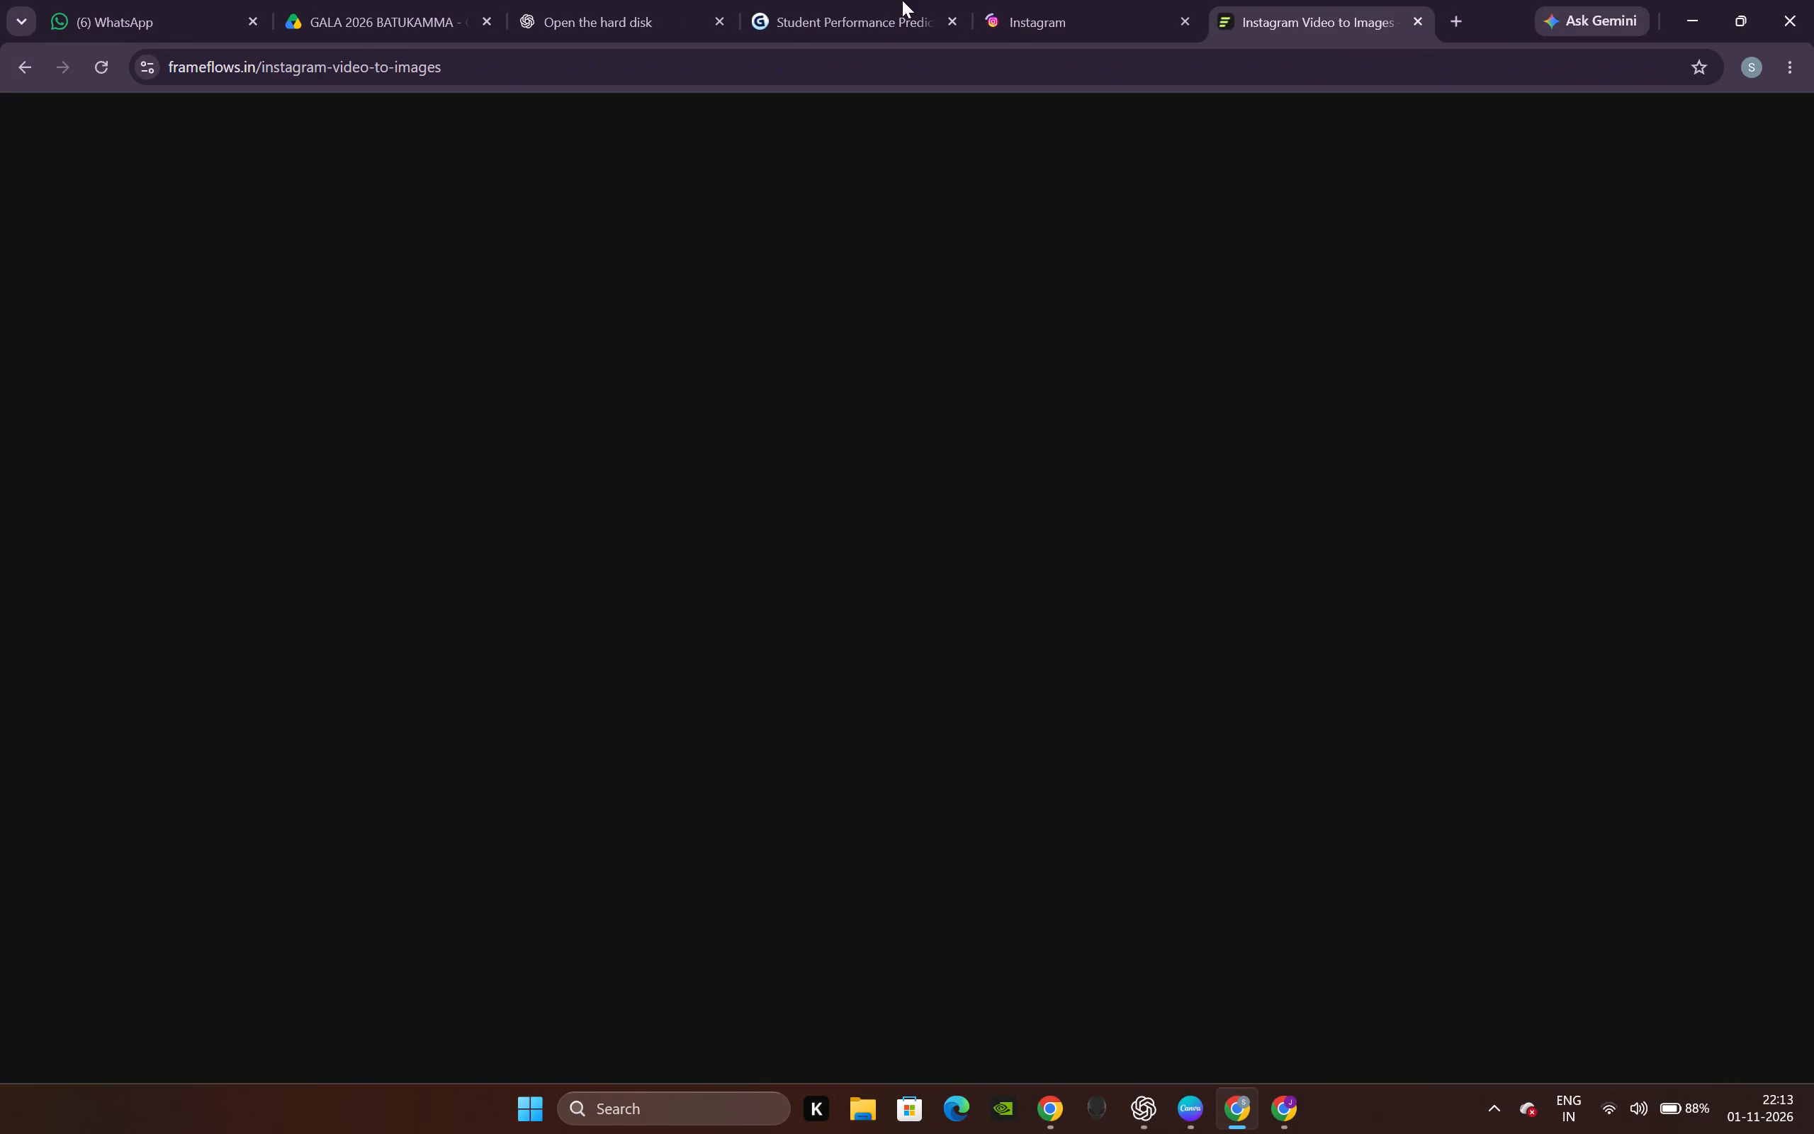
Switch to Instagram and open the kaveriuniversity profile from the recent searches.
{"action": "left_click", "coordinate": [1027, 2]}
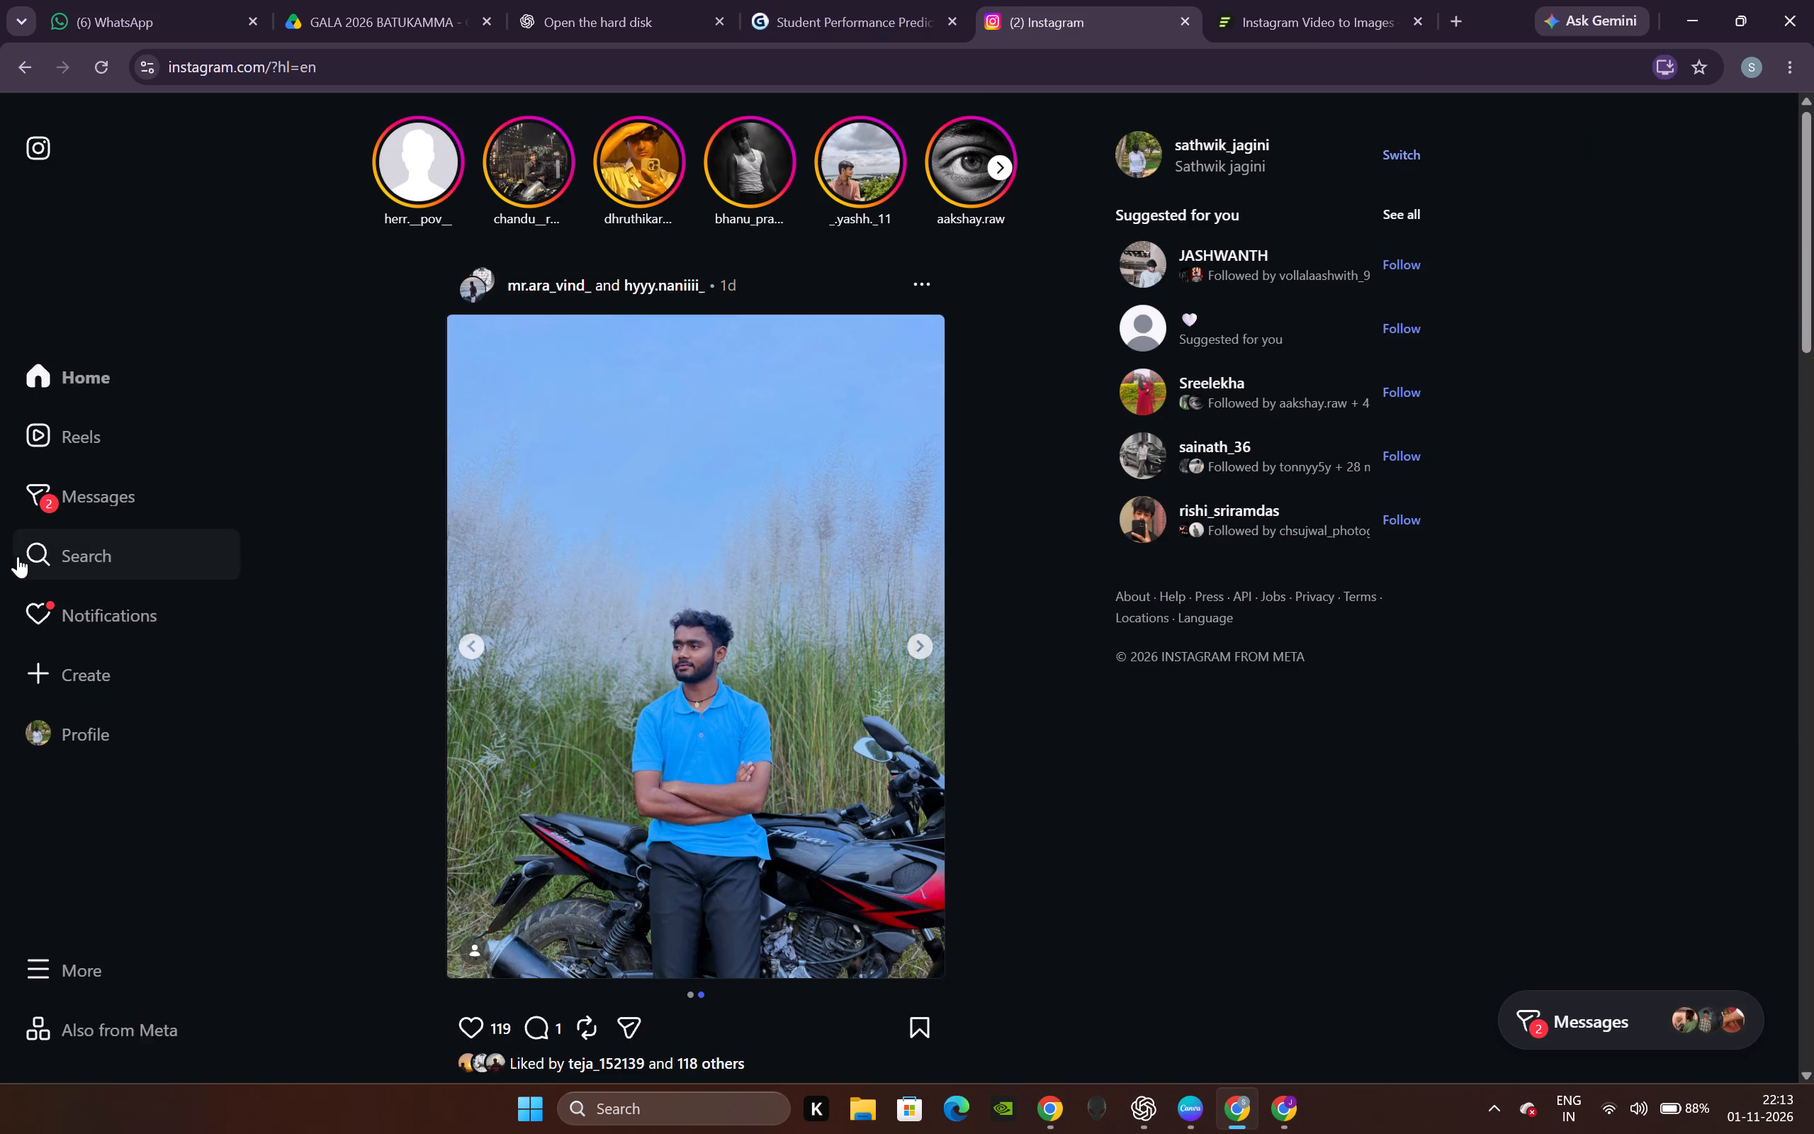
{"action": "left_click", "coordinate": [63, 619]}
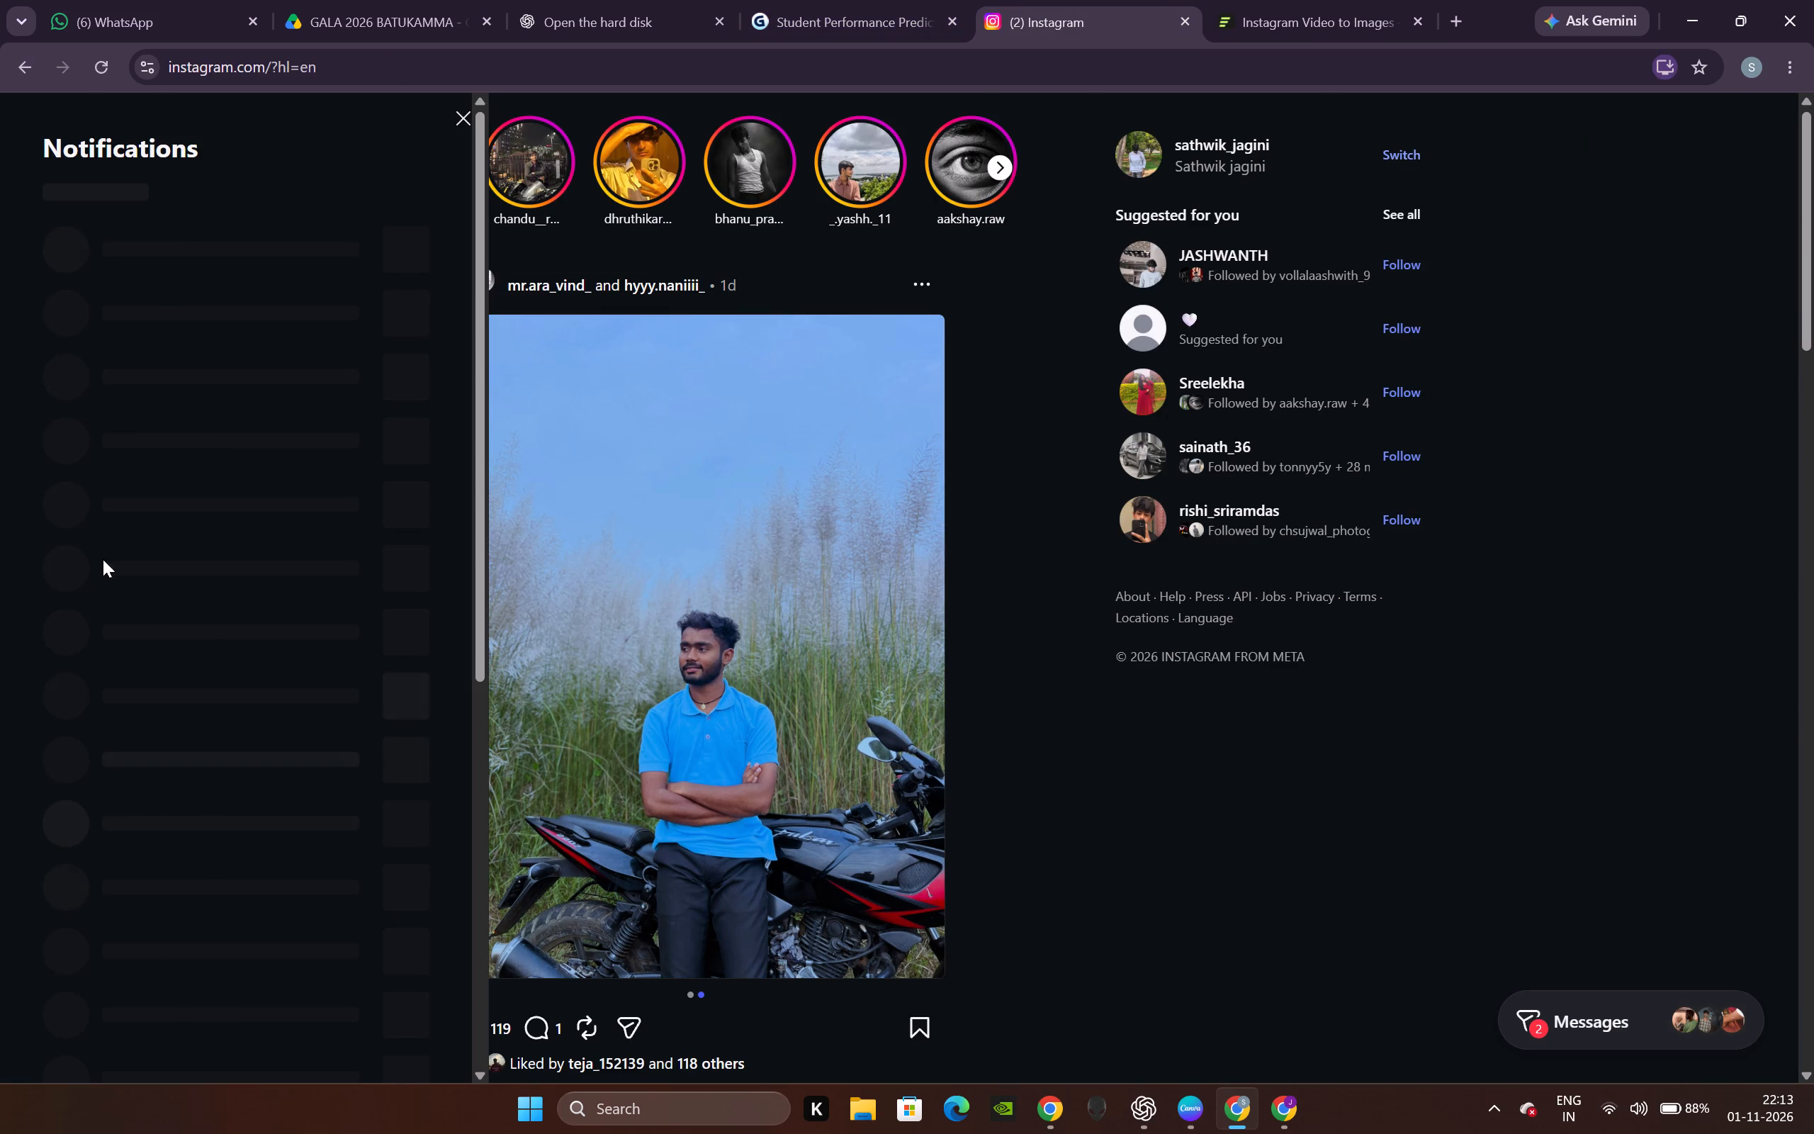
{"action": "left_click", "coordinate": [461, 111]}
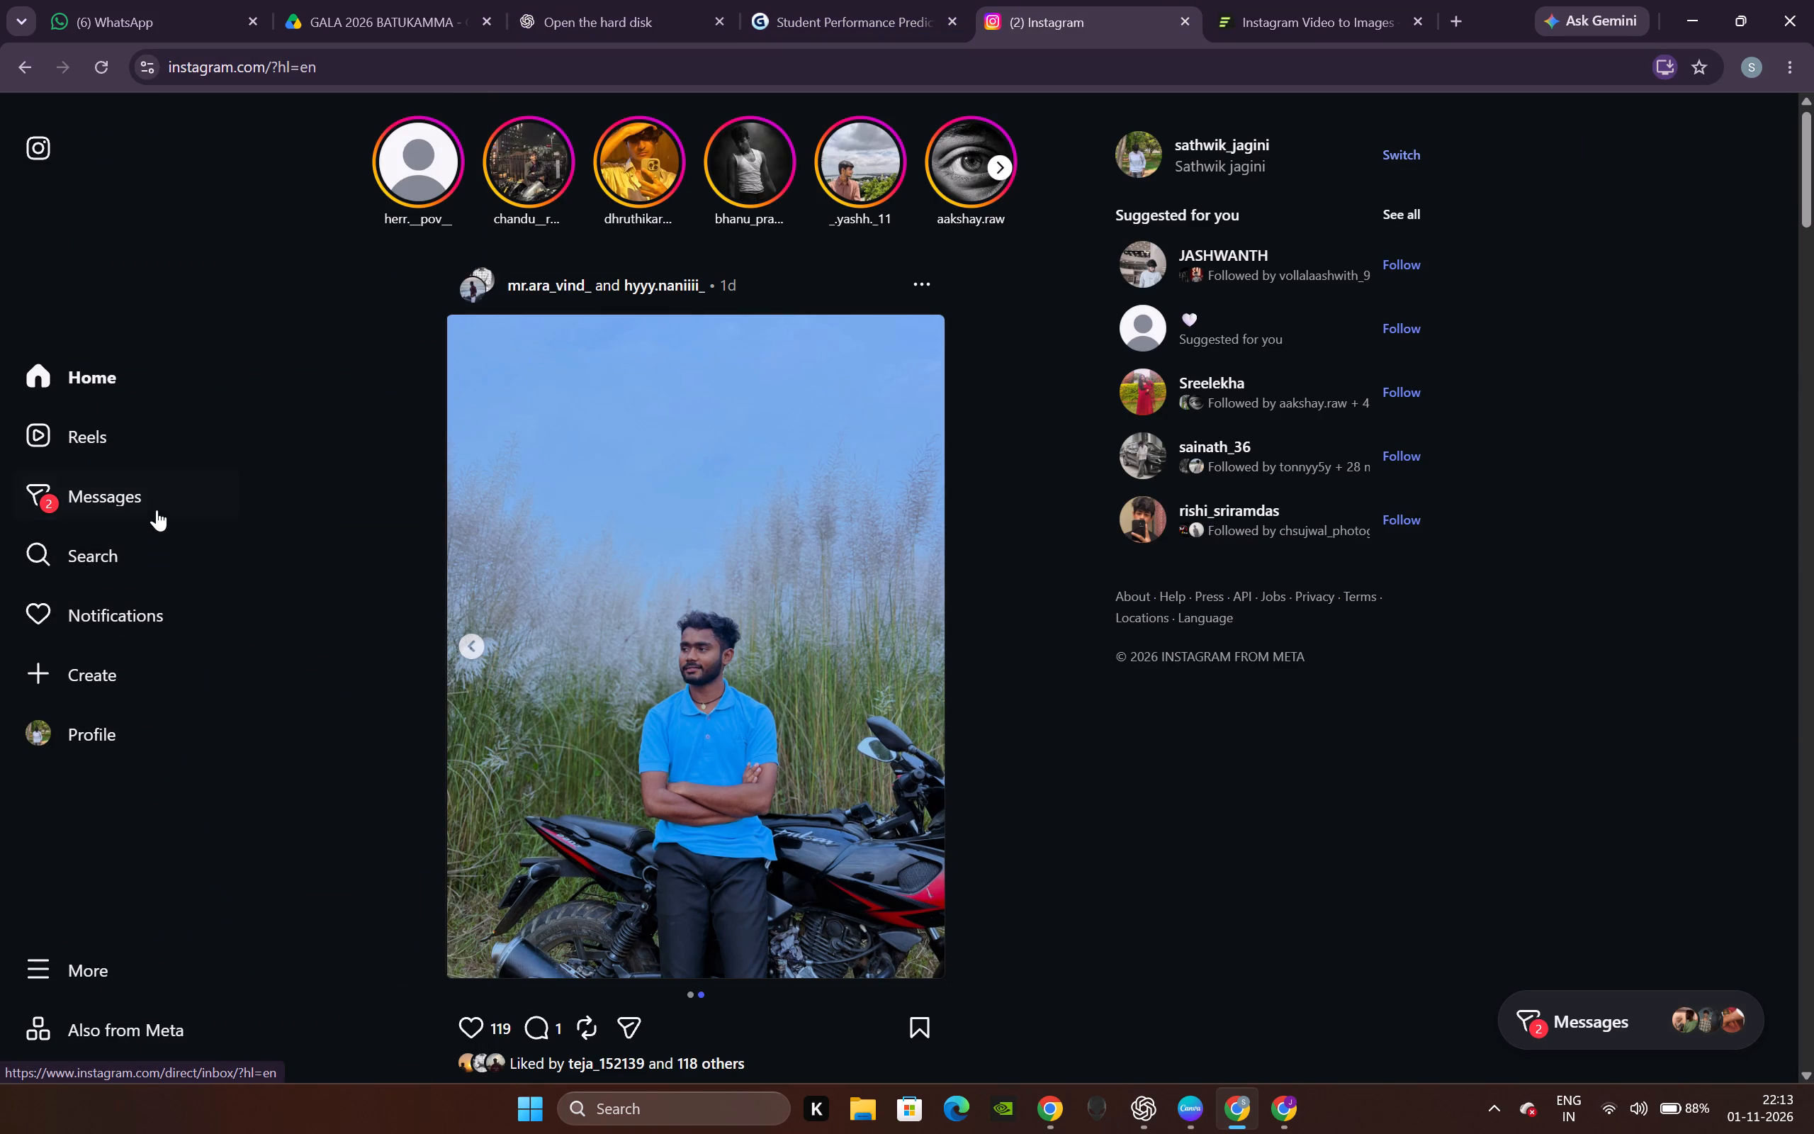
{"action": "left_click", "coordinate": [140, 544]}
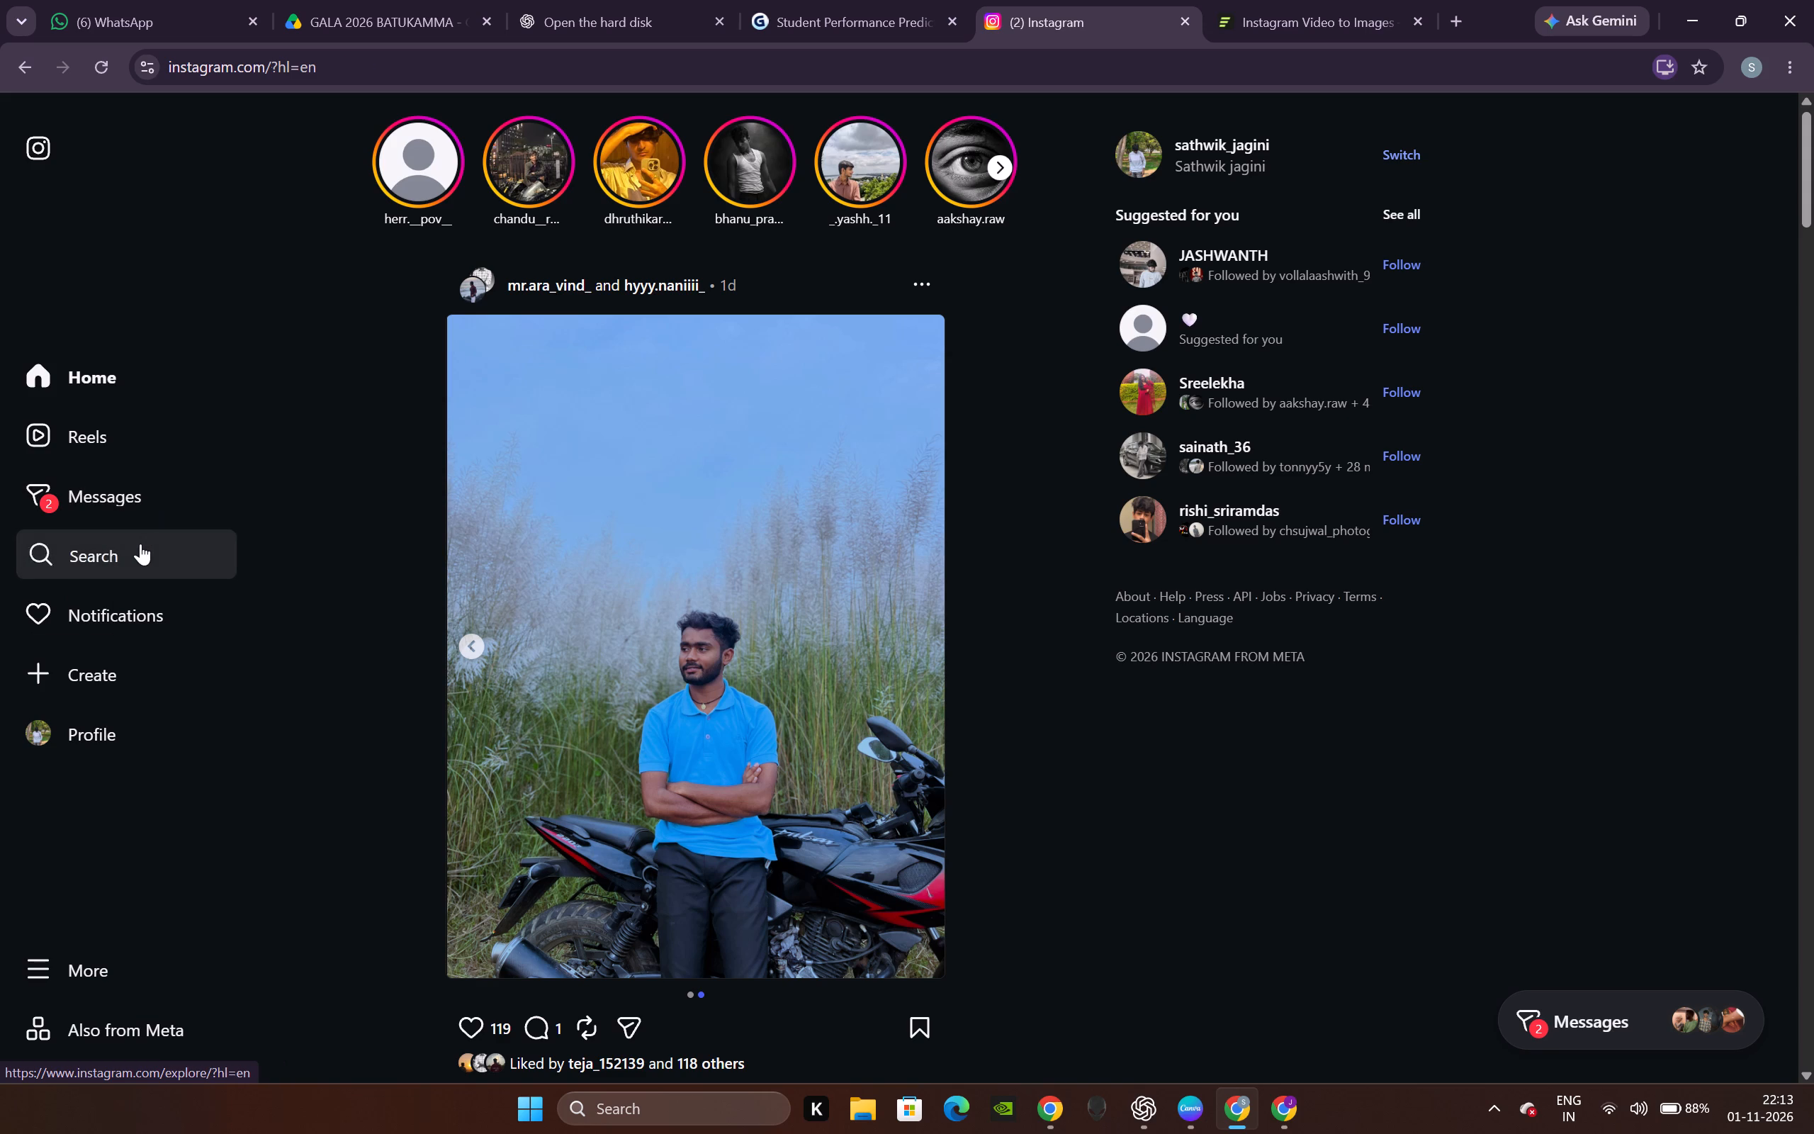
{"action": "left_click", "coordinate": [645, 119]}
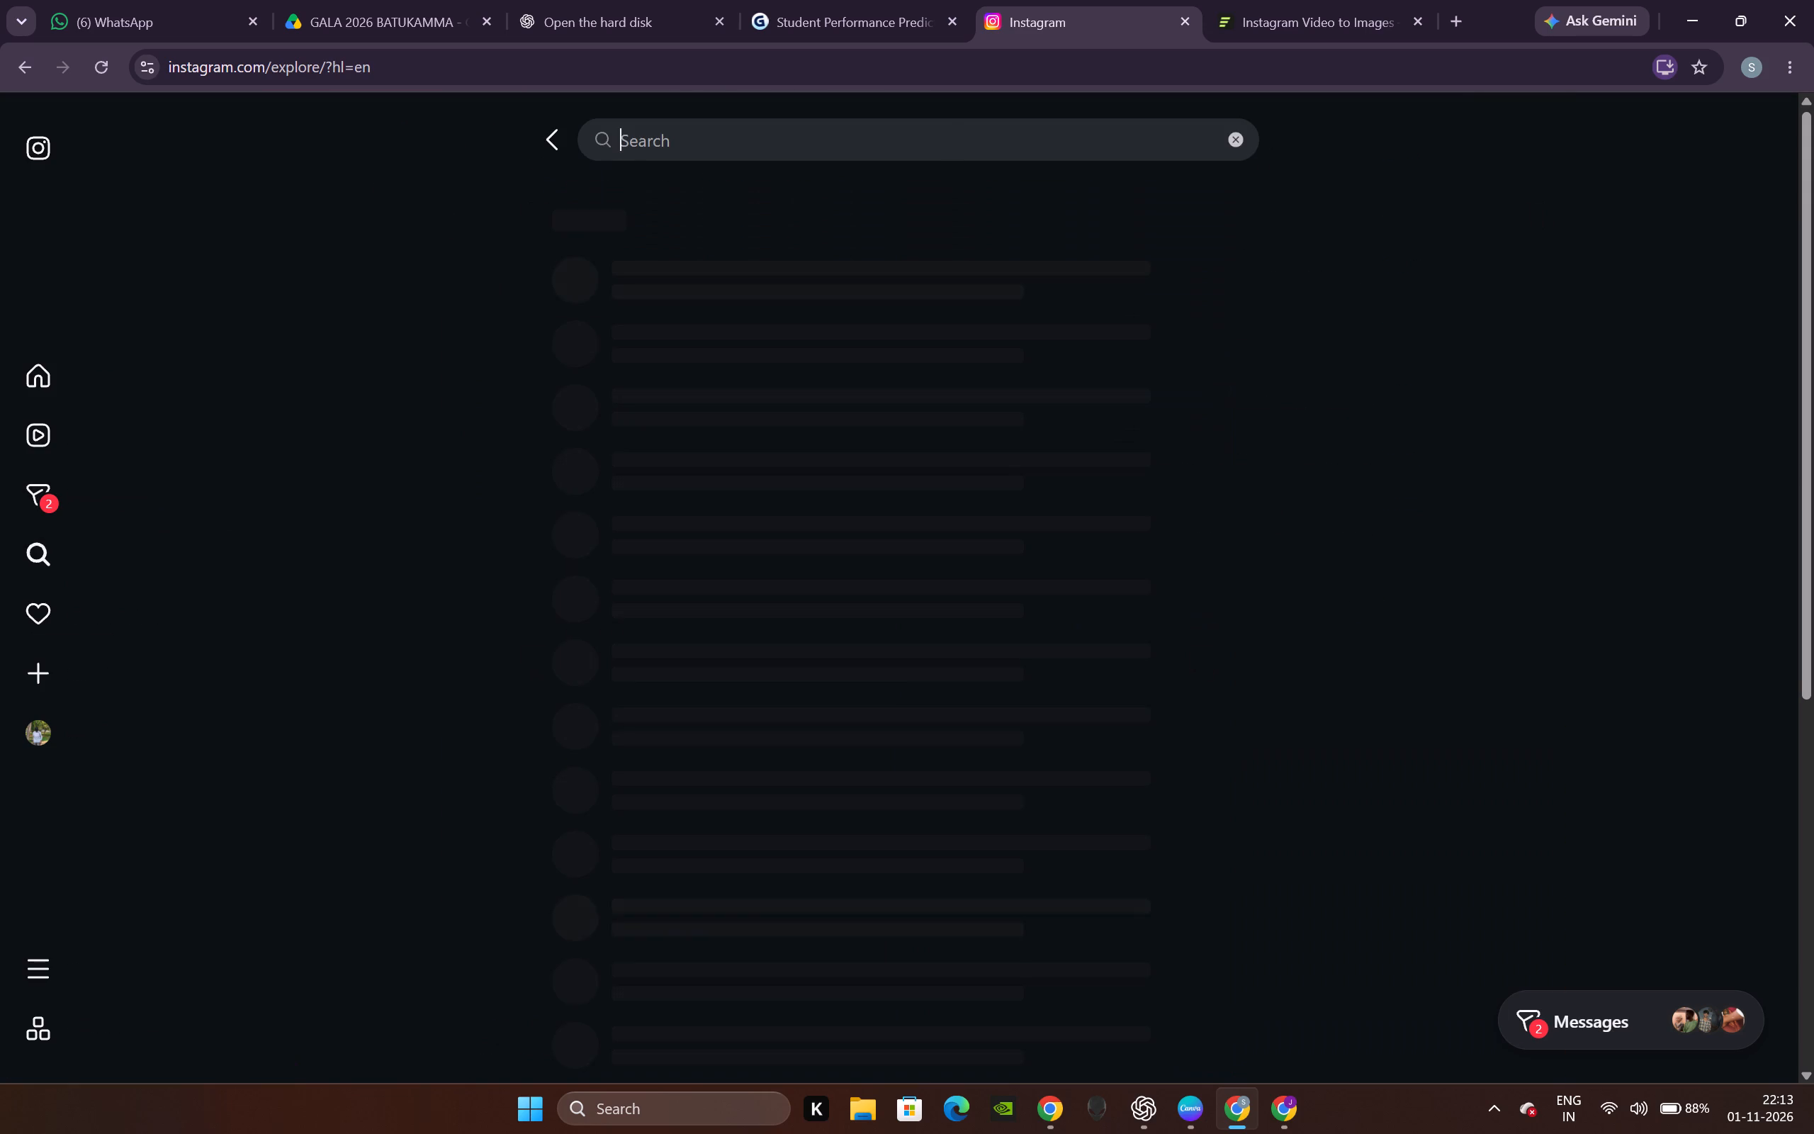
{"action": "left_click", "coordinate": [646, 122]}
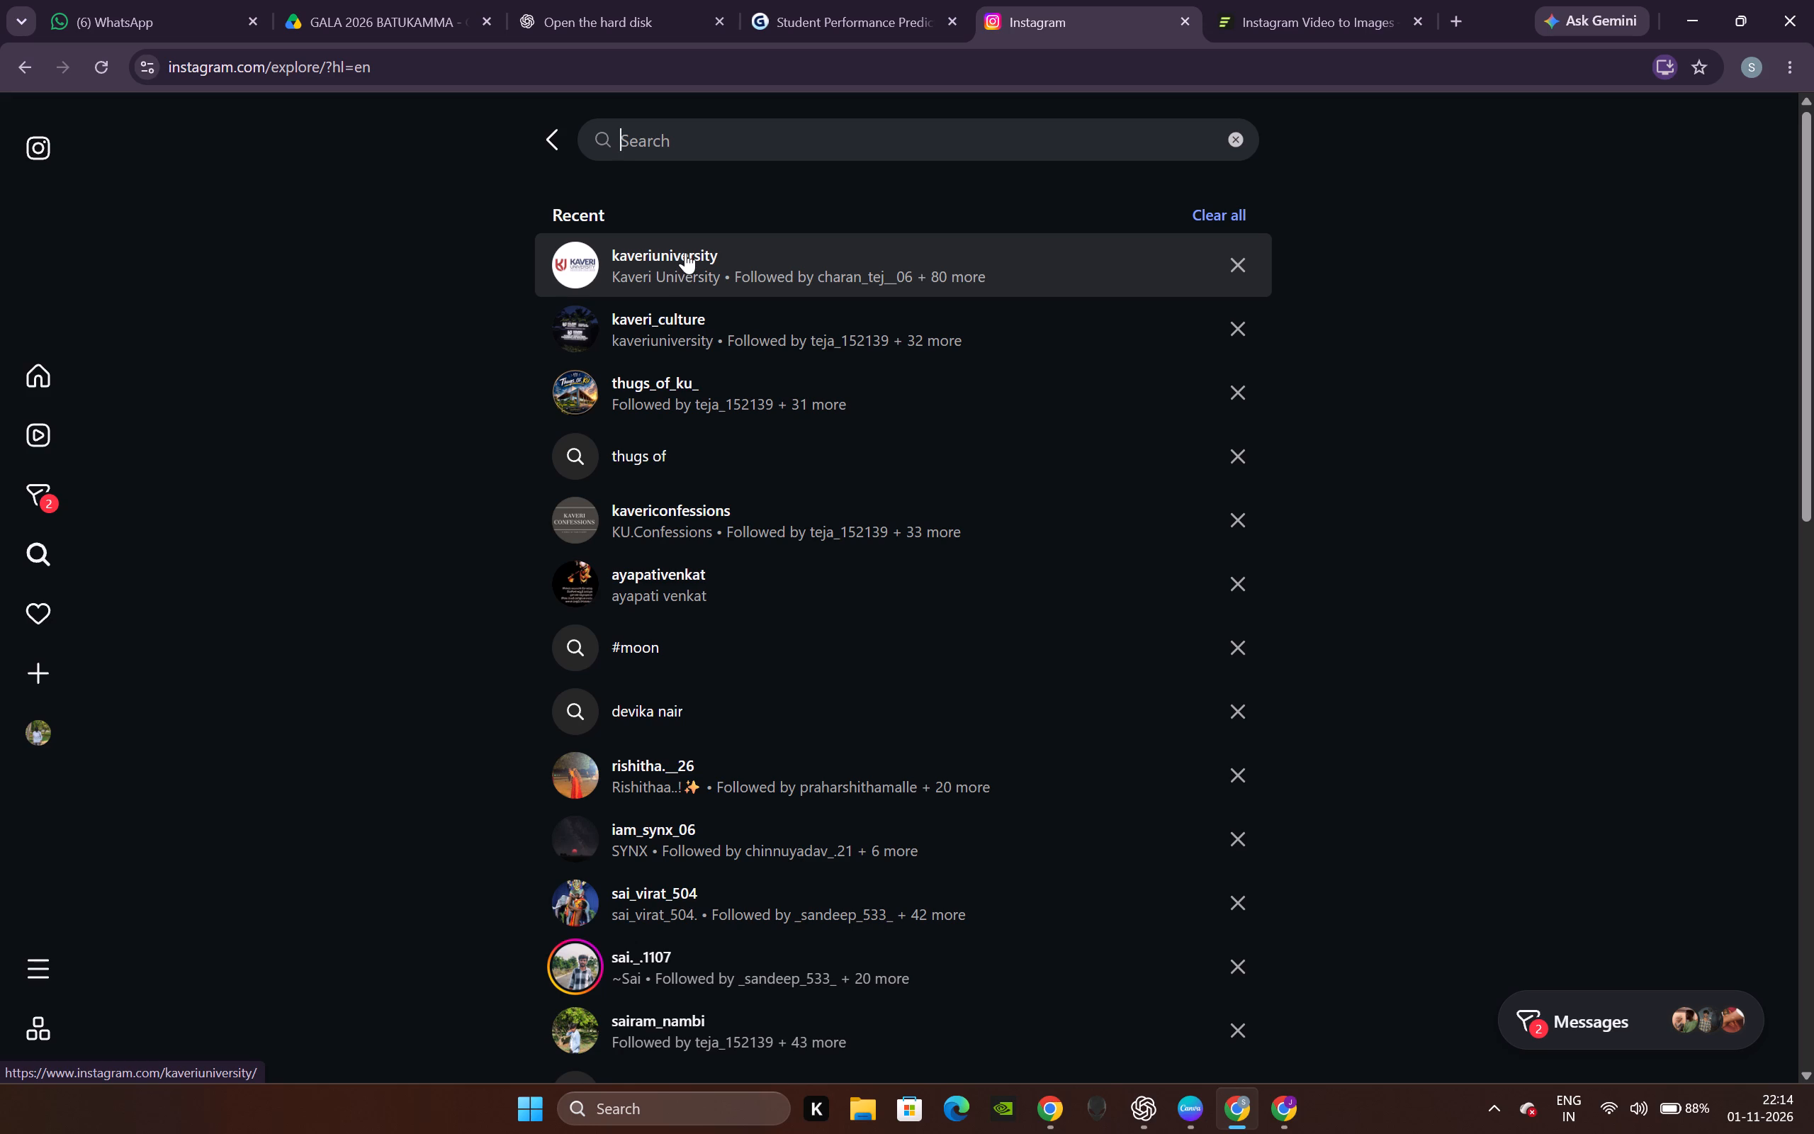
{"action": "left_click", "coordinate": [685, 252]}
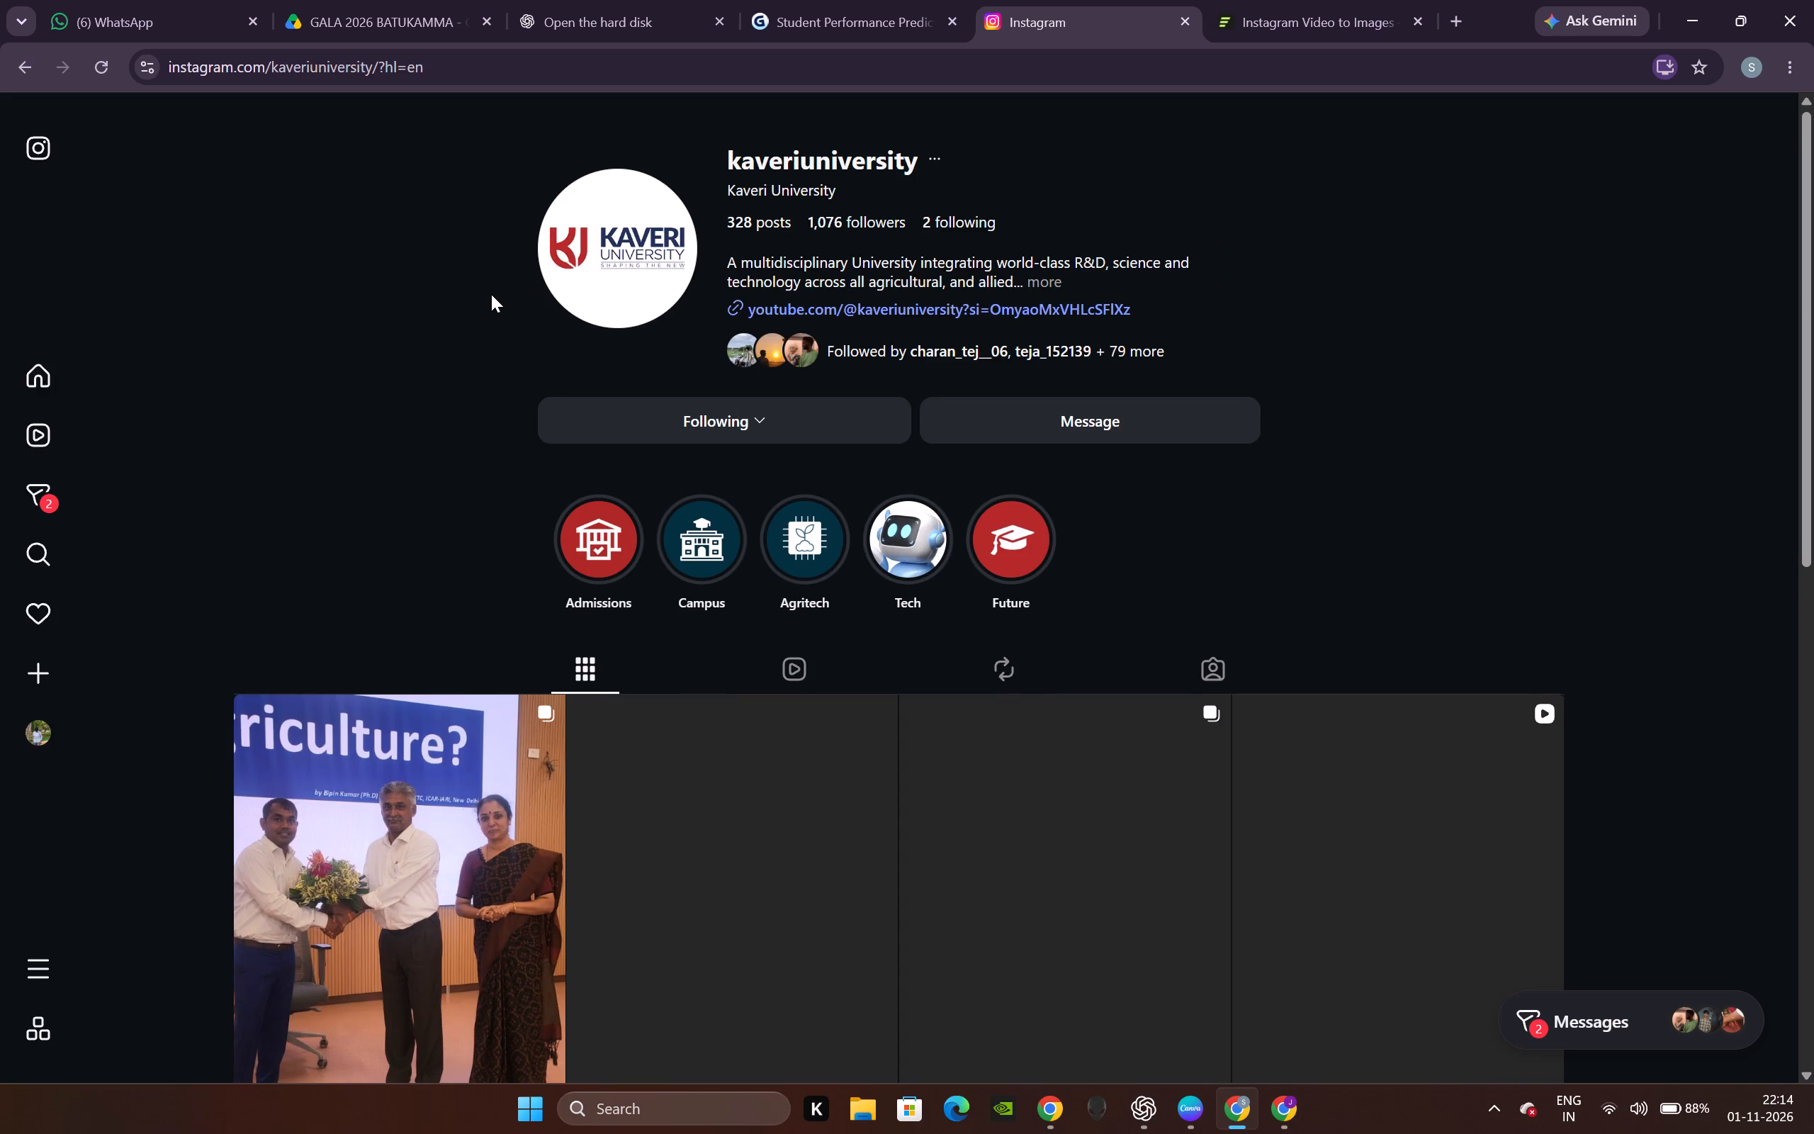
Look through the kaveriuniversity profile's posts for usable university event material.
{"action": "scroll", "coordinate": [536, 550], "scroll_direction": "down", "scroll_amount": 19}
{"action": "scroll", "coordinate": [536, 542], "scroll_direction": "down", "scroll_amount": 11}
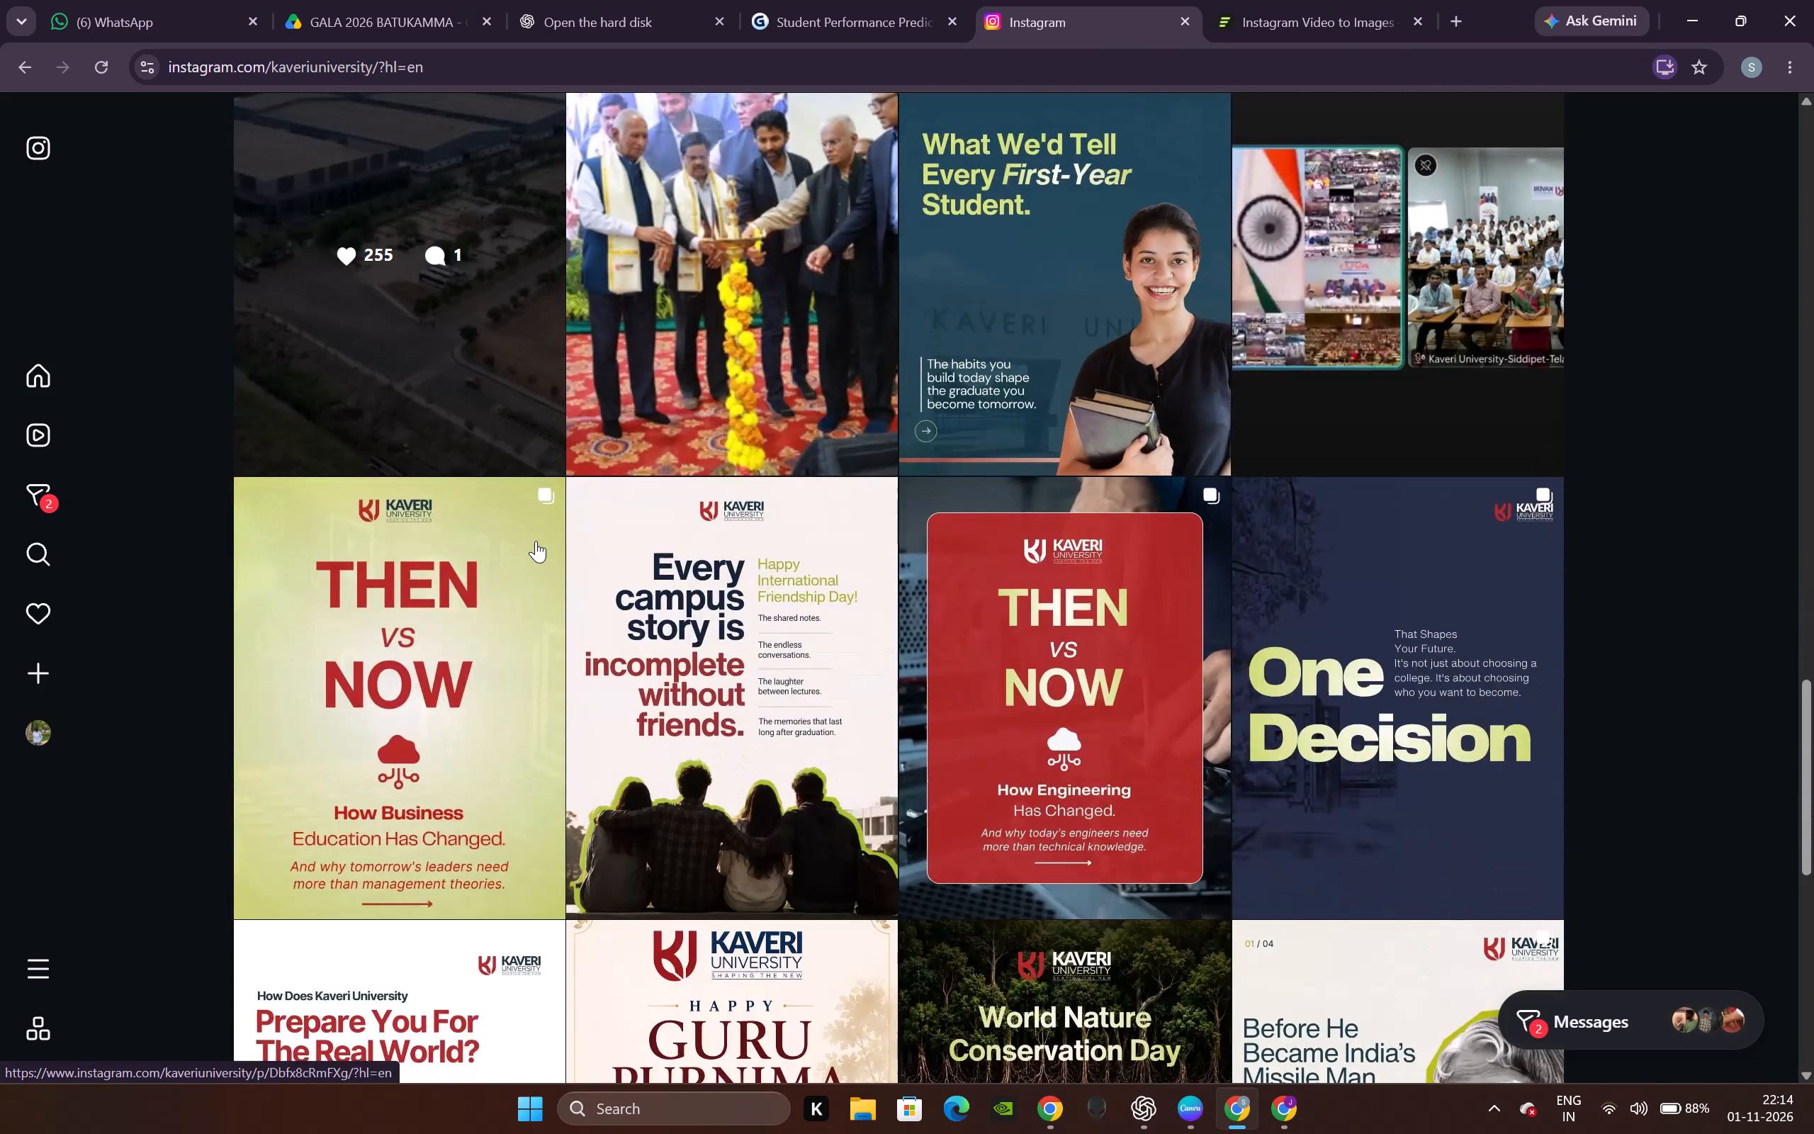
{"action": "scroll", "coordinate": [536, 541], "scroll_direction": "down", "scroll_amount": 20}
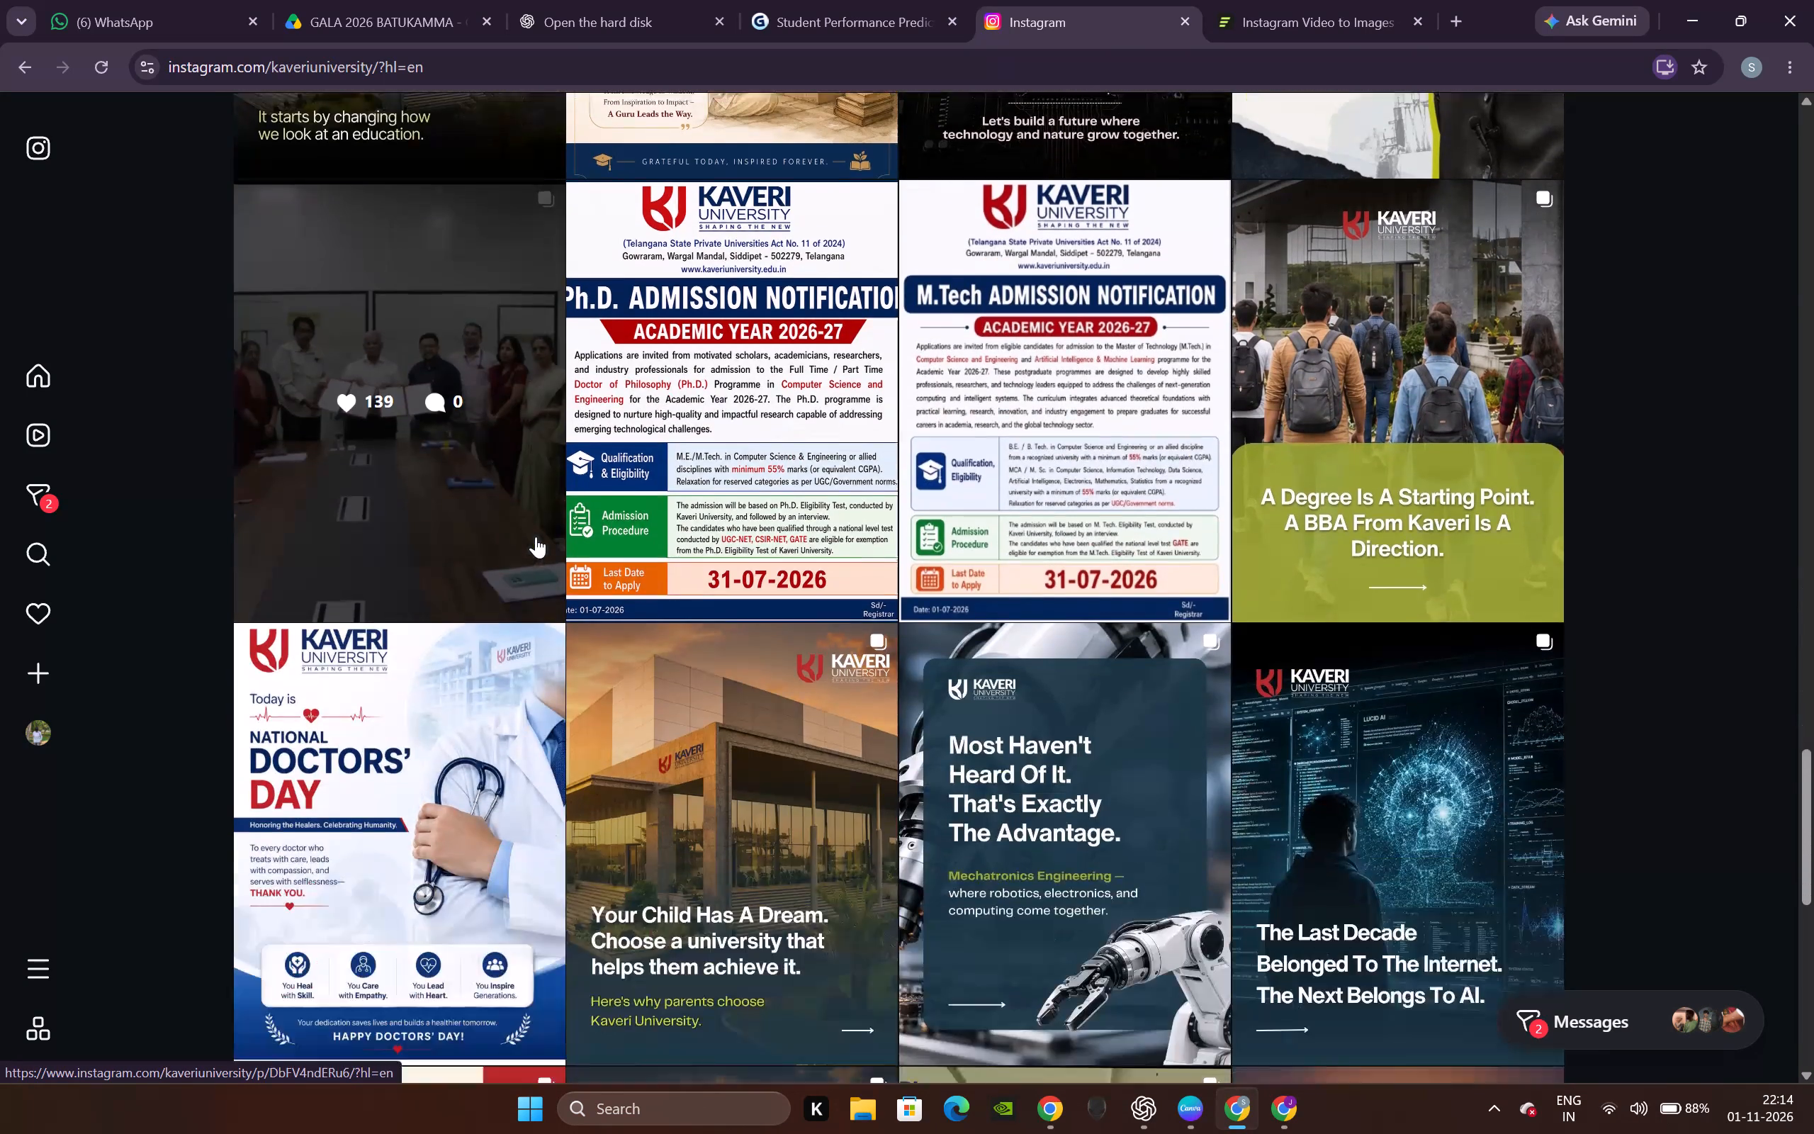
{"action": "scroll", "coordinate": [536, 537], "scroll_direction": "down", "scroll_amount": 20}
{"action": "scroll", "coordinate": [536, 537], "scroll_direction": "down", "scroll_amount": 5}
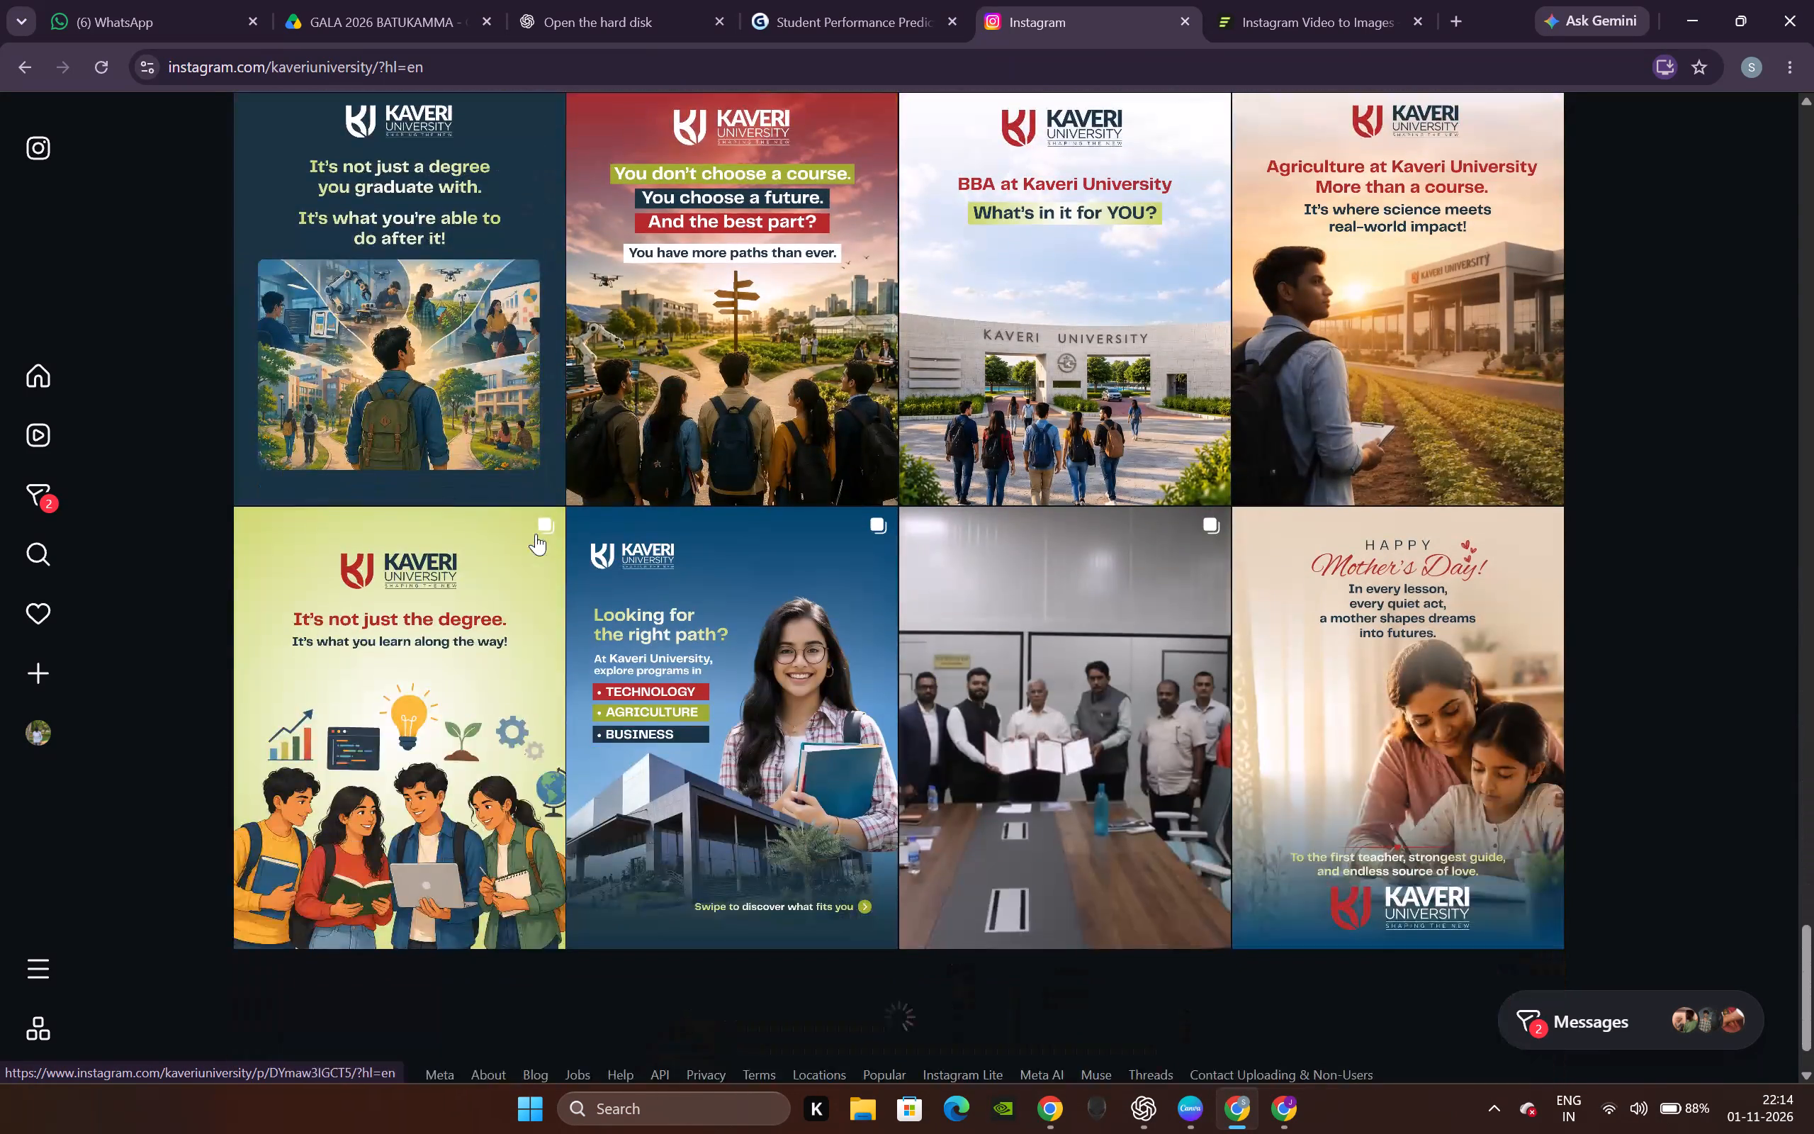
{"action": "left_click", "coordinate": [120, 566]}
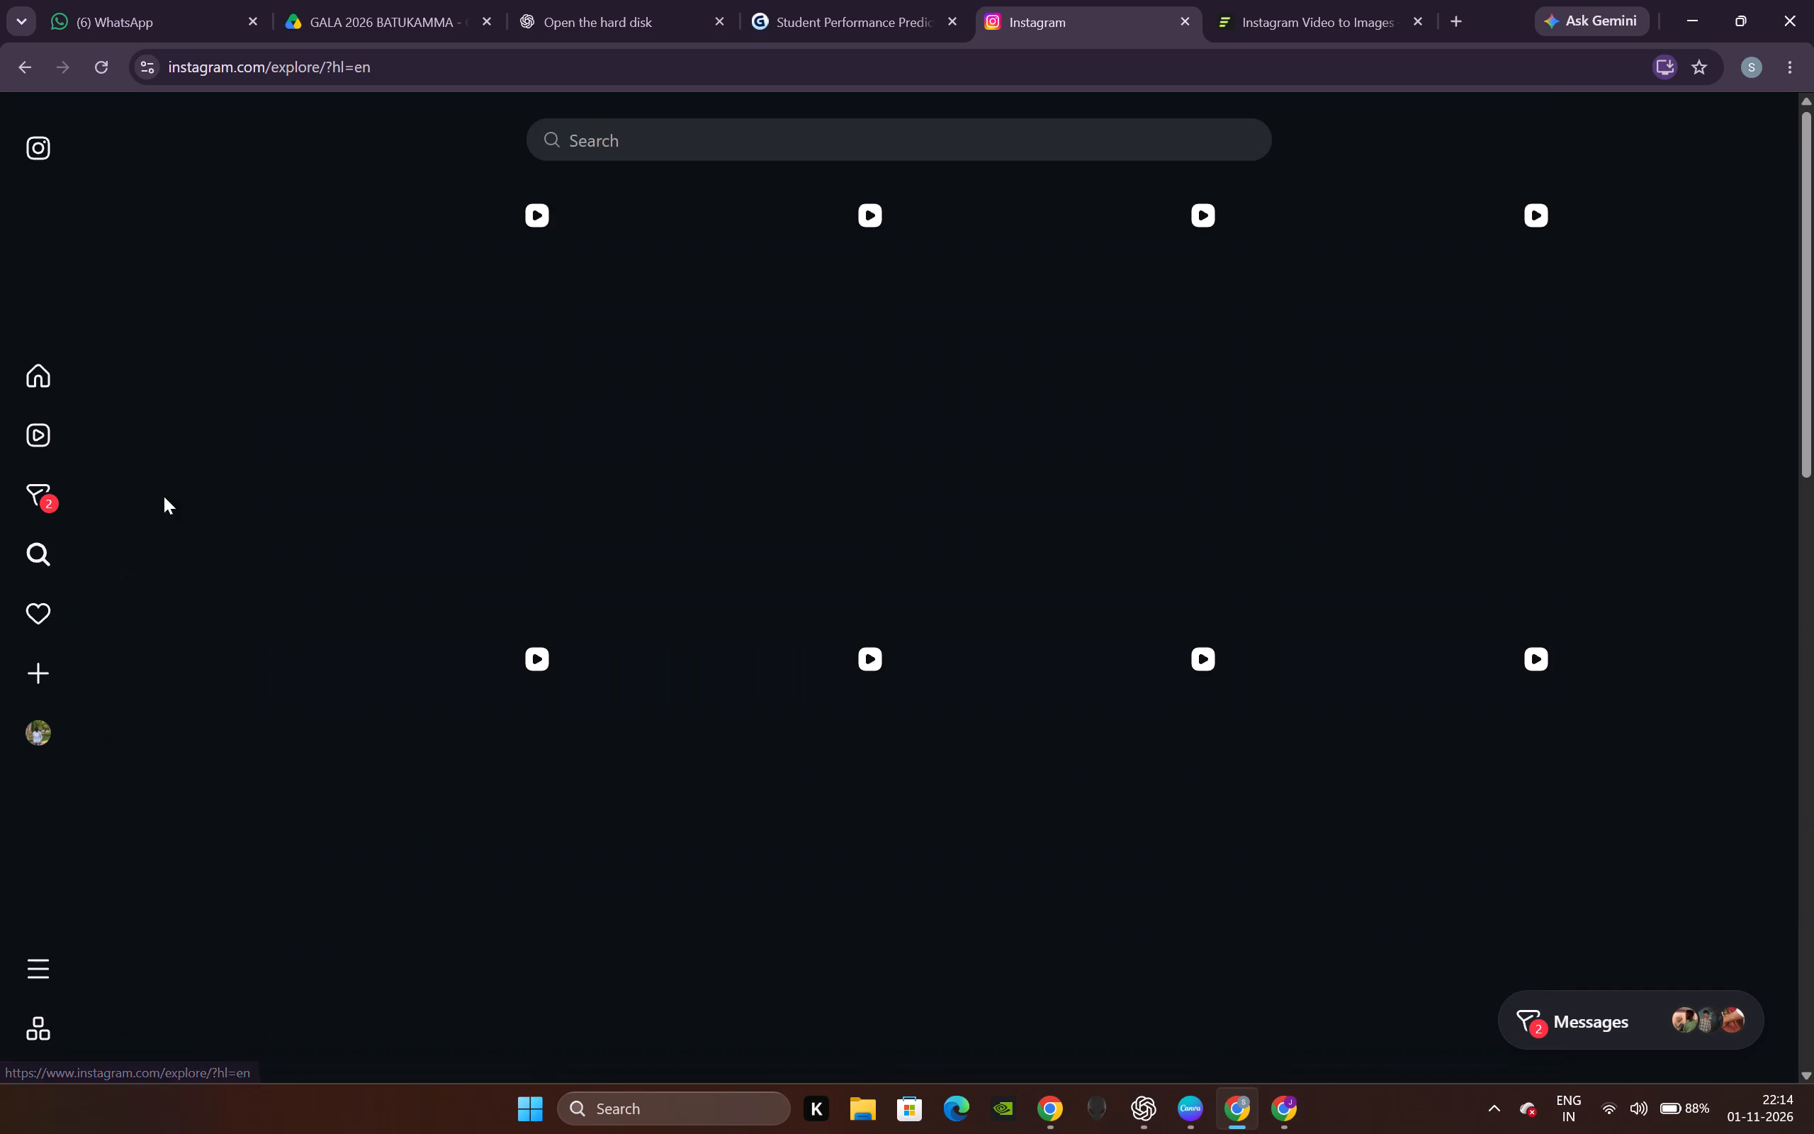
{"action": "left_click", "coordinate": [578, 120]}
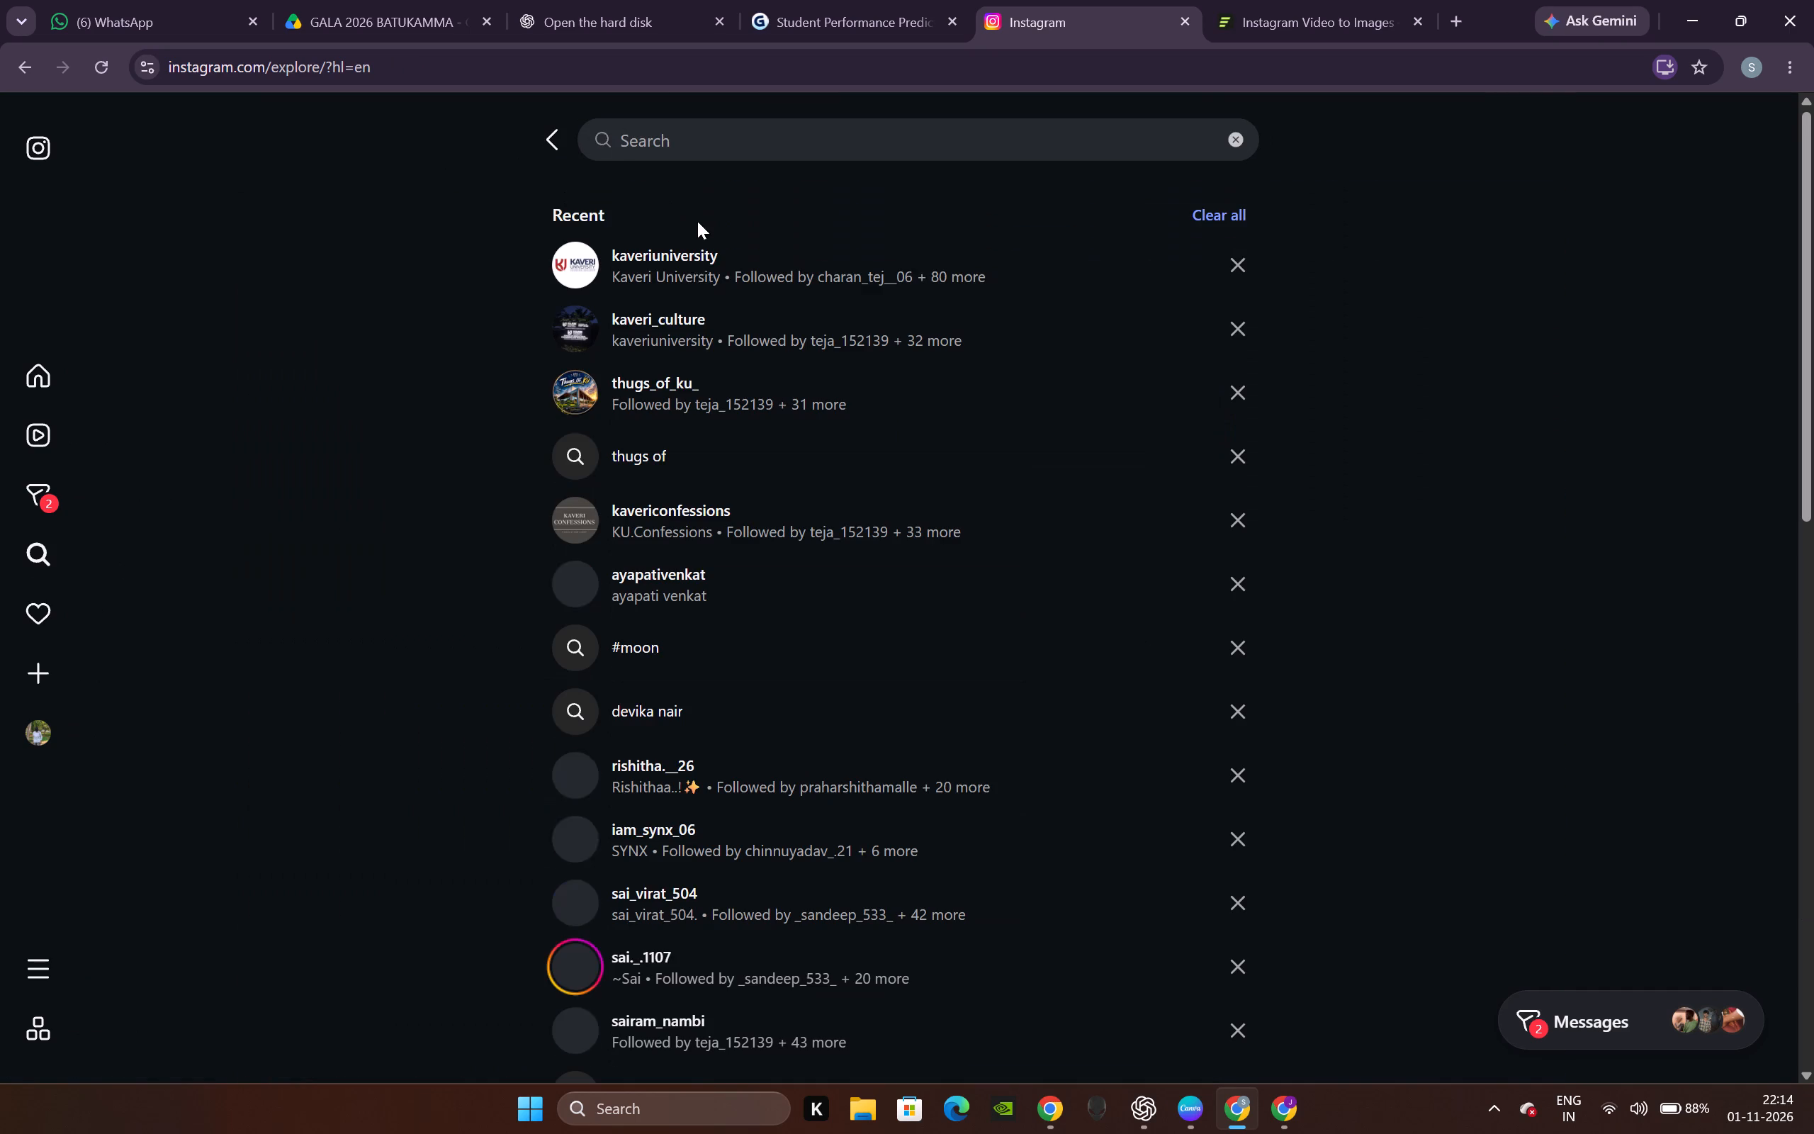
{"action": "double_click", "coordinate": [706, 408]}
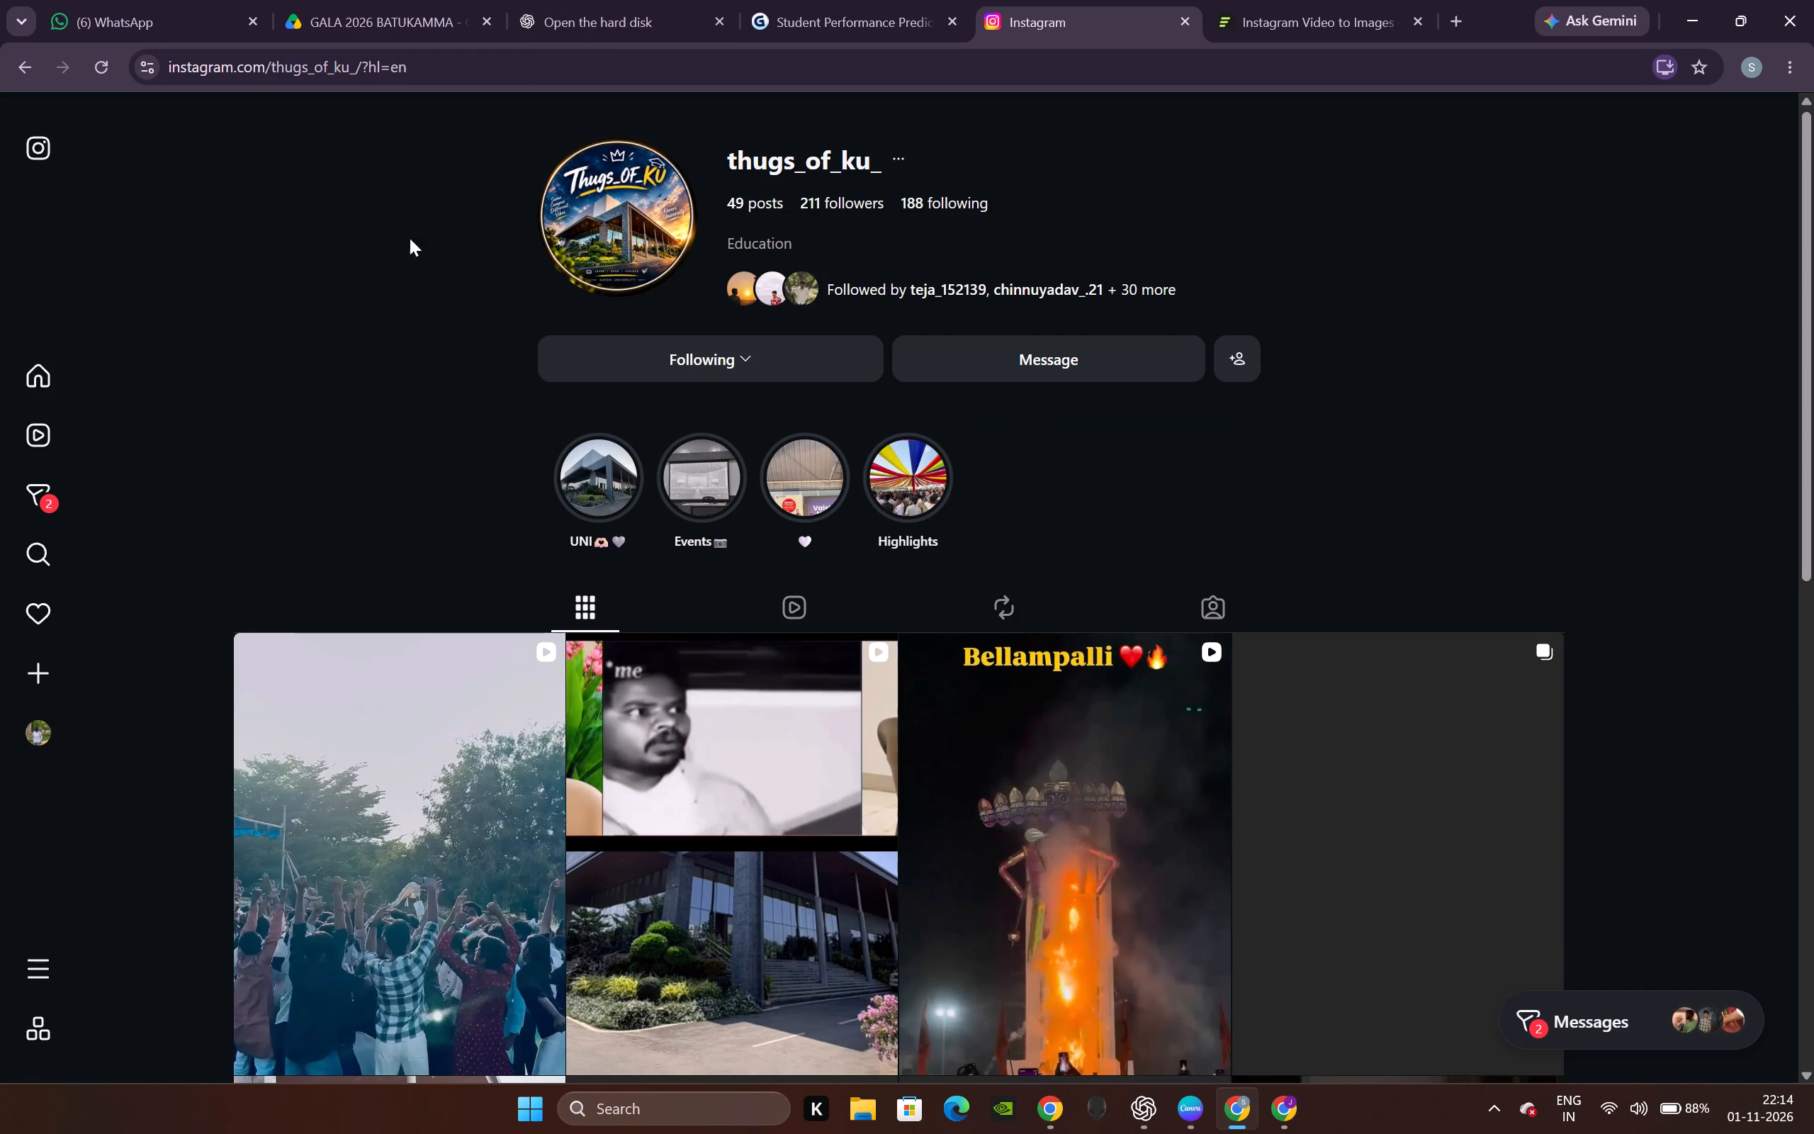
Find the Kaveri University Teachers Day 2k26 reel among the profile's posts and copy its link.
{"action": "scroll", "coordinate": [496, 468], "scroll_direction": "down", "scroll_amount": 7}
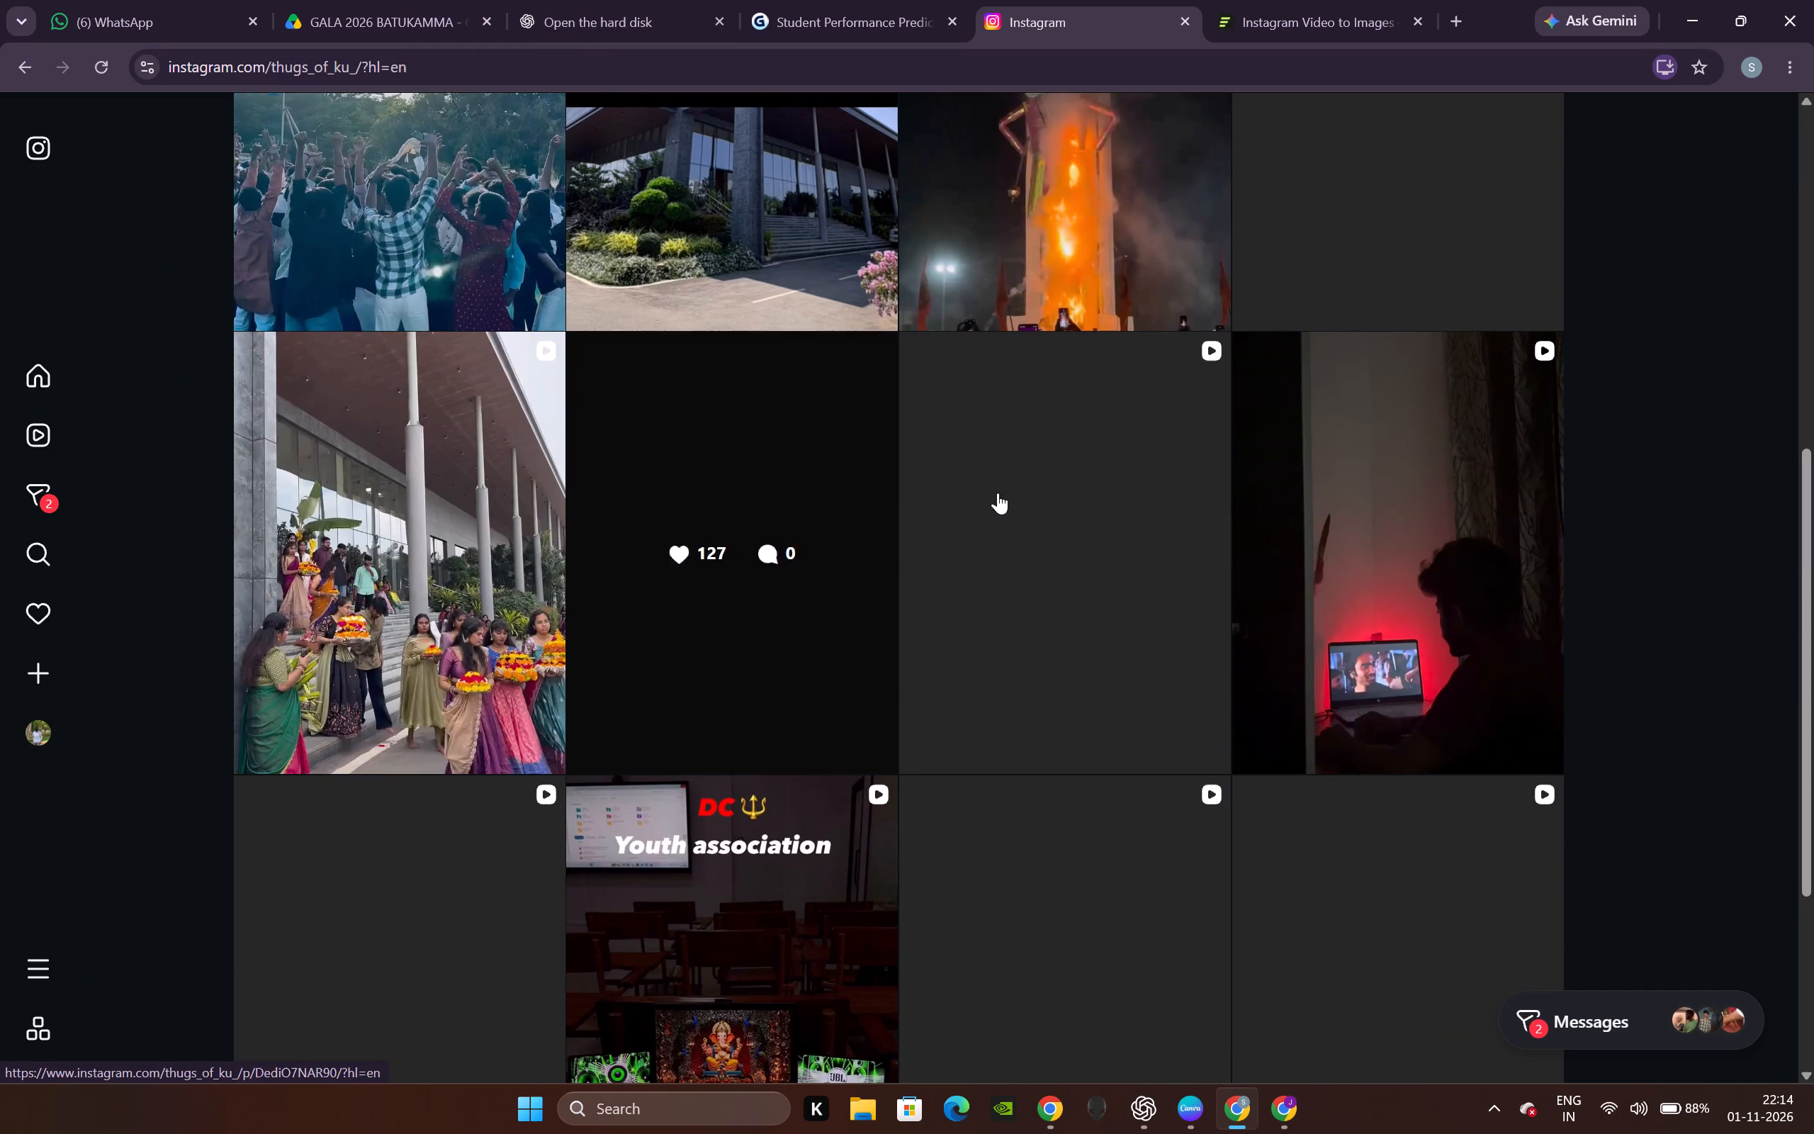
{"action": "scroll", "coordinate": [897, 551], "scroll_direction": "down", "scroll_amount": 4}
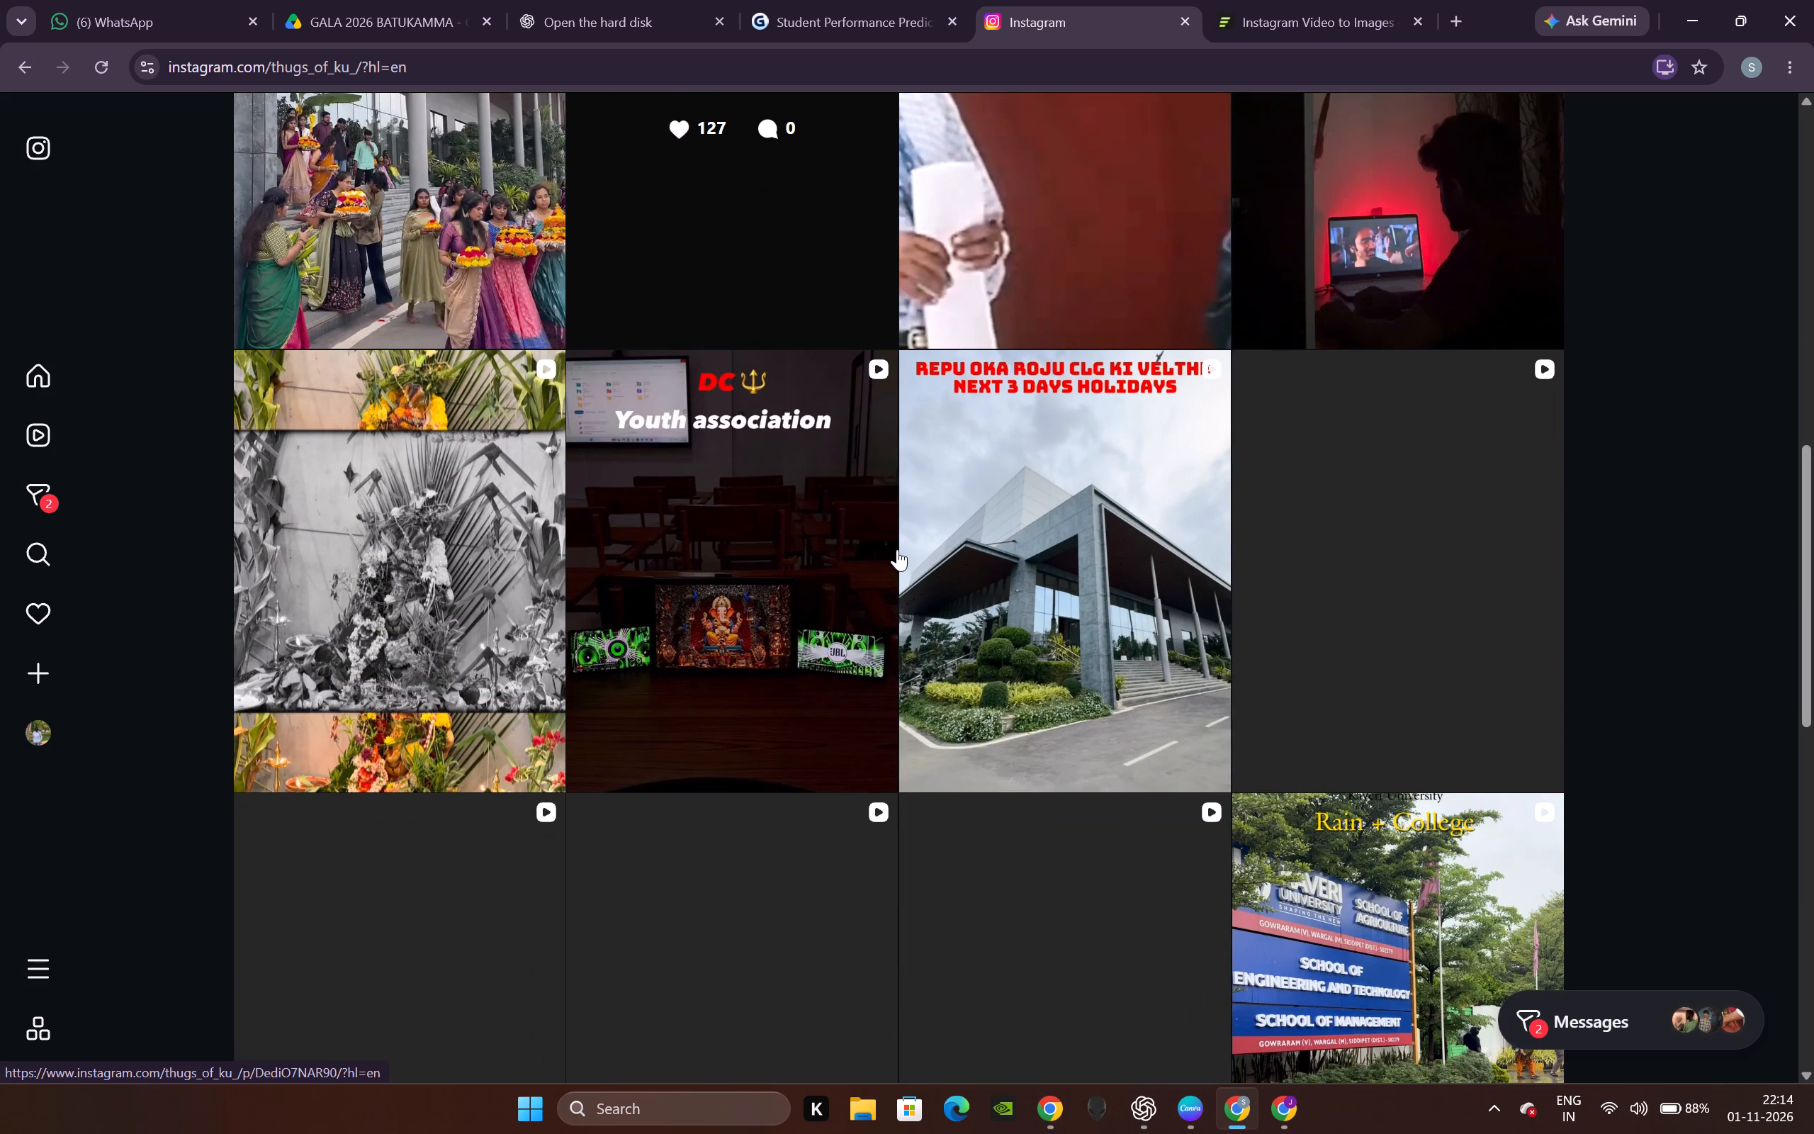
{"action": "scroll", "coordinate": [833, 506], "scroll_direction": "up", "scroll_amount": 1}
{"action": "scroll", "coordinate": [826, 515], "scroll_direction": "down", "scroll_amount": 5}
{"action": "double_click", "coordinate": [781, 593]}
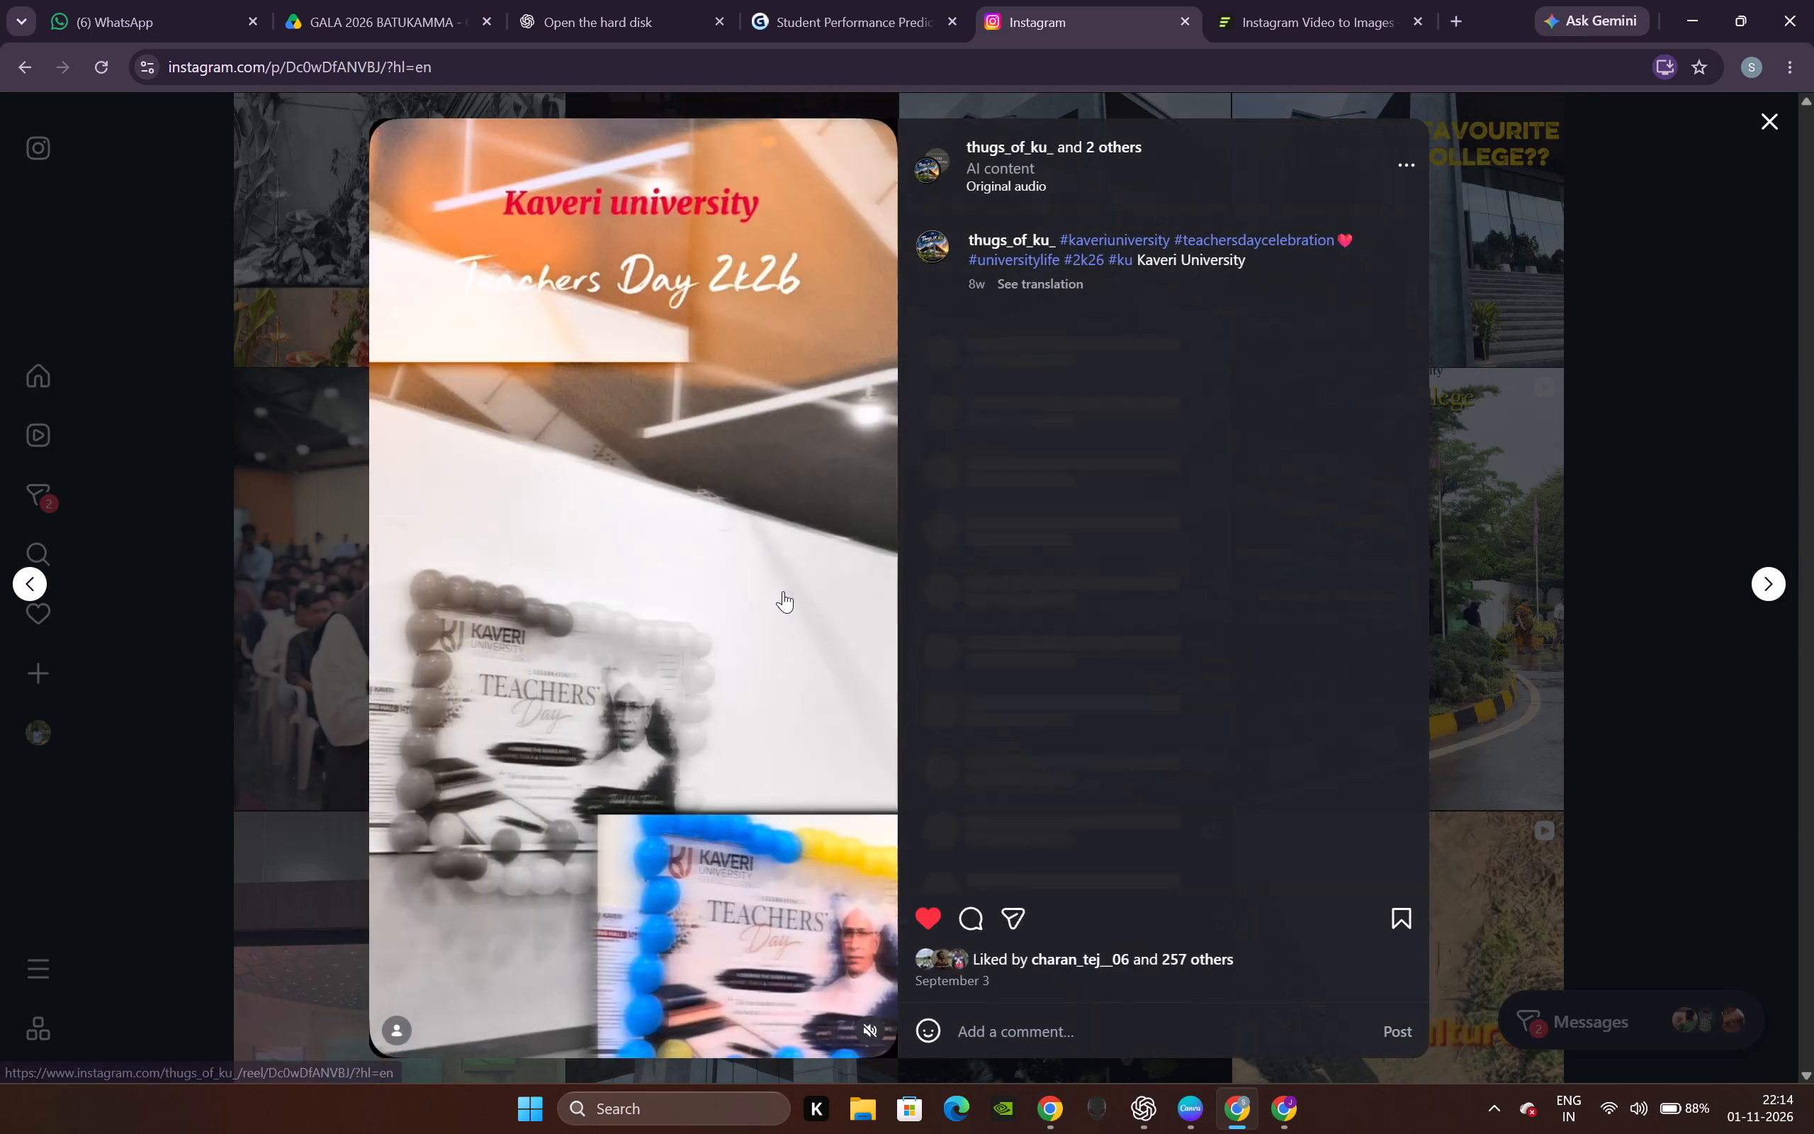
{"action": "left_click", "coordinate": [1414, 174]}
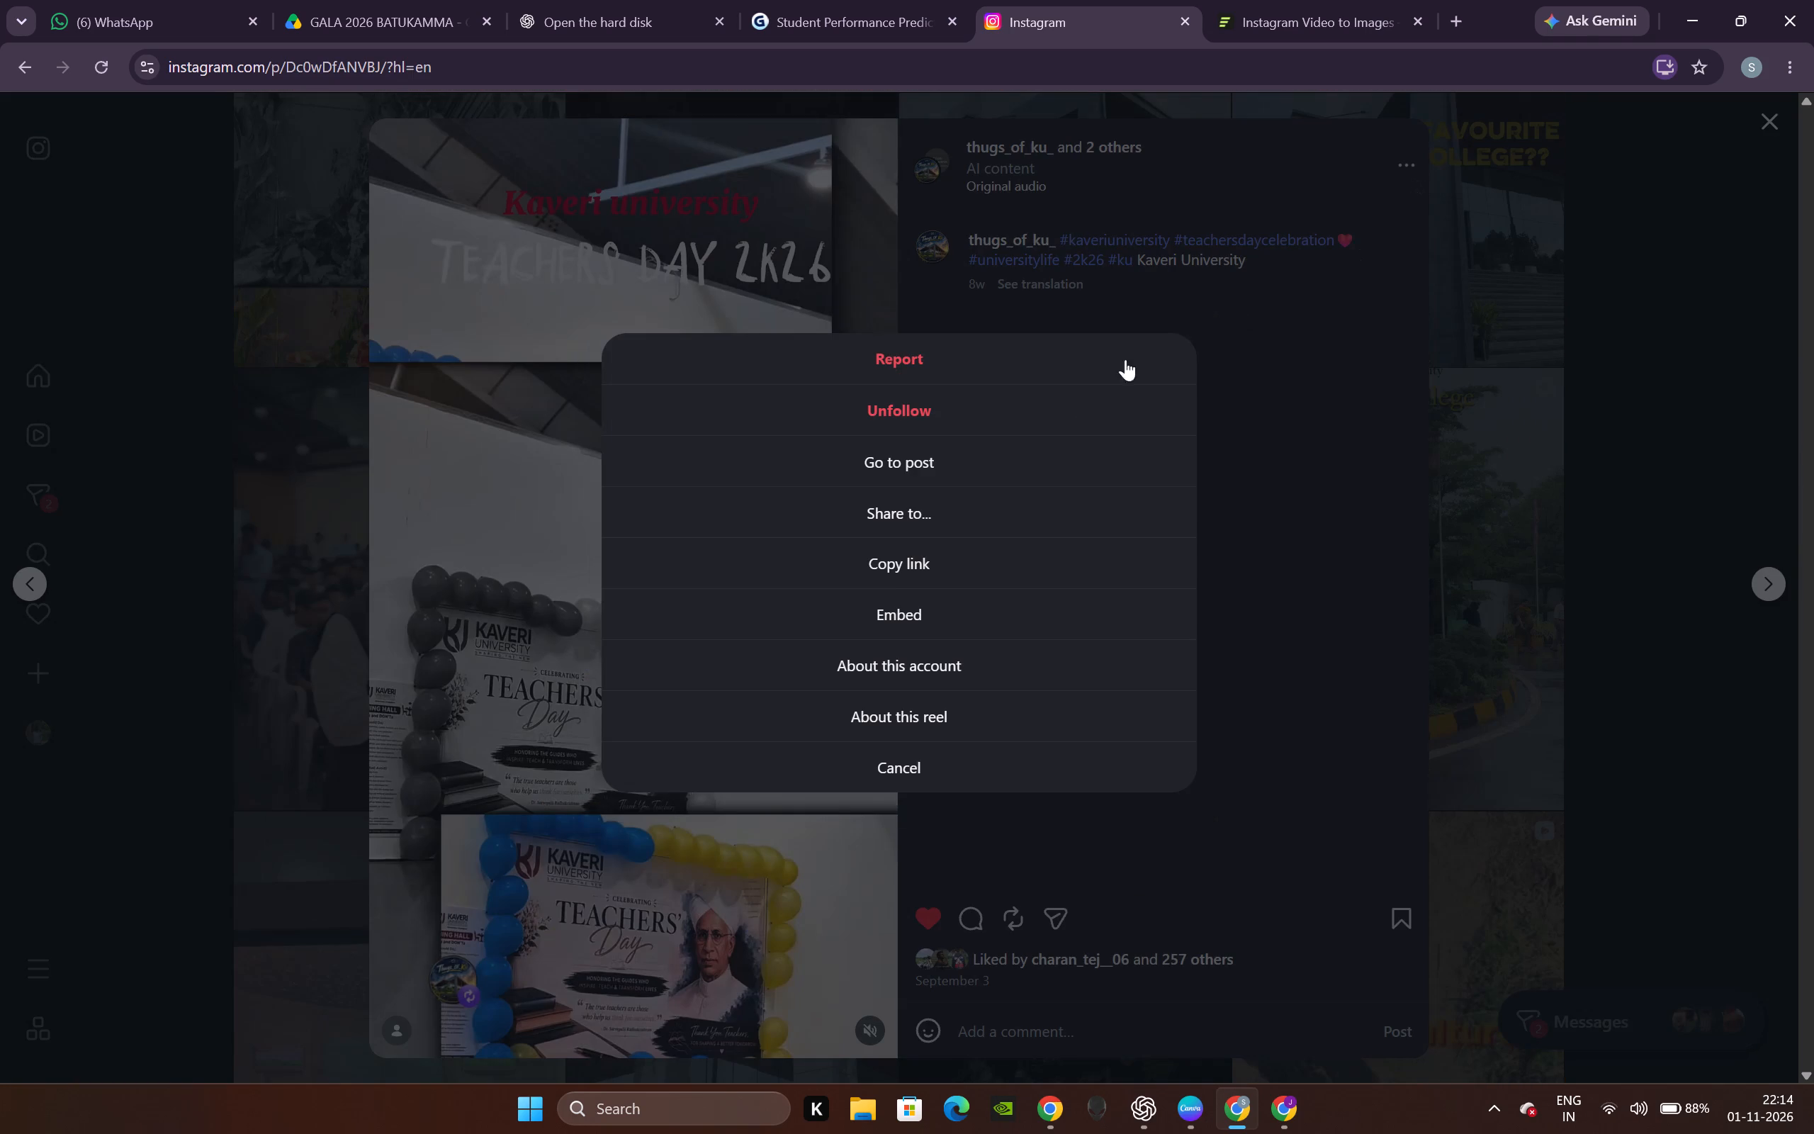
{"action": "left_click", "coordinate": [982, 554]}
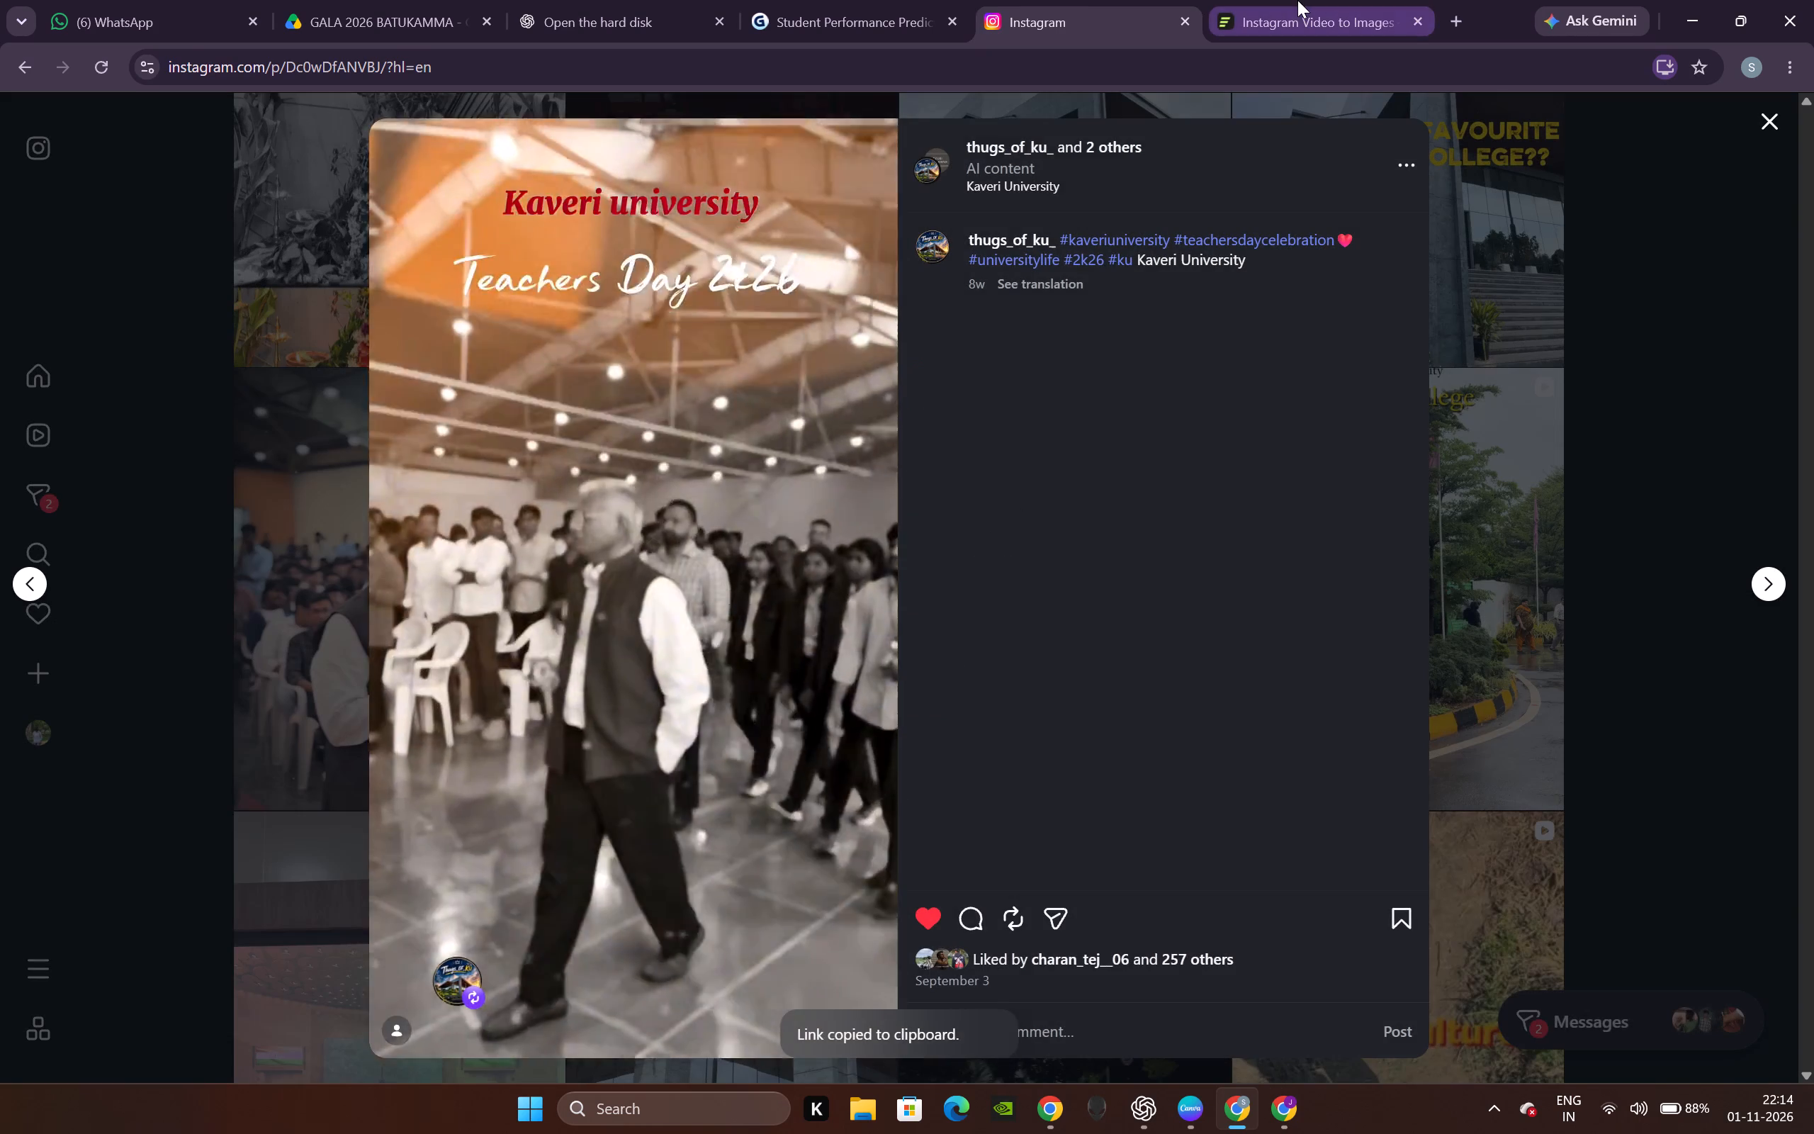
Return to the FrameFlow converter and paste the copied Teachers Day reel link as the source video.
{"action": "left_click", "coordinate": [1297, 0]}
{"action": "scroll", "coordinate": [713, 566], "scroll_direction": "down", "scroll_amount": 5}
{"action": "left_click", "coordinate": [644, 734]}
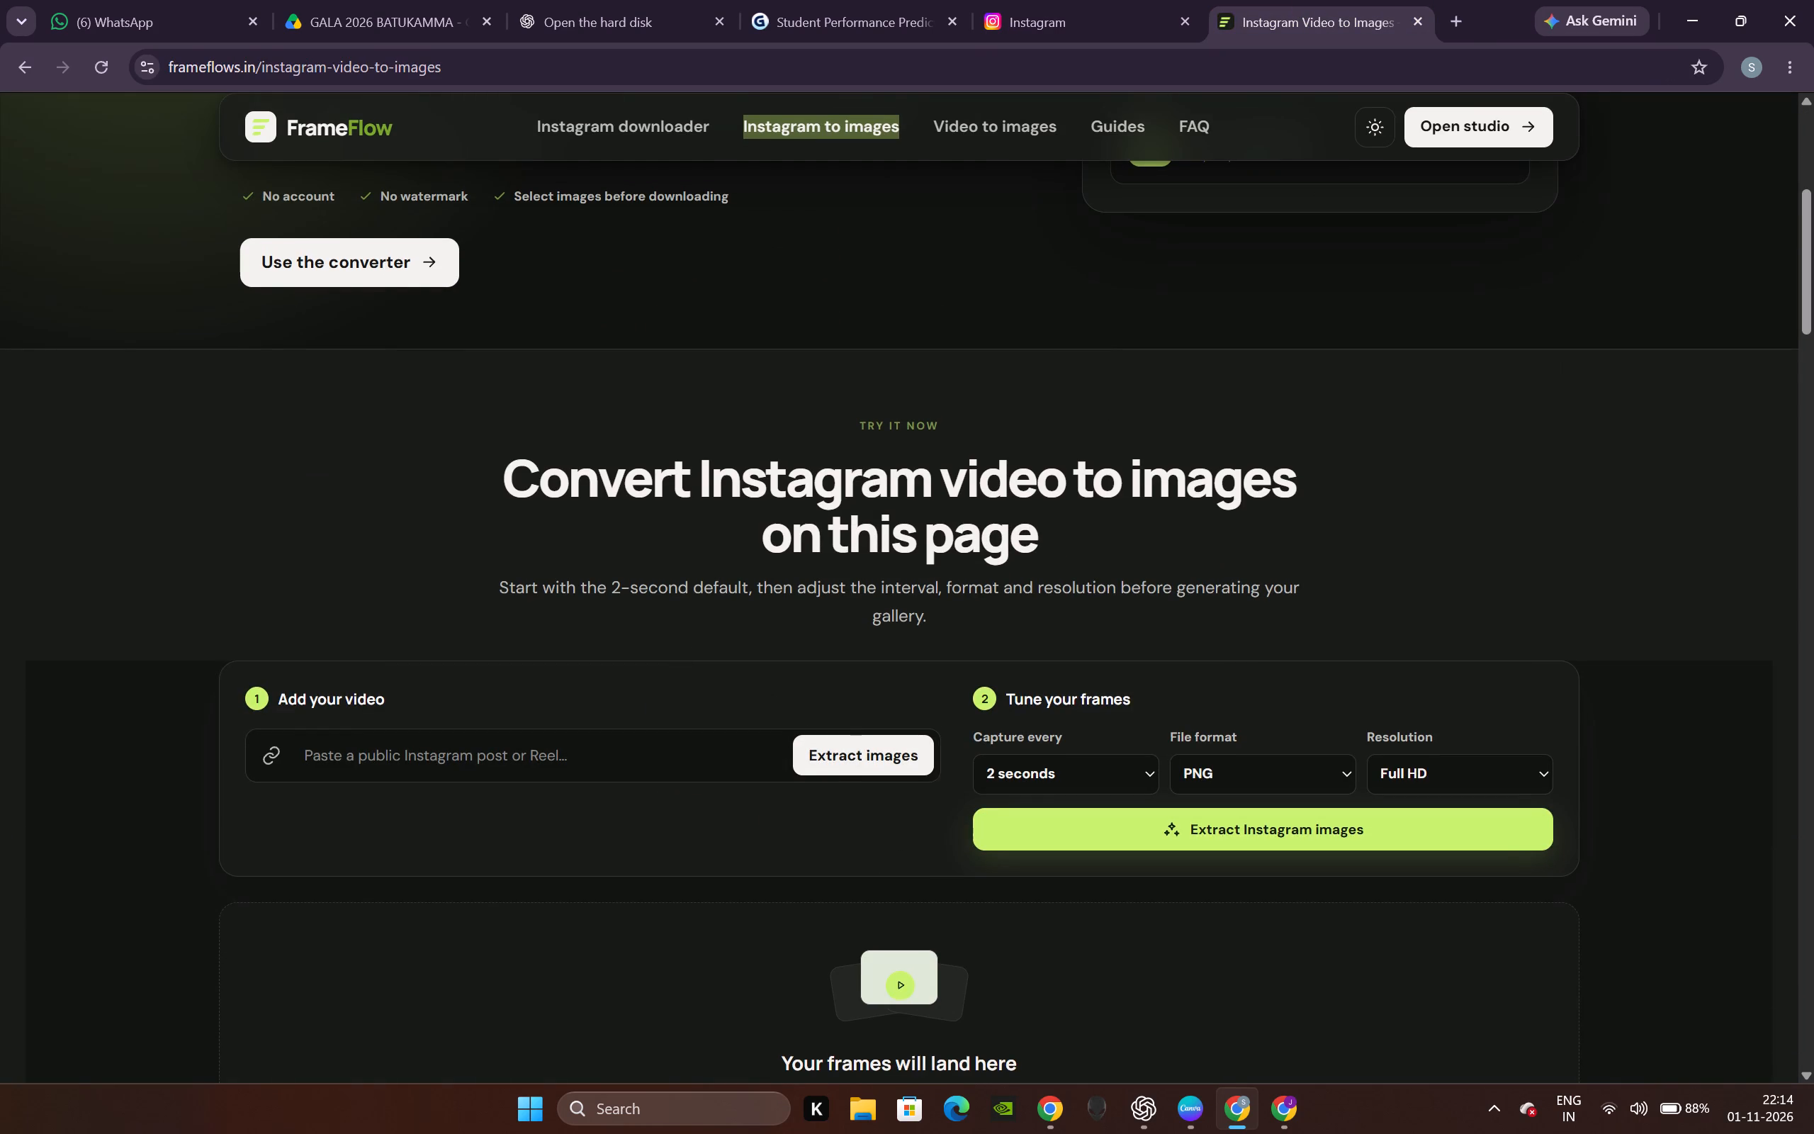
{"action": "key", "text": "ctrl+v"}
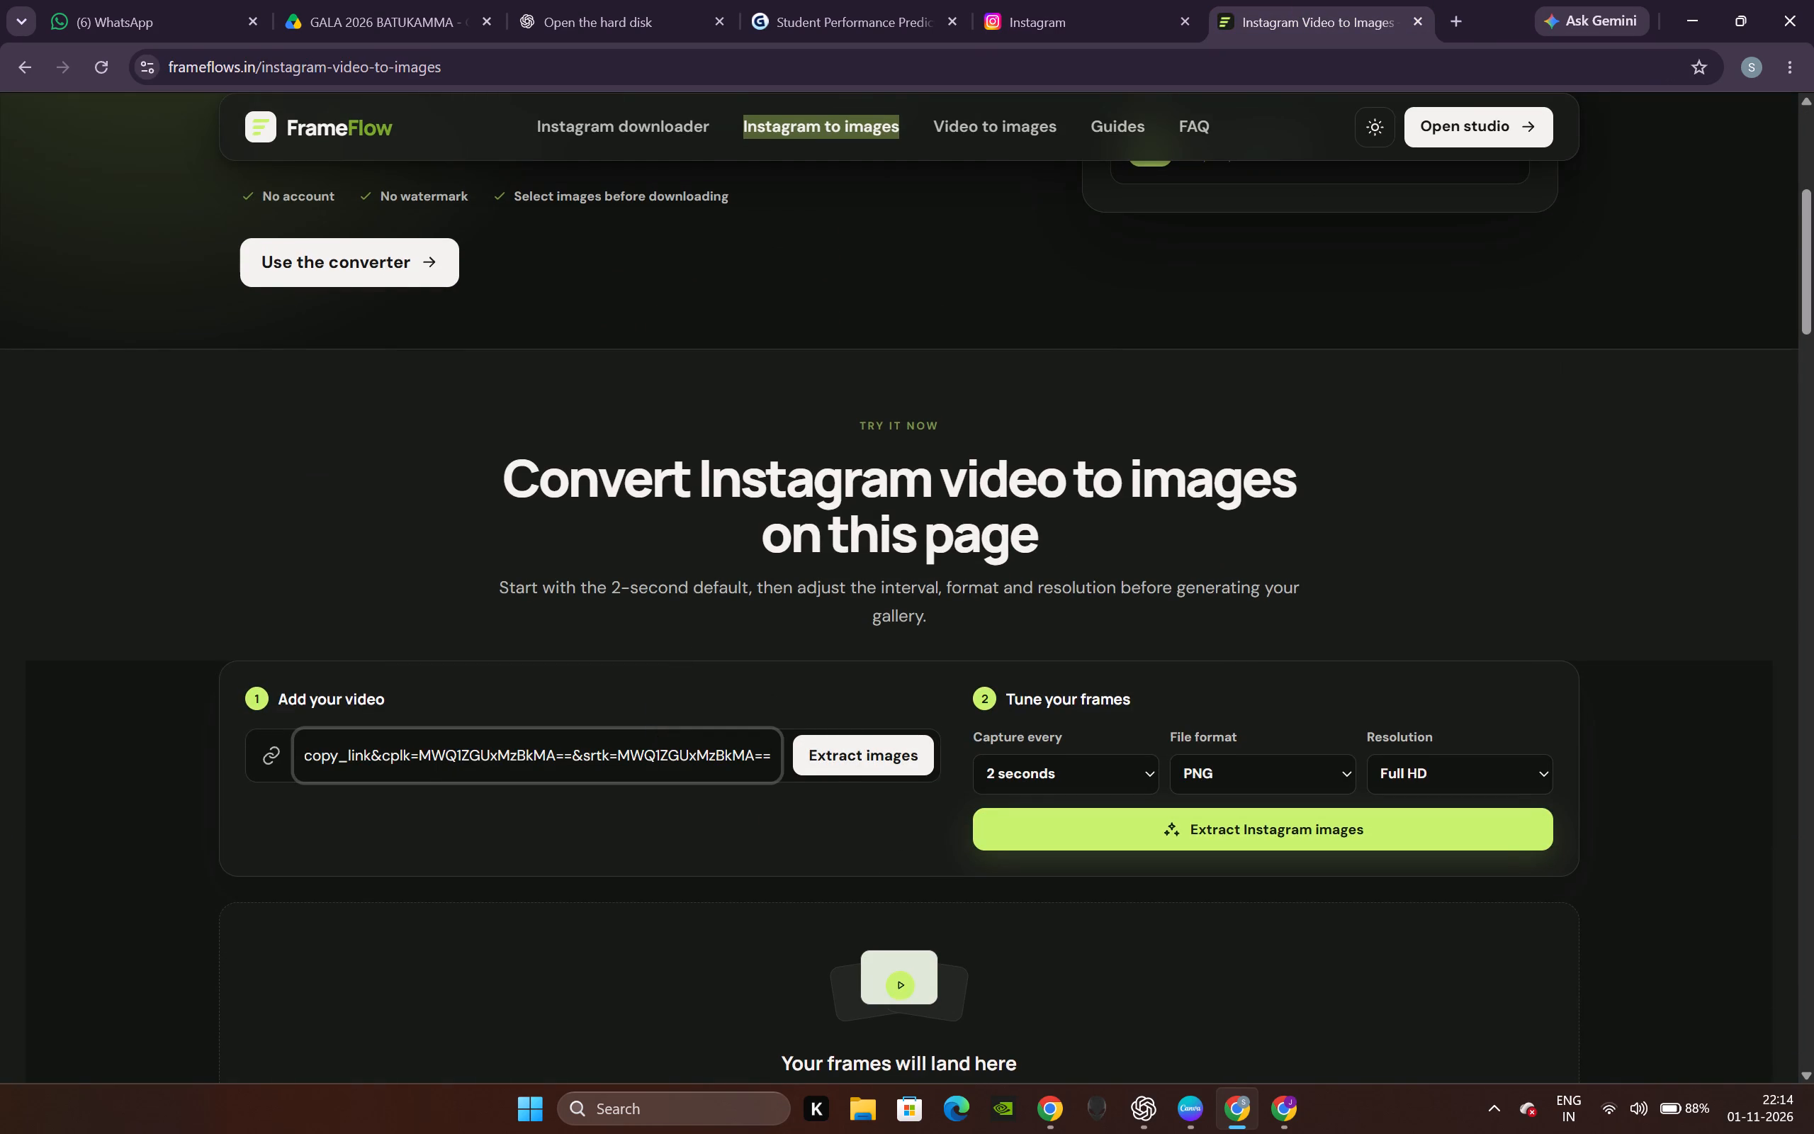
Set the frame capture interval to 0.5 seconds and start extracting images from the reel.
{"action": "left_click", "coordinate": [1031, 785]}
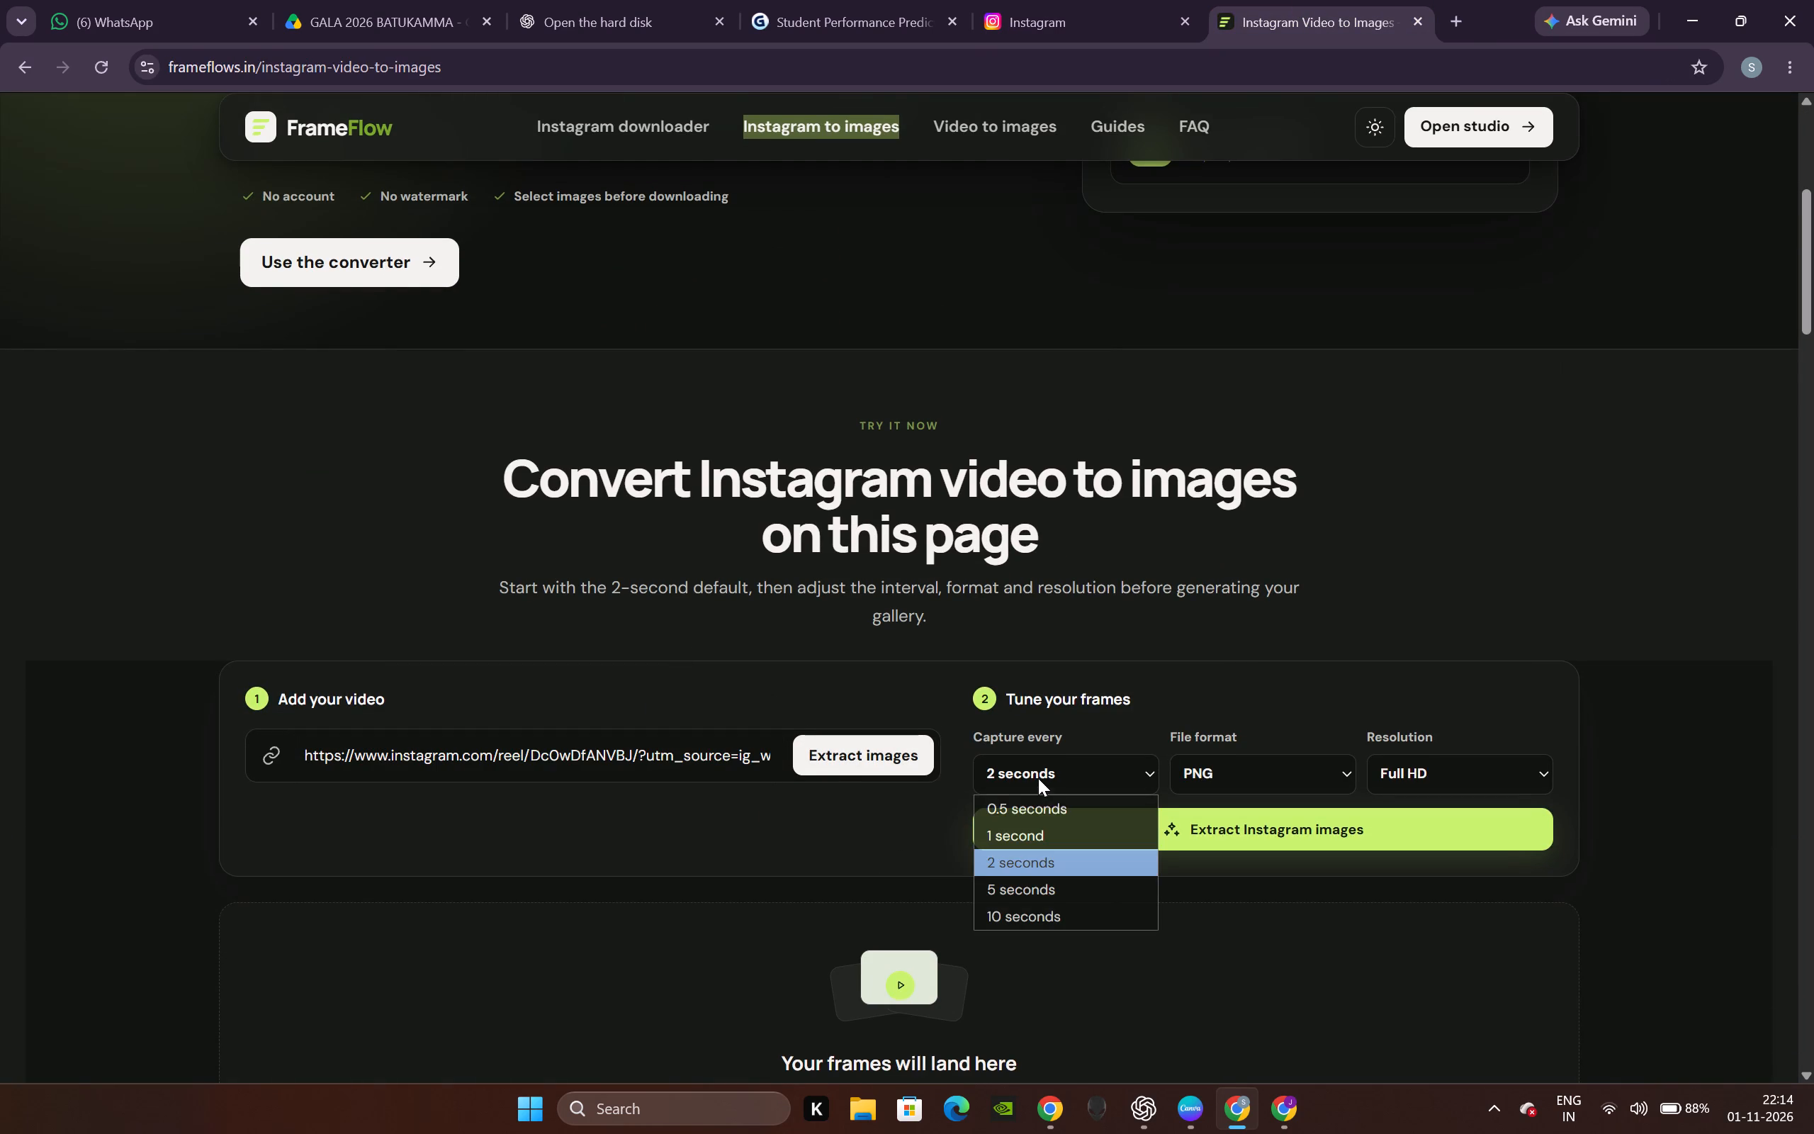
{"action": "left_click", "coordinate": [1023, 815]}
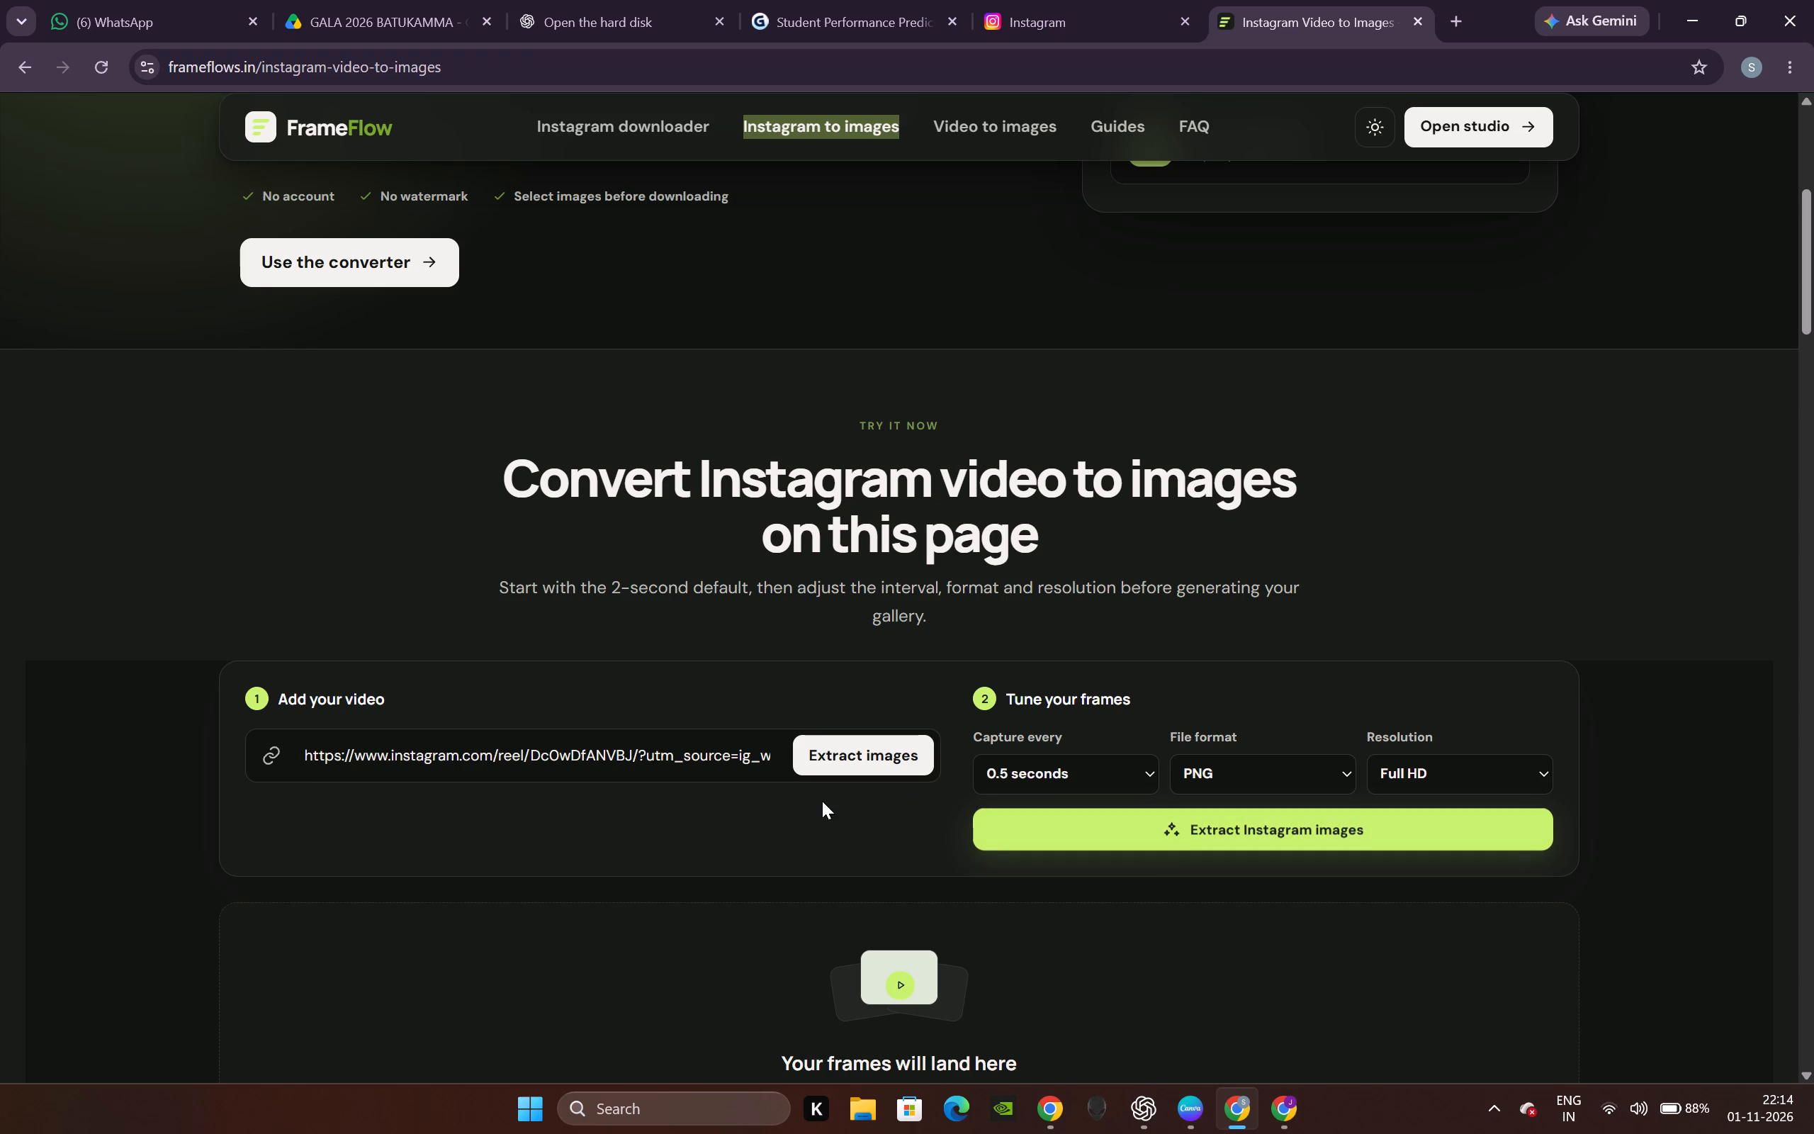
{"action": "left_click", "coordinate": [840, 763]}
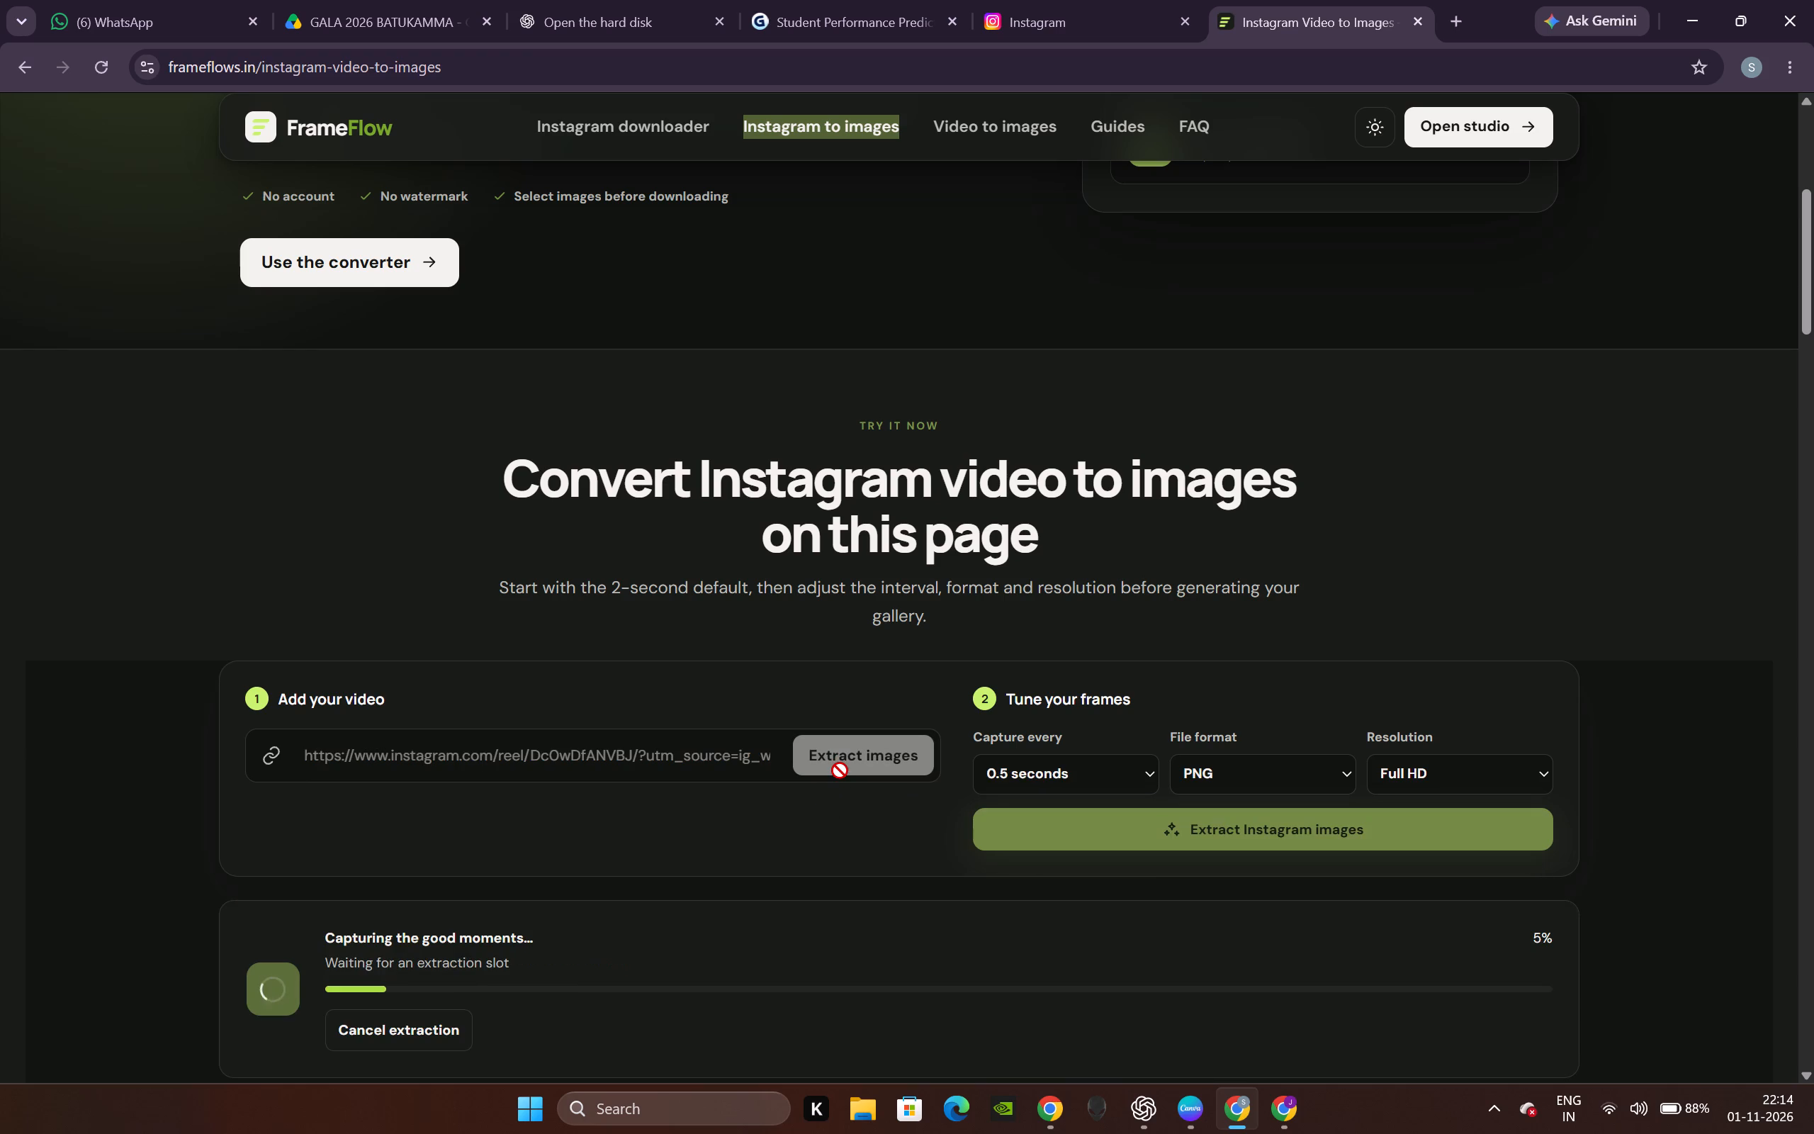
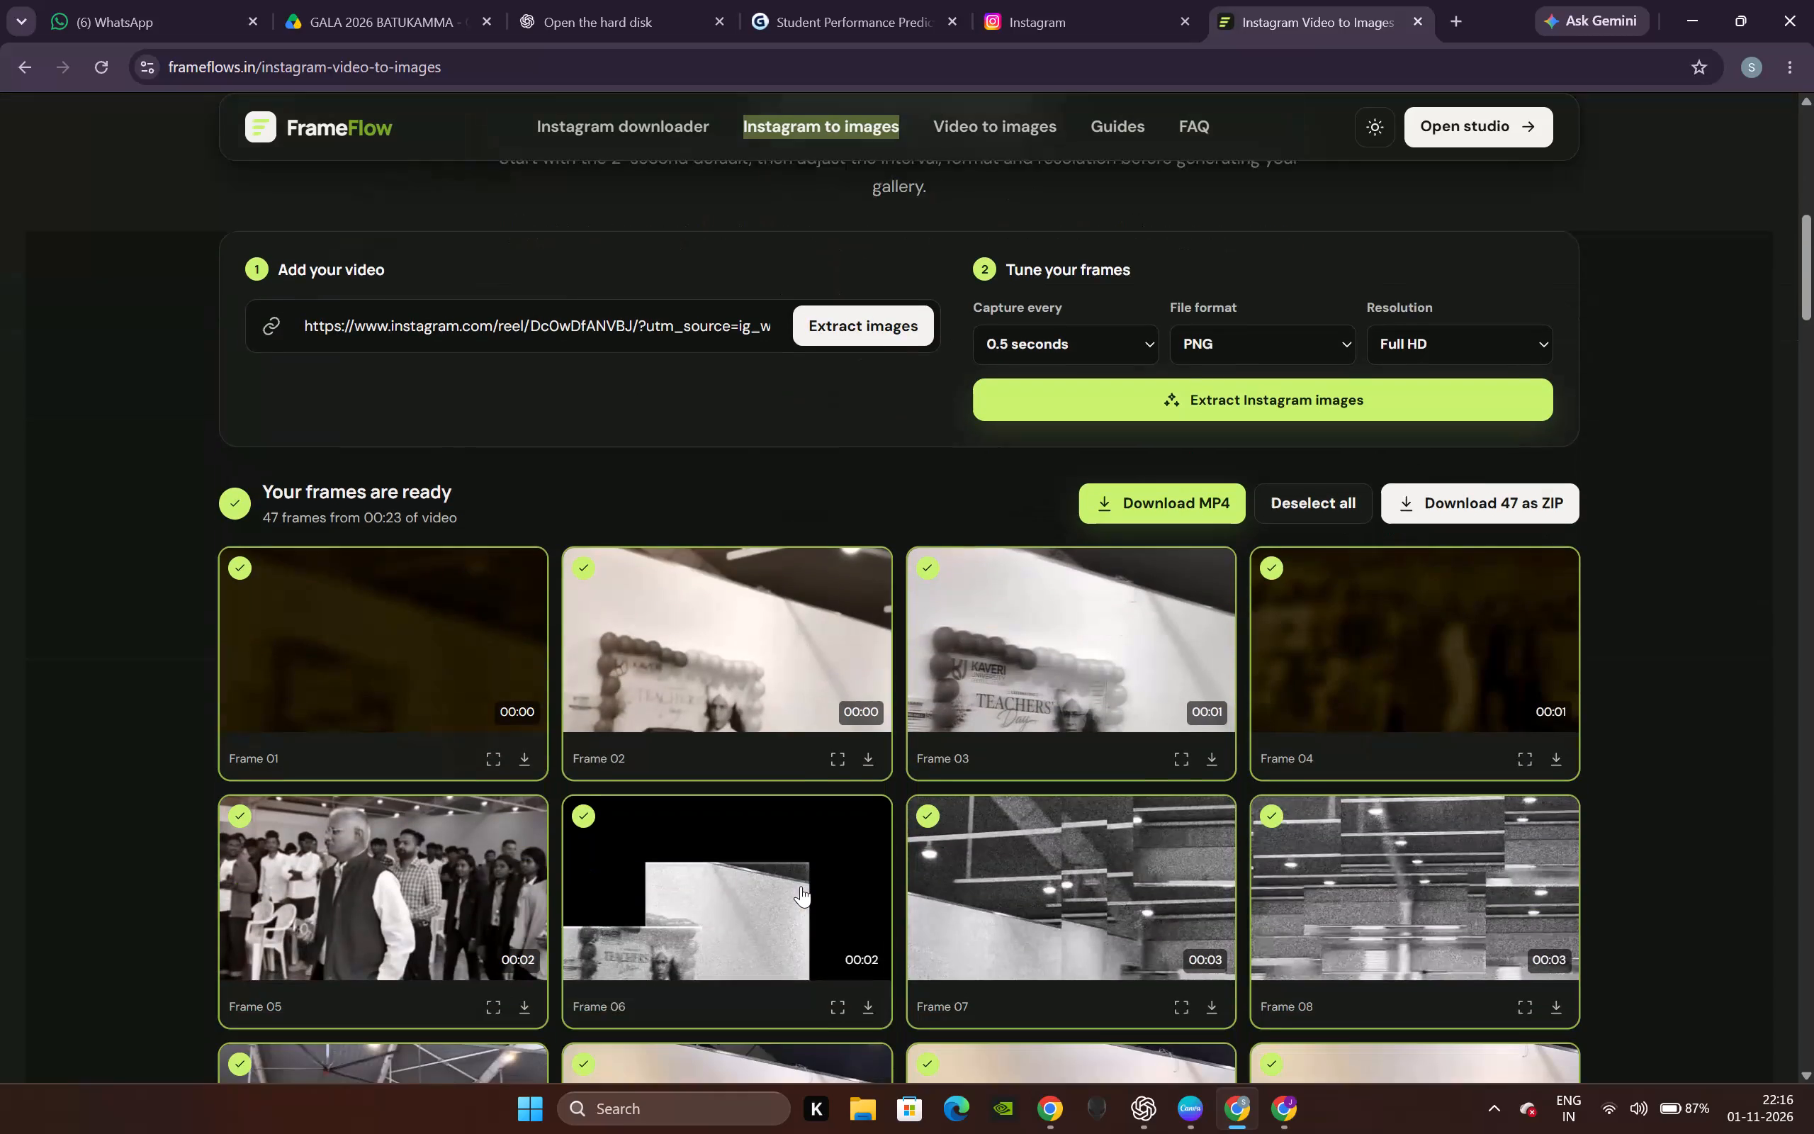
Browse the enlarged FrameFlow frames of the Teachers Day reel from Frame 2 onward to find a clear shot of the backdrop.
{"action": "left_click", "coordinate": [848, 682]}
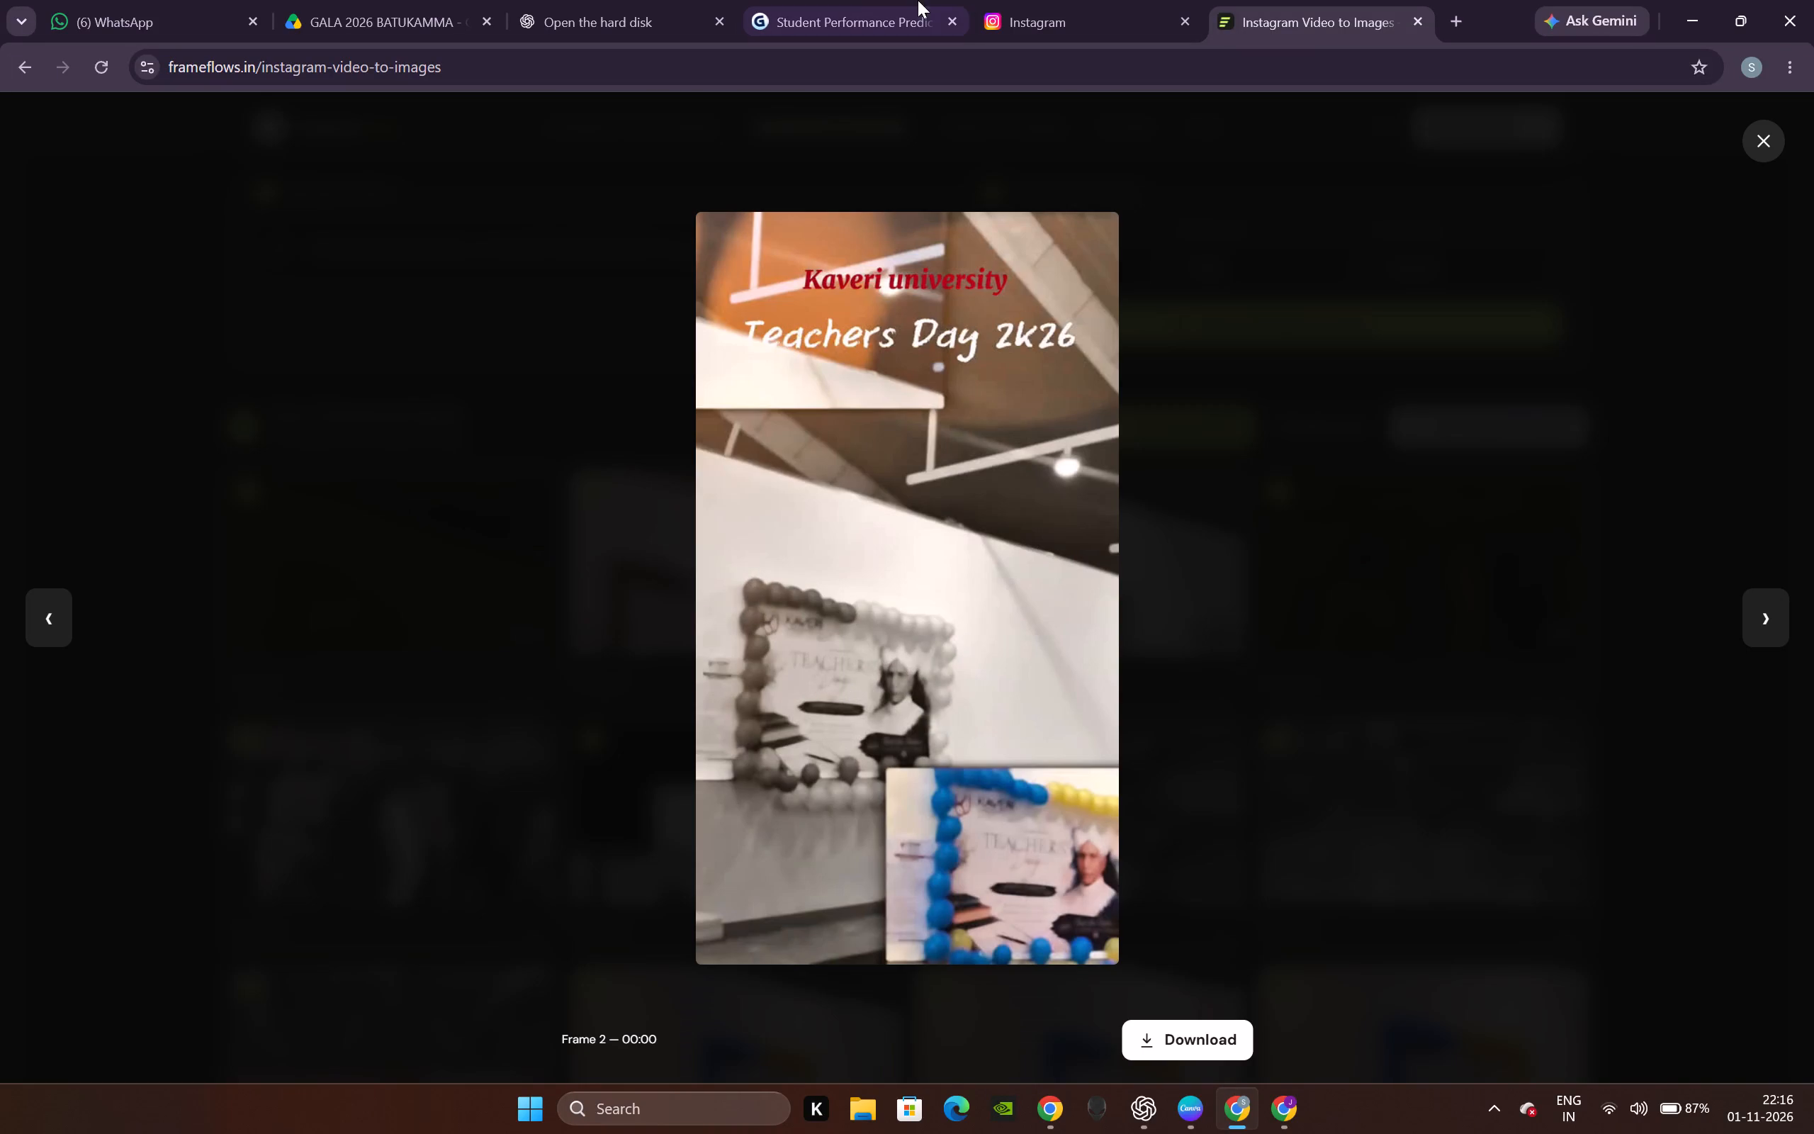
{"action": "left_click", "coordinate": [1770, 619]}
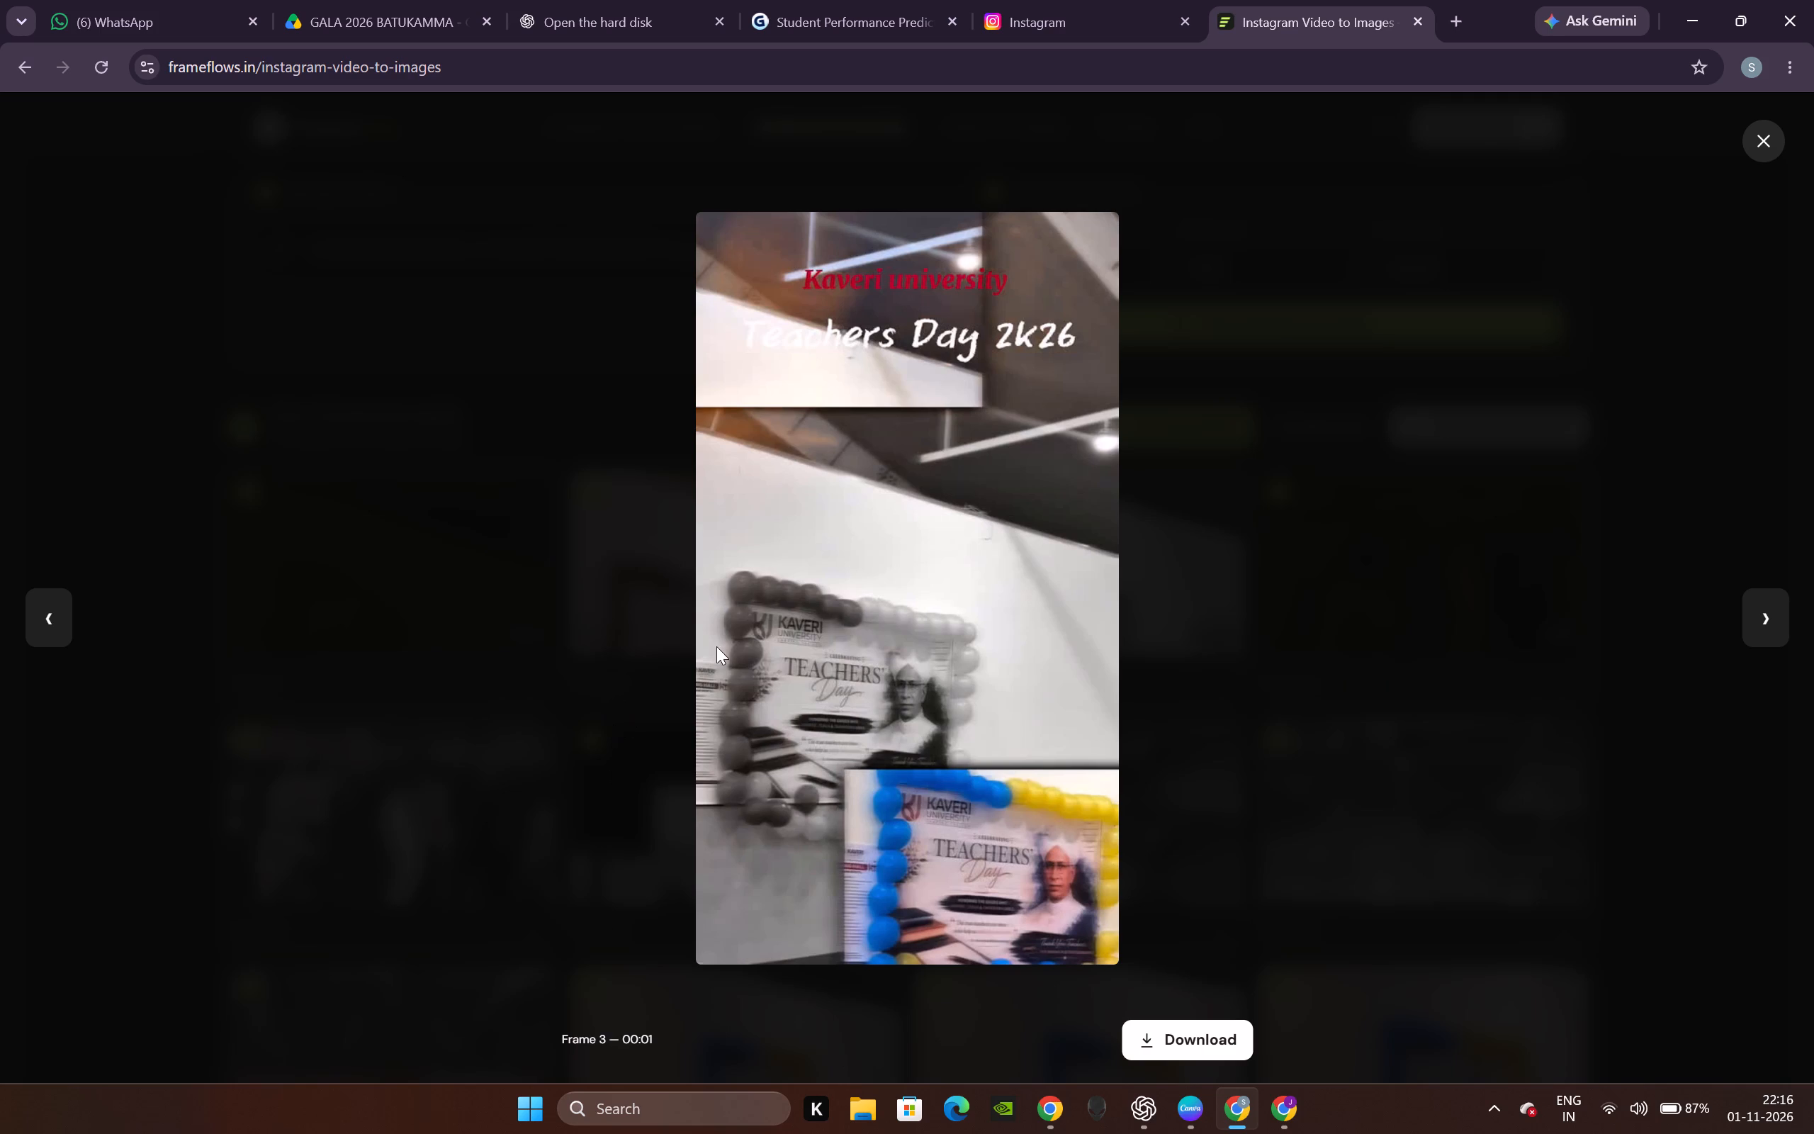
{"action": "left_click", "coordinate": [53, 631]}
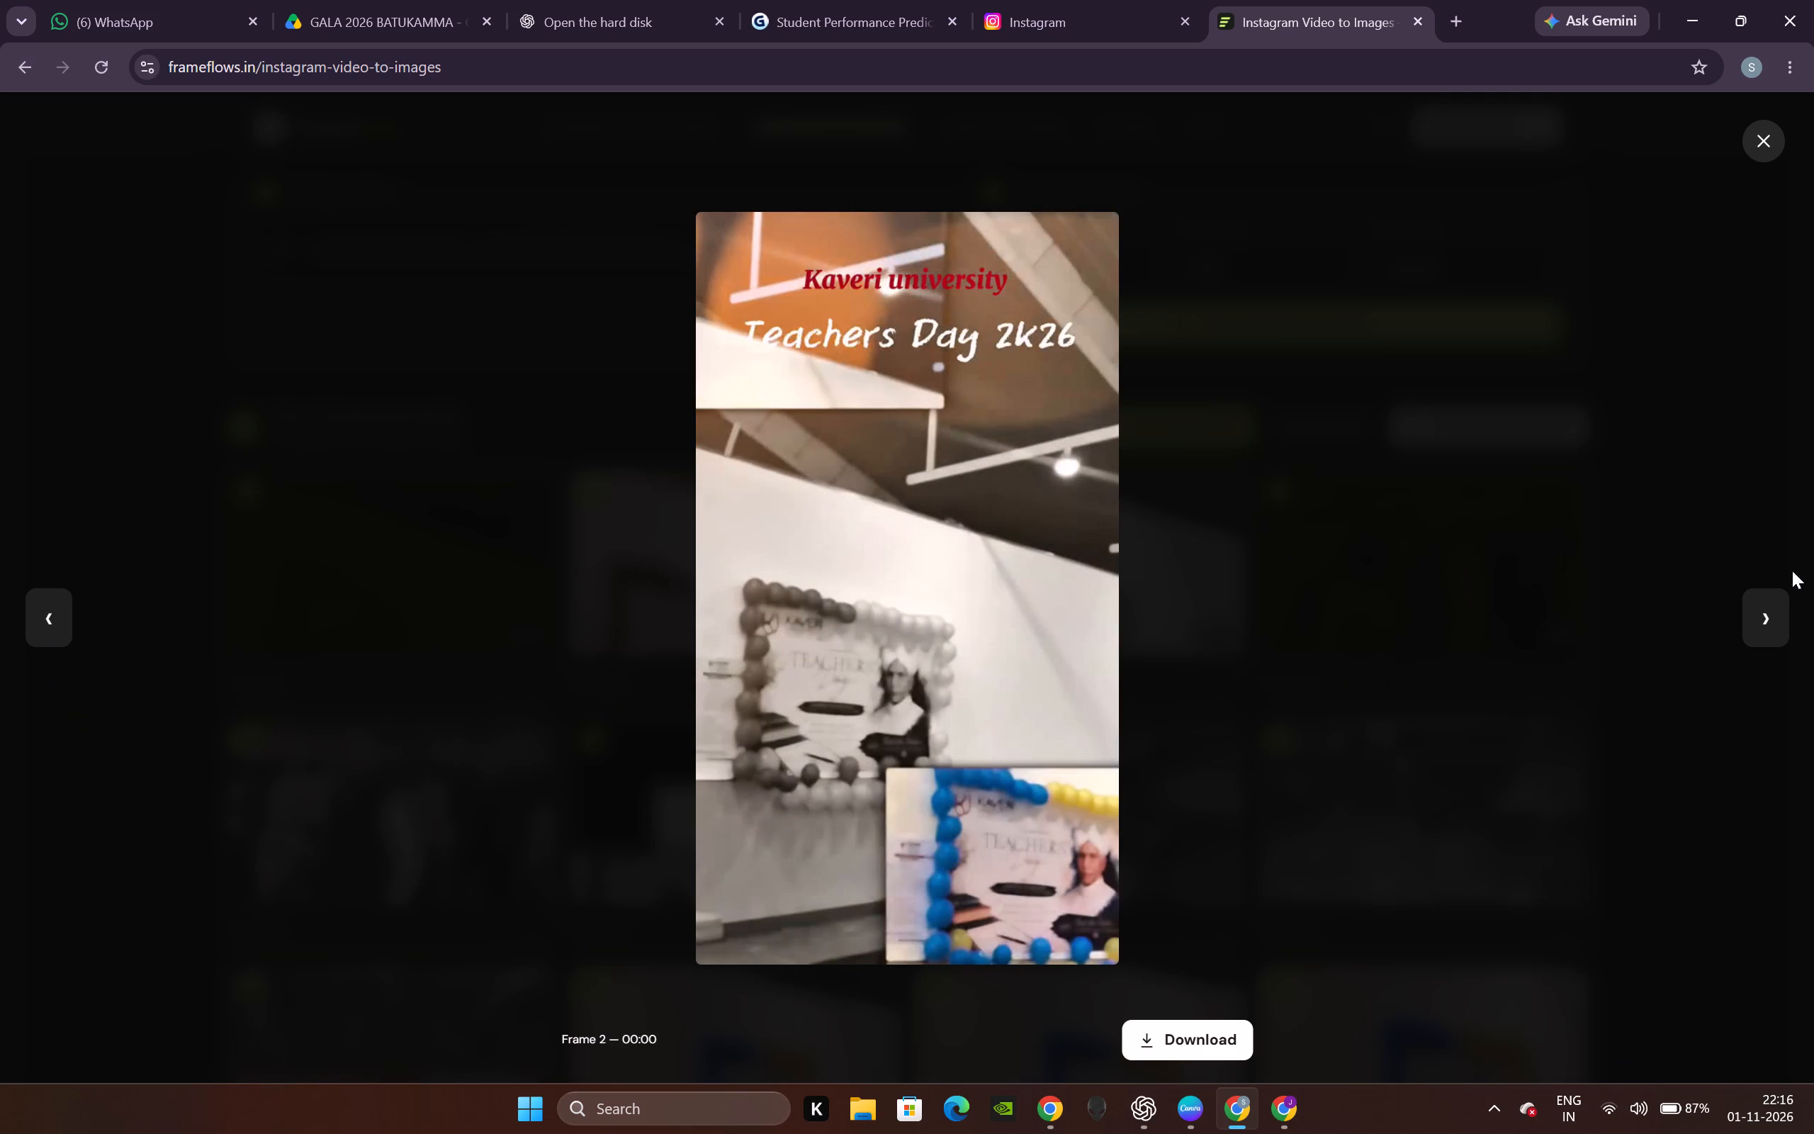
{"action": "left_click", "coordinate": [1764, 629]}
{"action": "left_click", "coordinate": [1764, 629]}
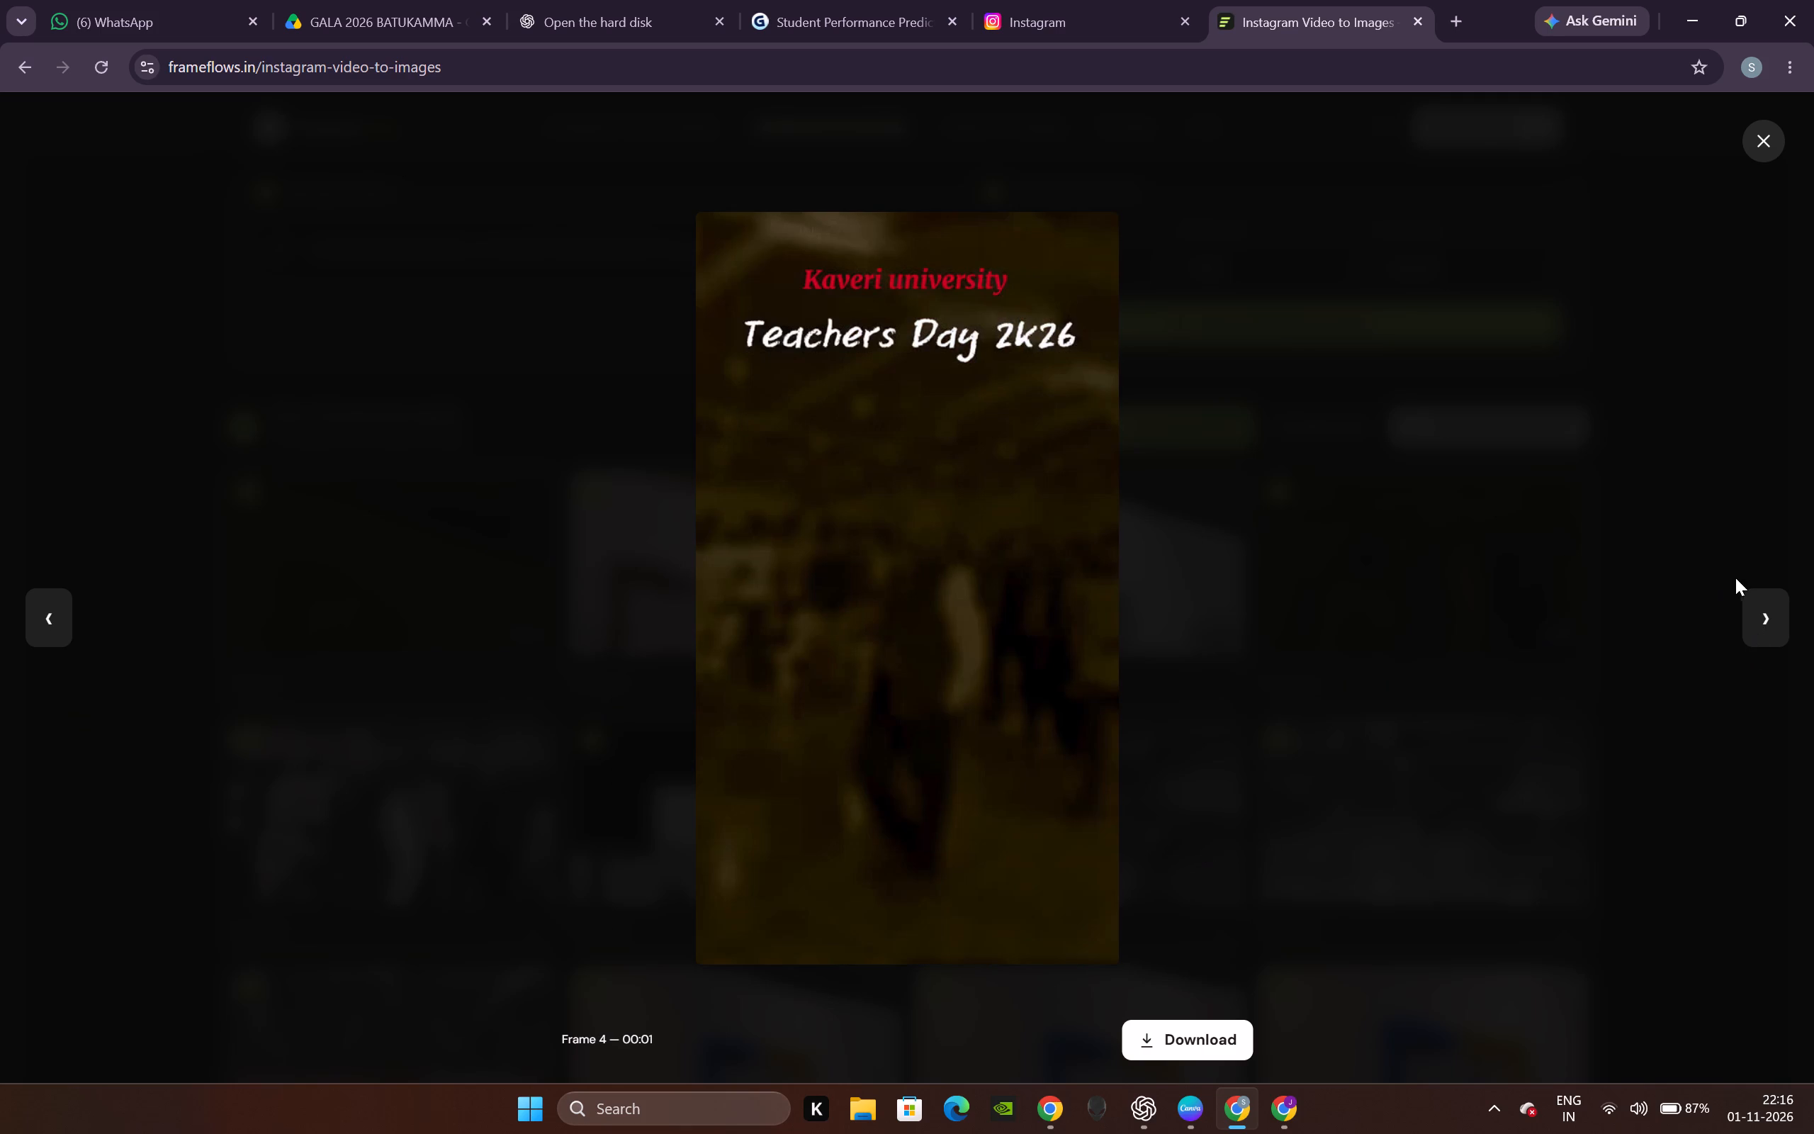
{"action": "triple_click", "coordinate": [1764, 636]}
{"action": "triple_click", "coordinate": [1764, 636]}
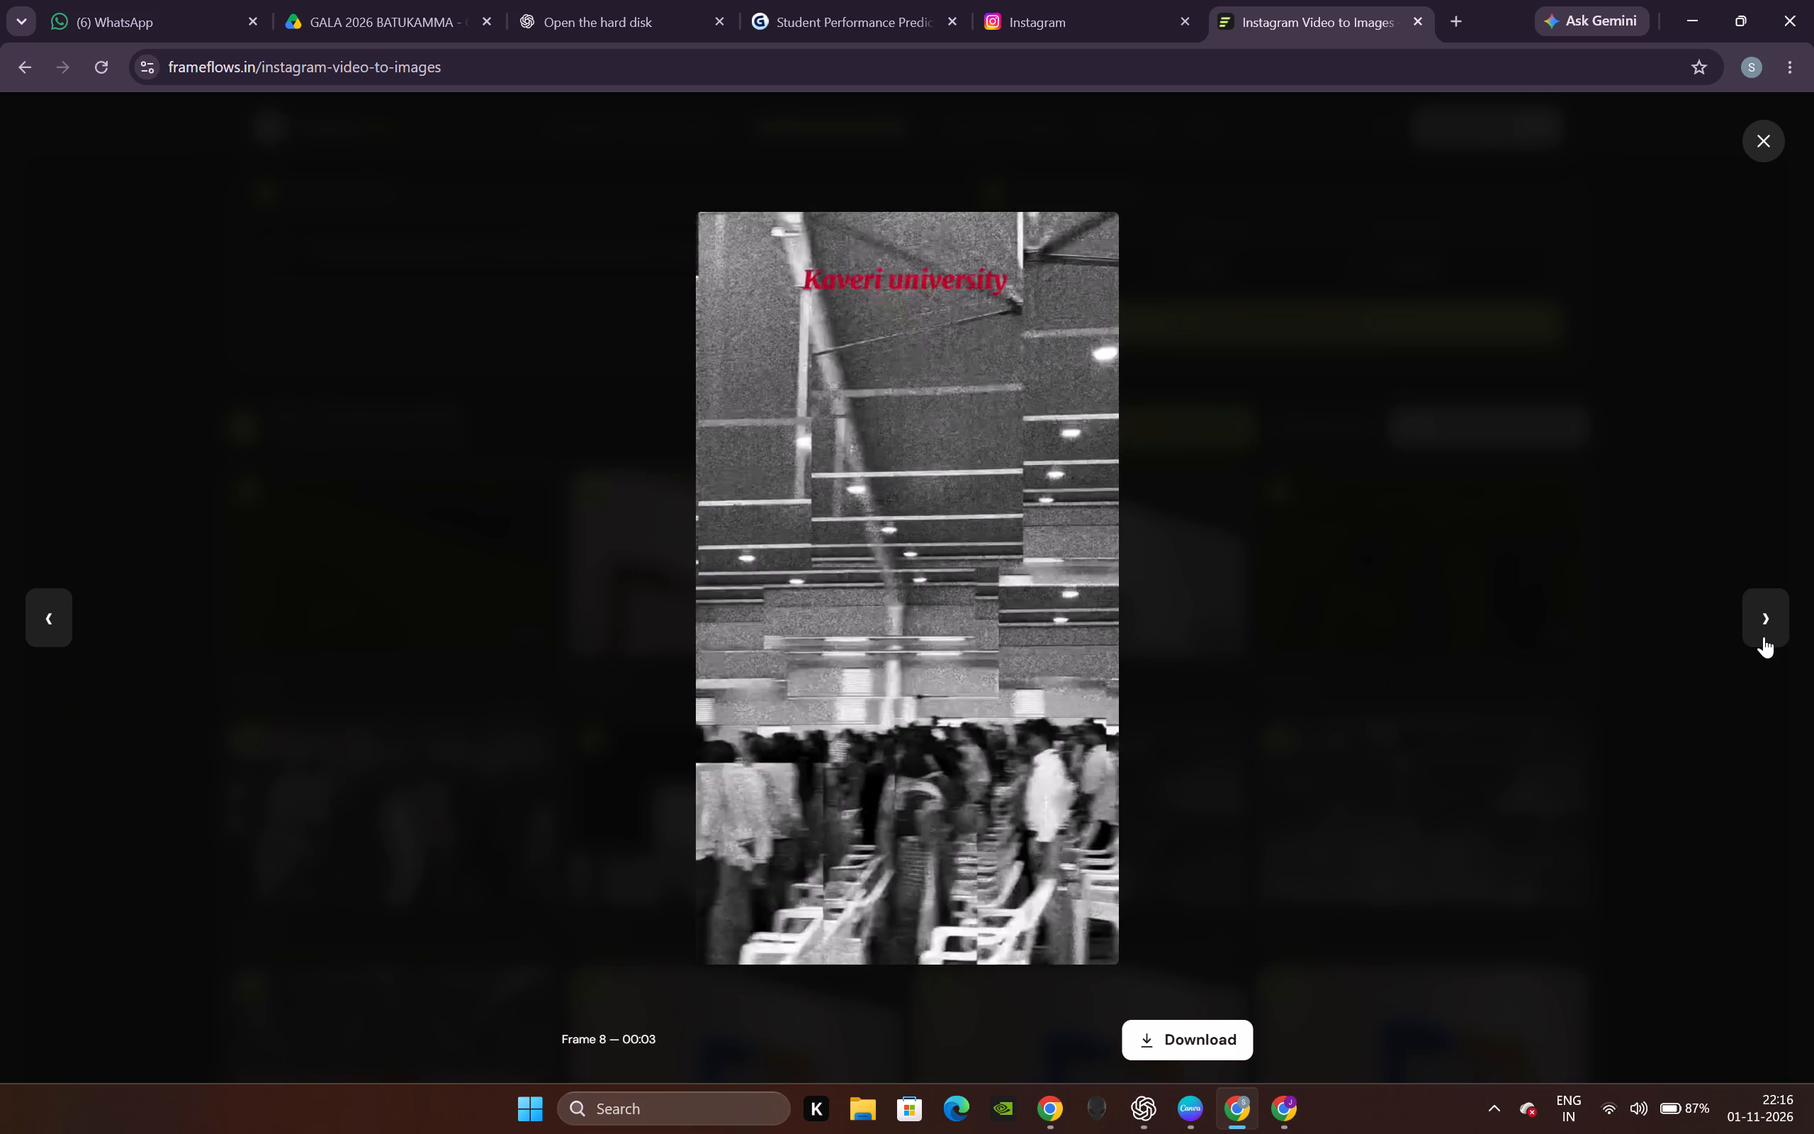
{"action": "left_click", "coordinate": [1764, 636]}
{"action": "left_click", "coordinate": [1764, 636]}
{"action": "left_click", "coordinate": [1764, 636]}
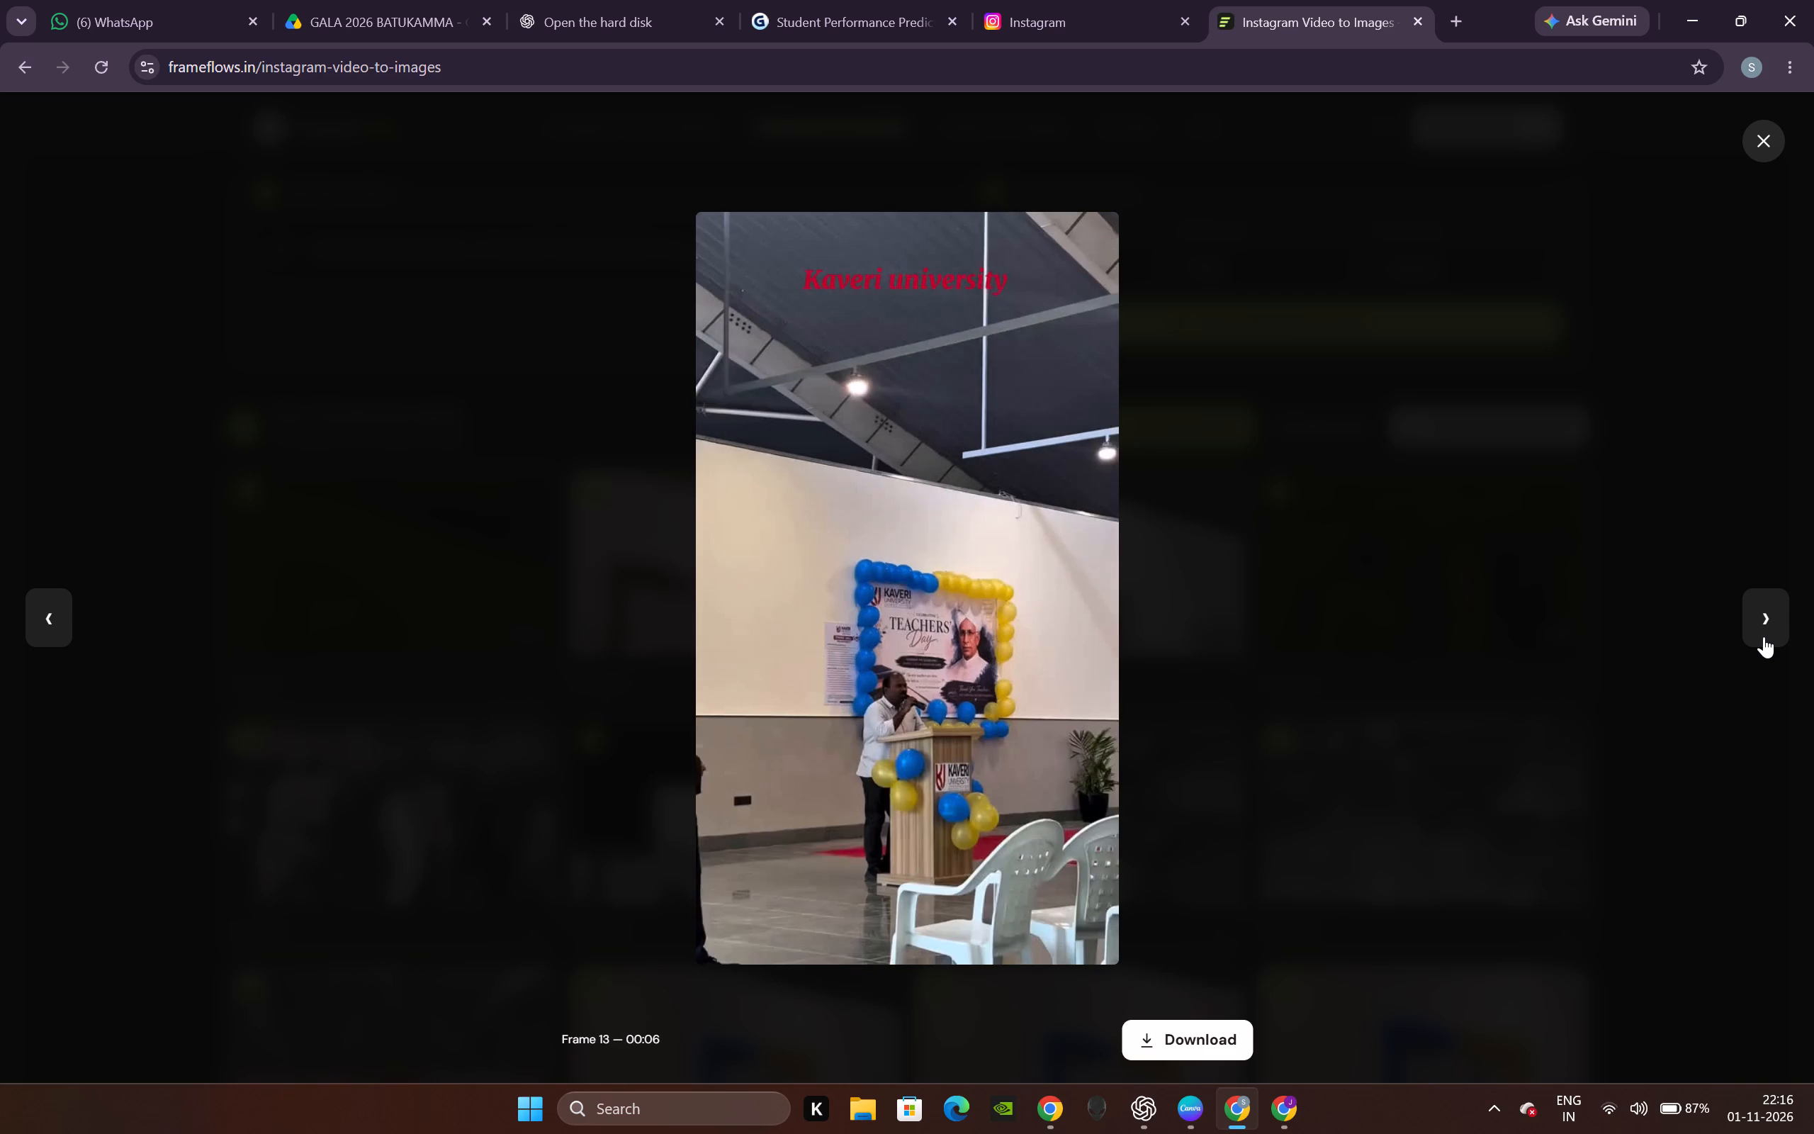
{"action": "double_click", "coordinate": [41, 632]}
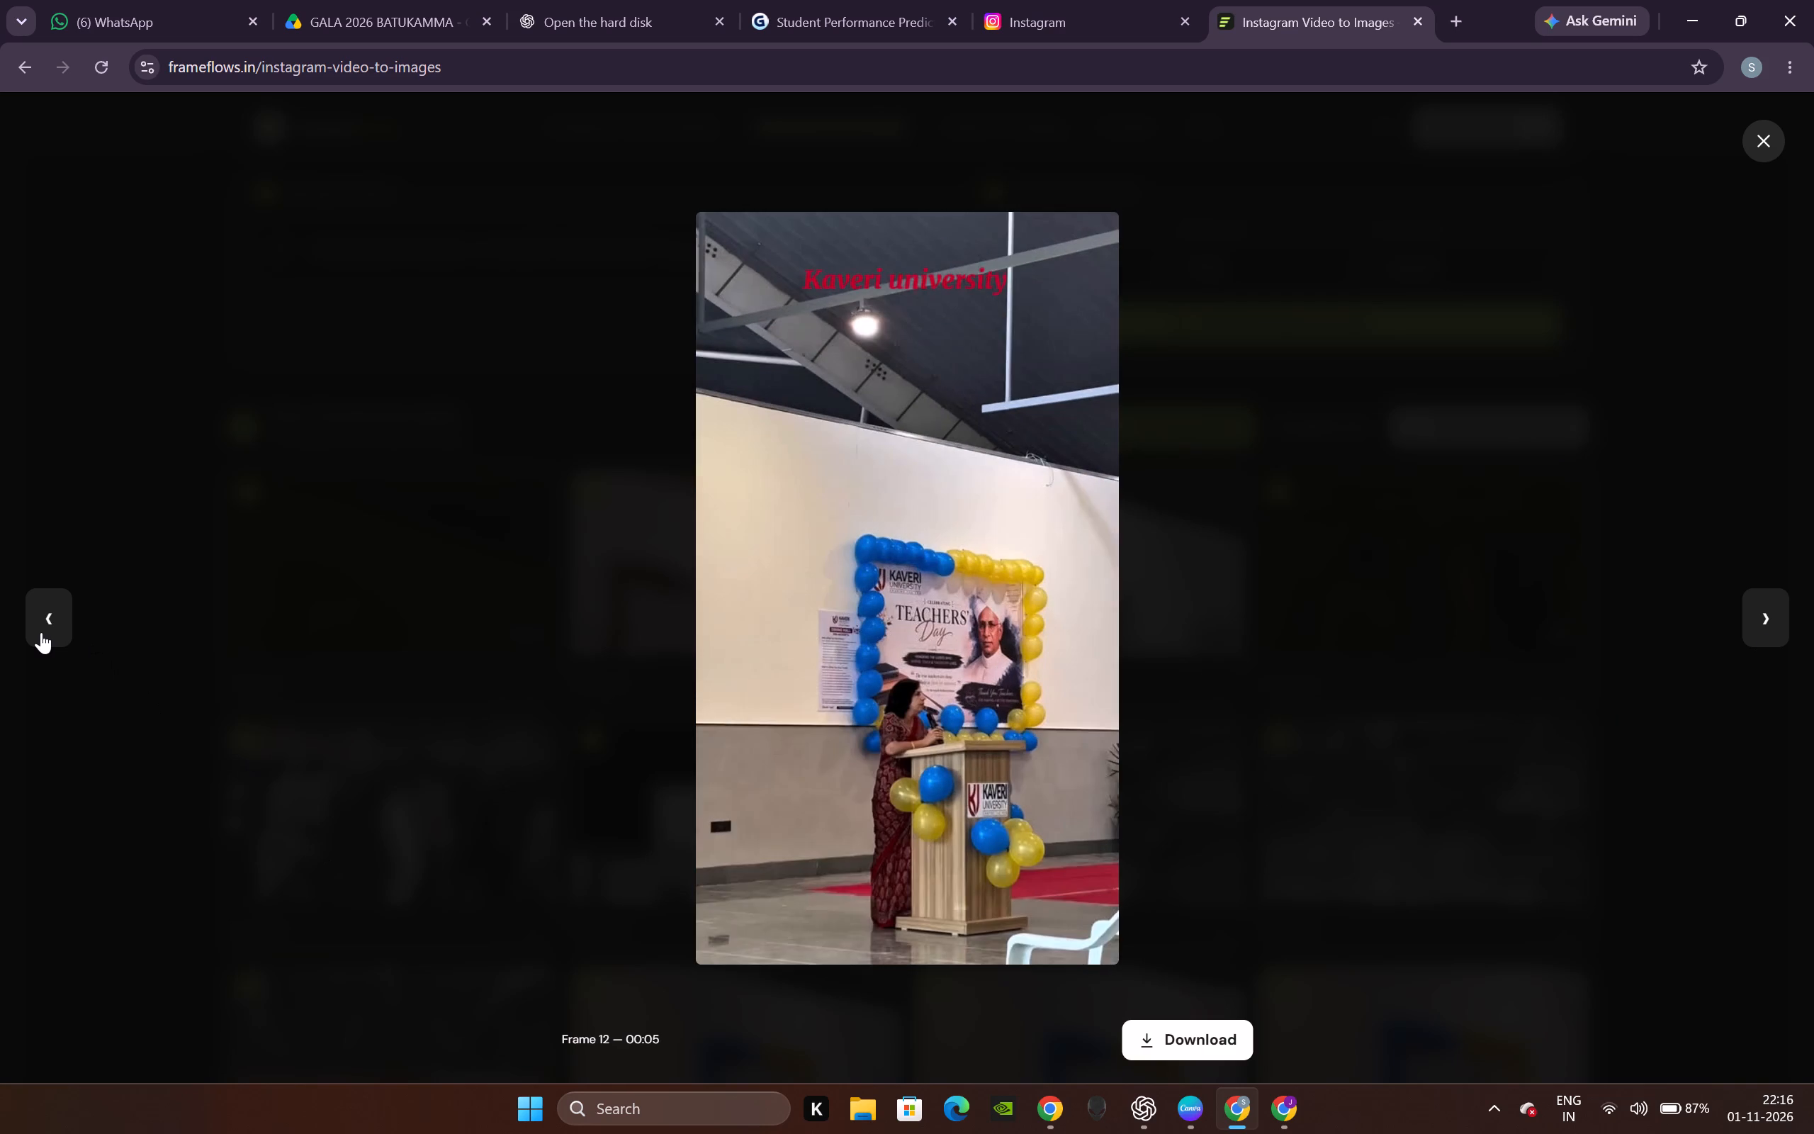
{"action": "left_click", "coordinate": [41, 632]}
{"action": "left_click", "coordinate": [41, 632]}
{"action": "left_click", "coordinate": [41, 632]}
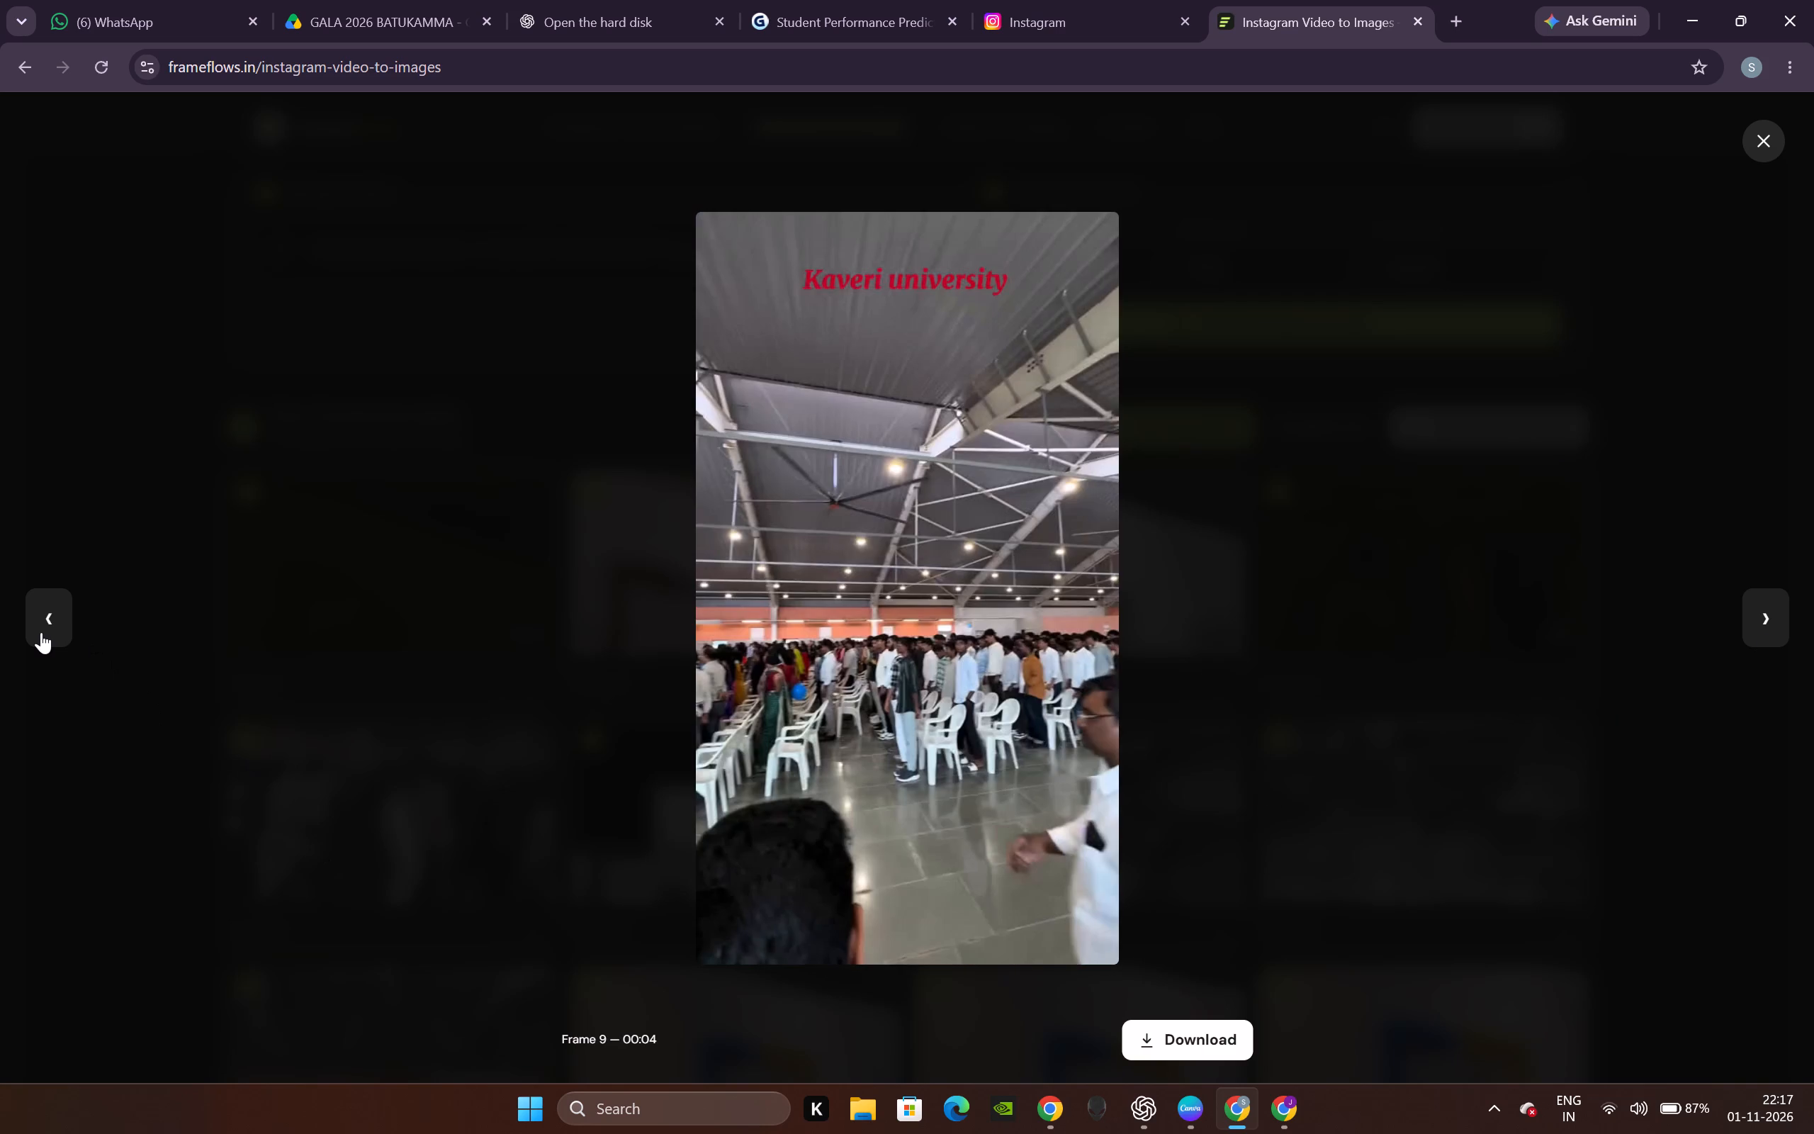
Download Frame 11 of the Teachers Day reel, with the speaker at the podium beside the balloon-framed backdrop, and close the enlarged view.
{"action": "left_click", "coordinate": [41, 632]}
{"action": "left_click", "coordinate": [41, 632]}
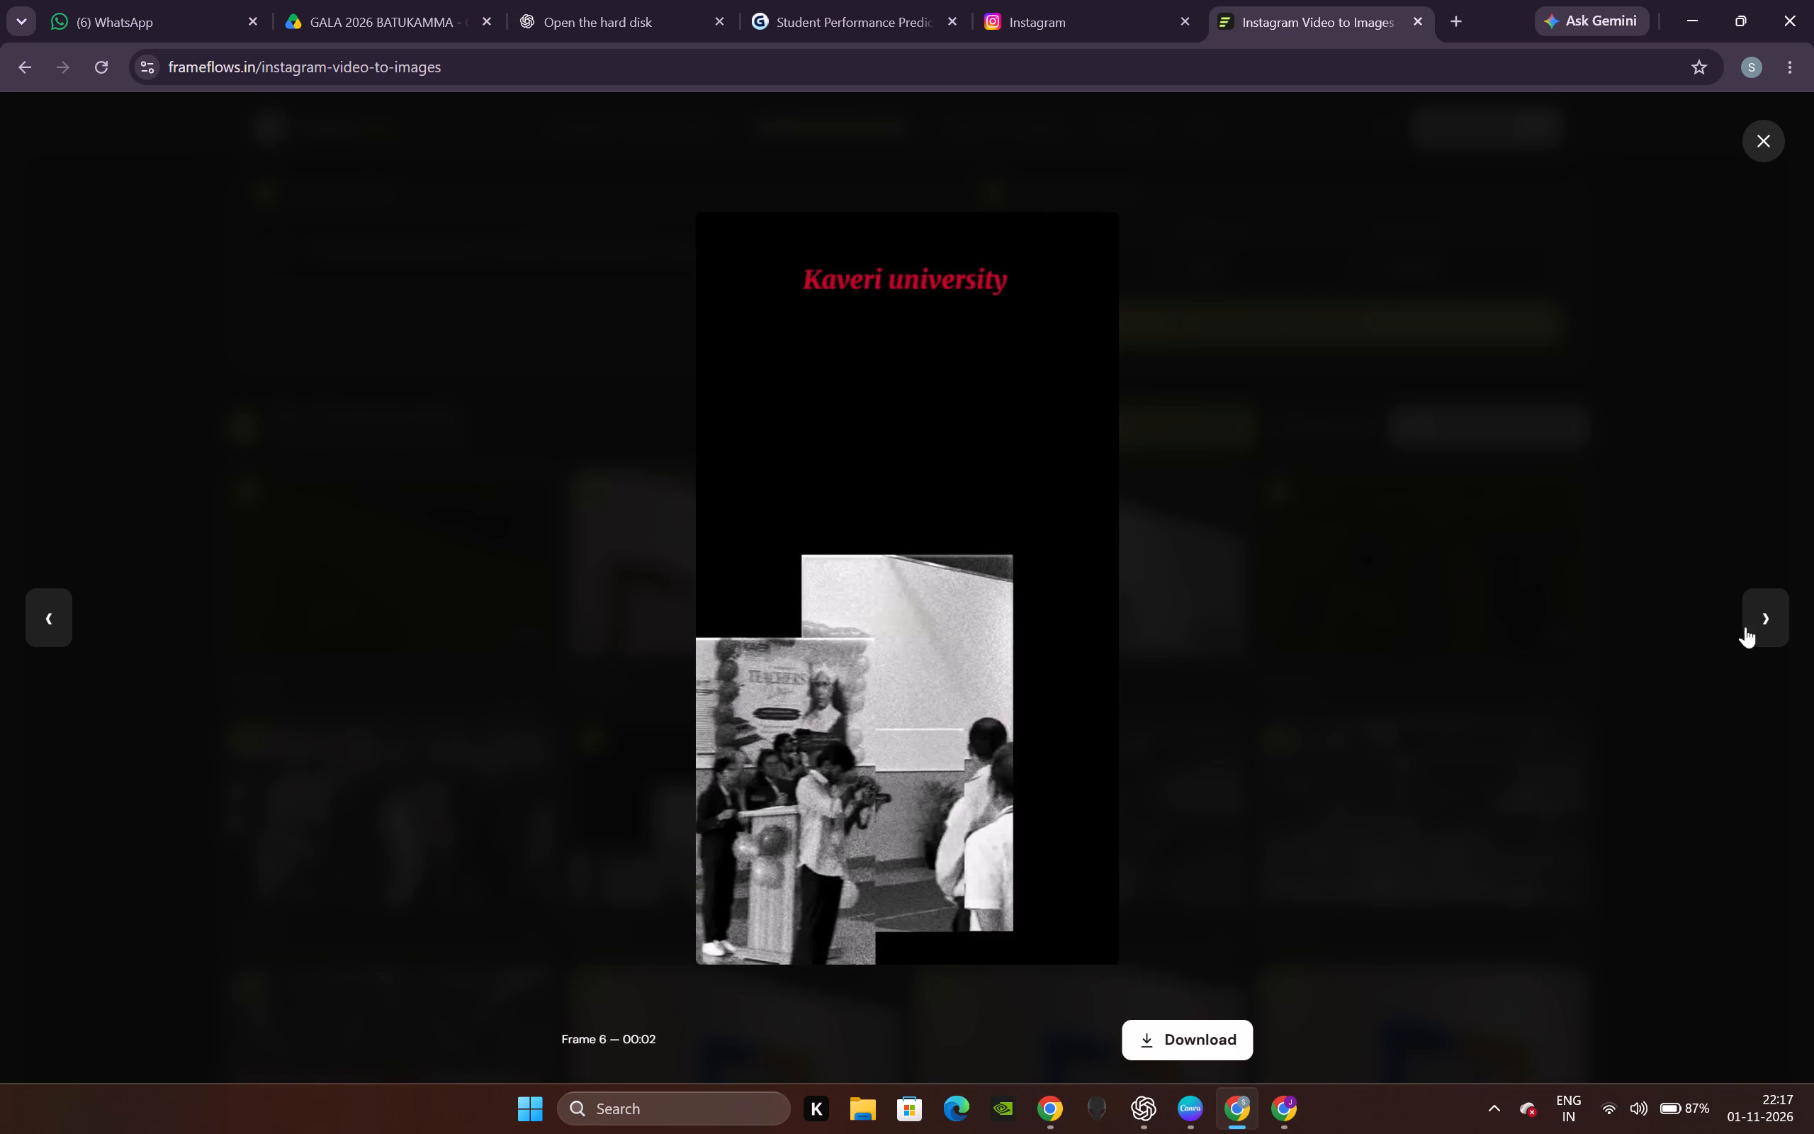
{"action": "triple_click", "coordinate": [1749, 623]}
{"action": "left_click", "coordinate": [1749, 623]}
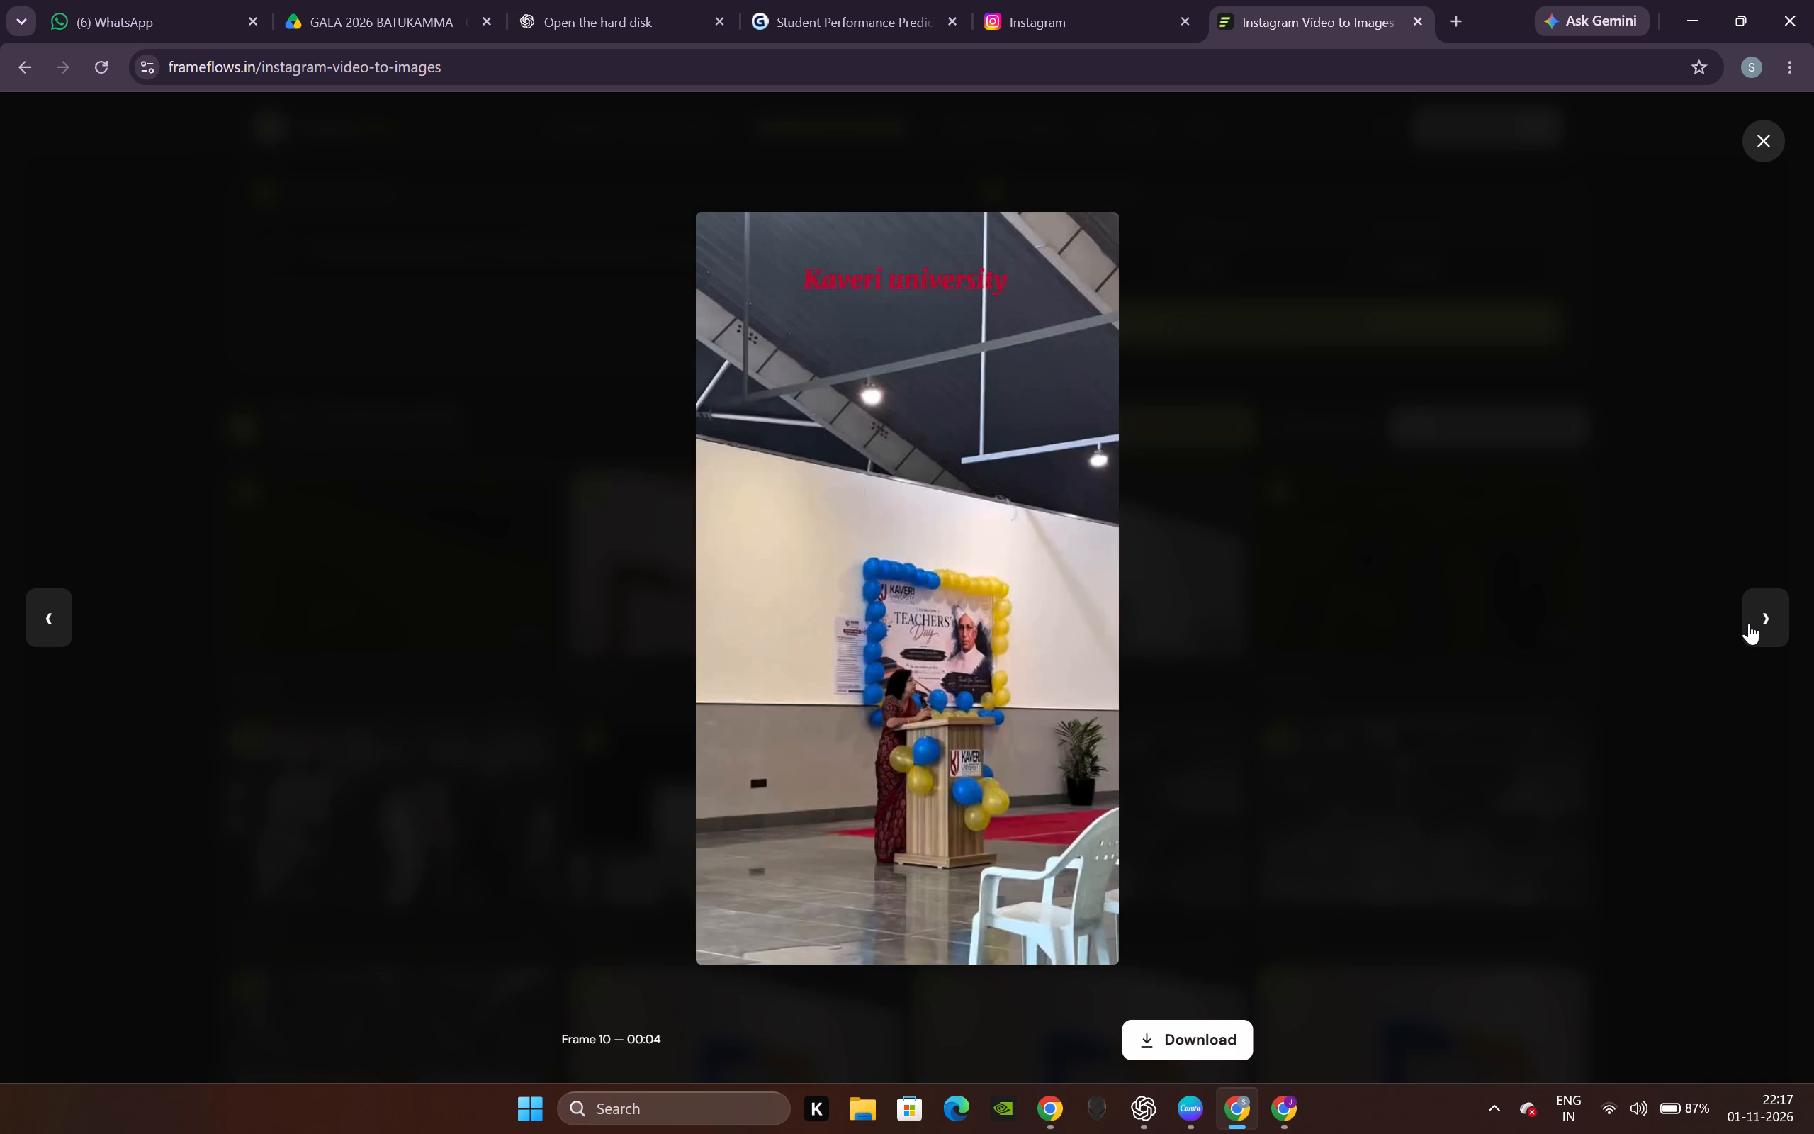
{"action": "left_click", "coordinate": [1749, 623]}
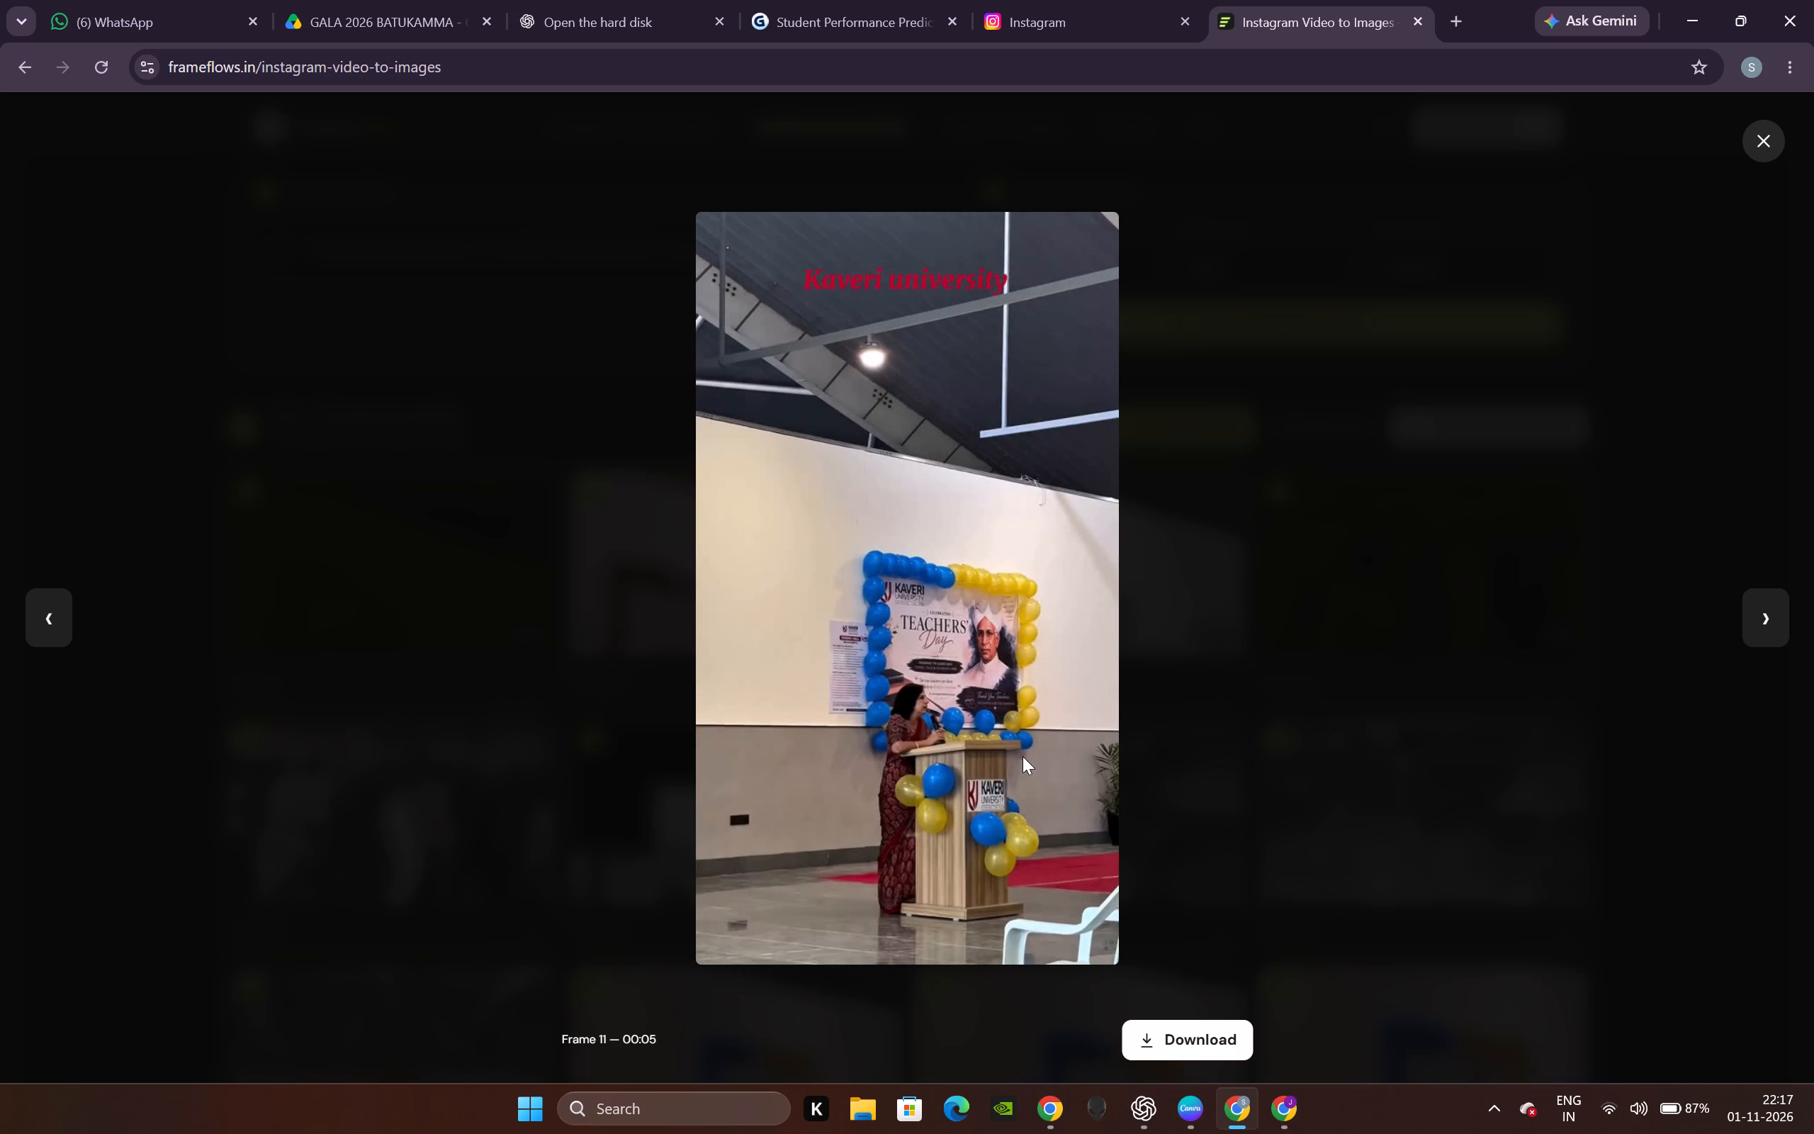
{"action": "left_click", "coordinate": [1187, 1026]}
{"action": "left_click", "coordinate": [1757, 152]}
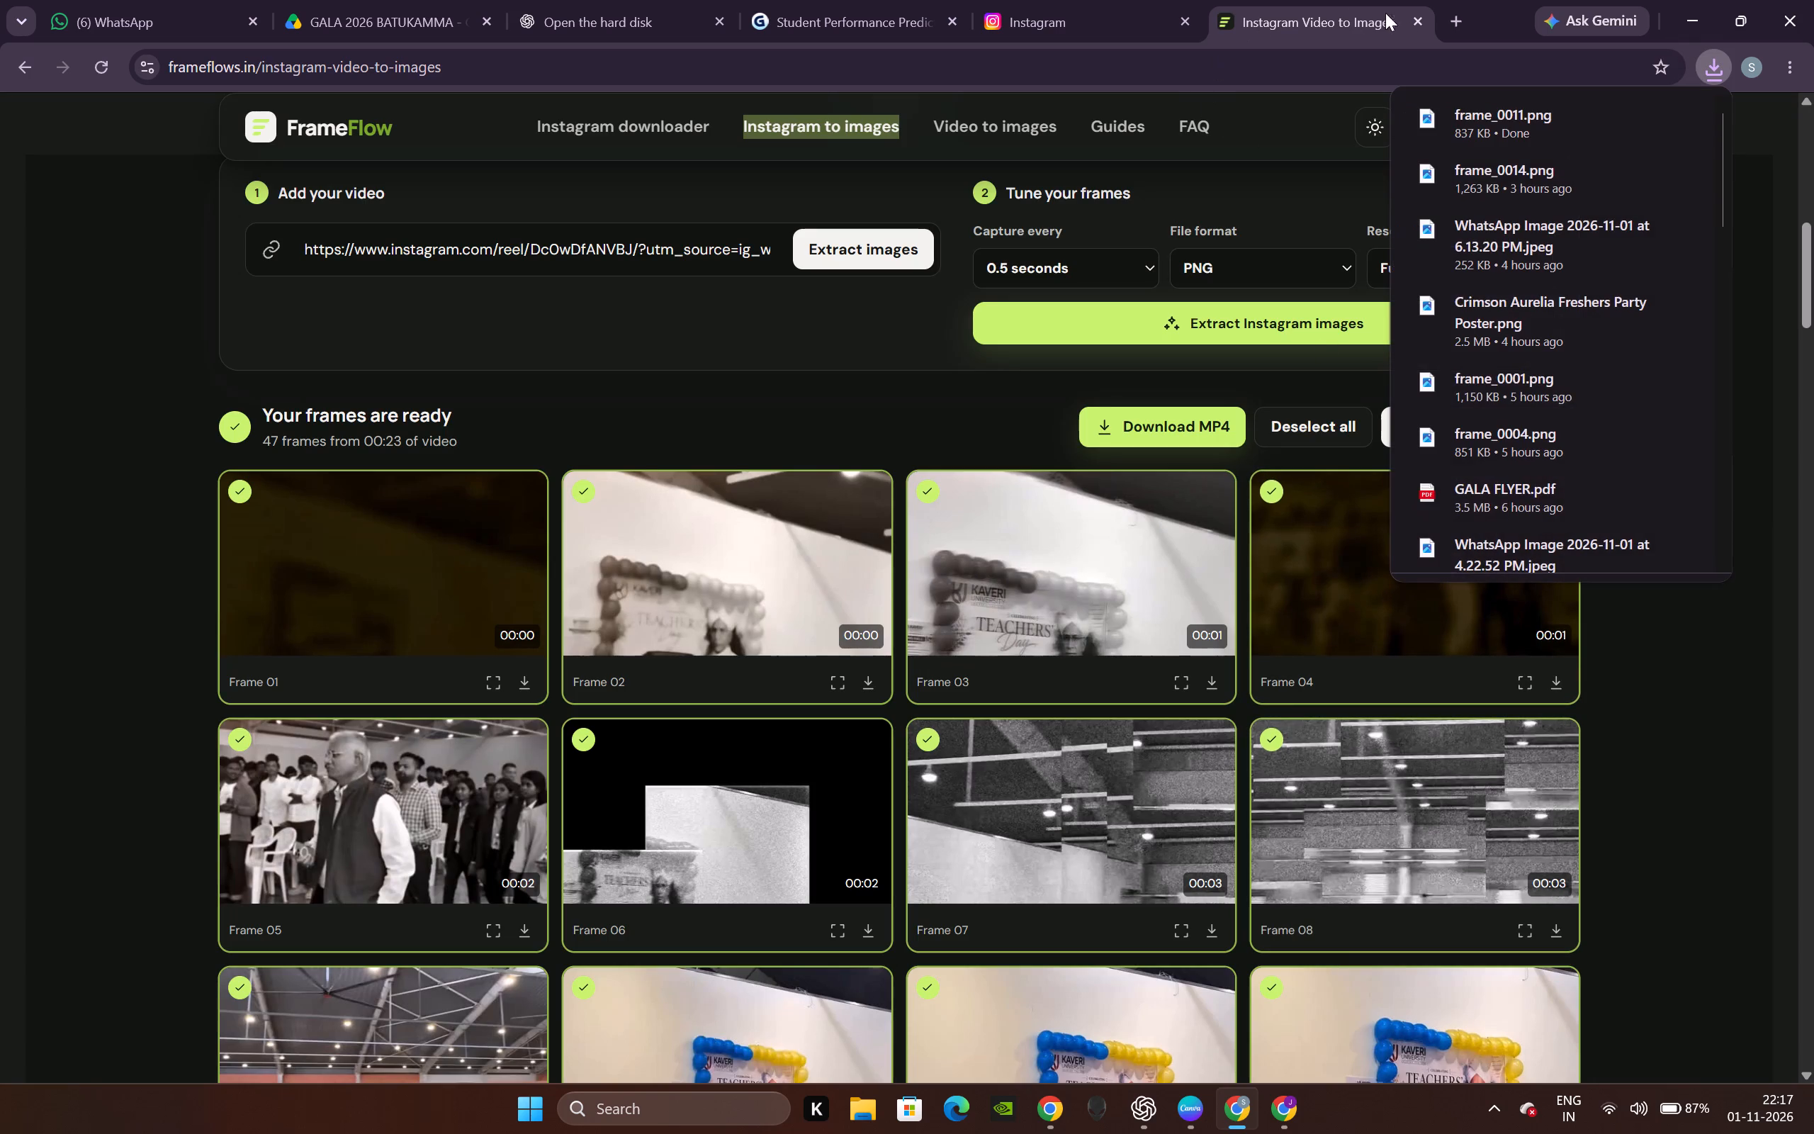
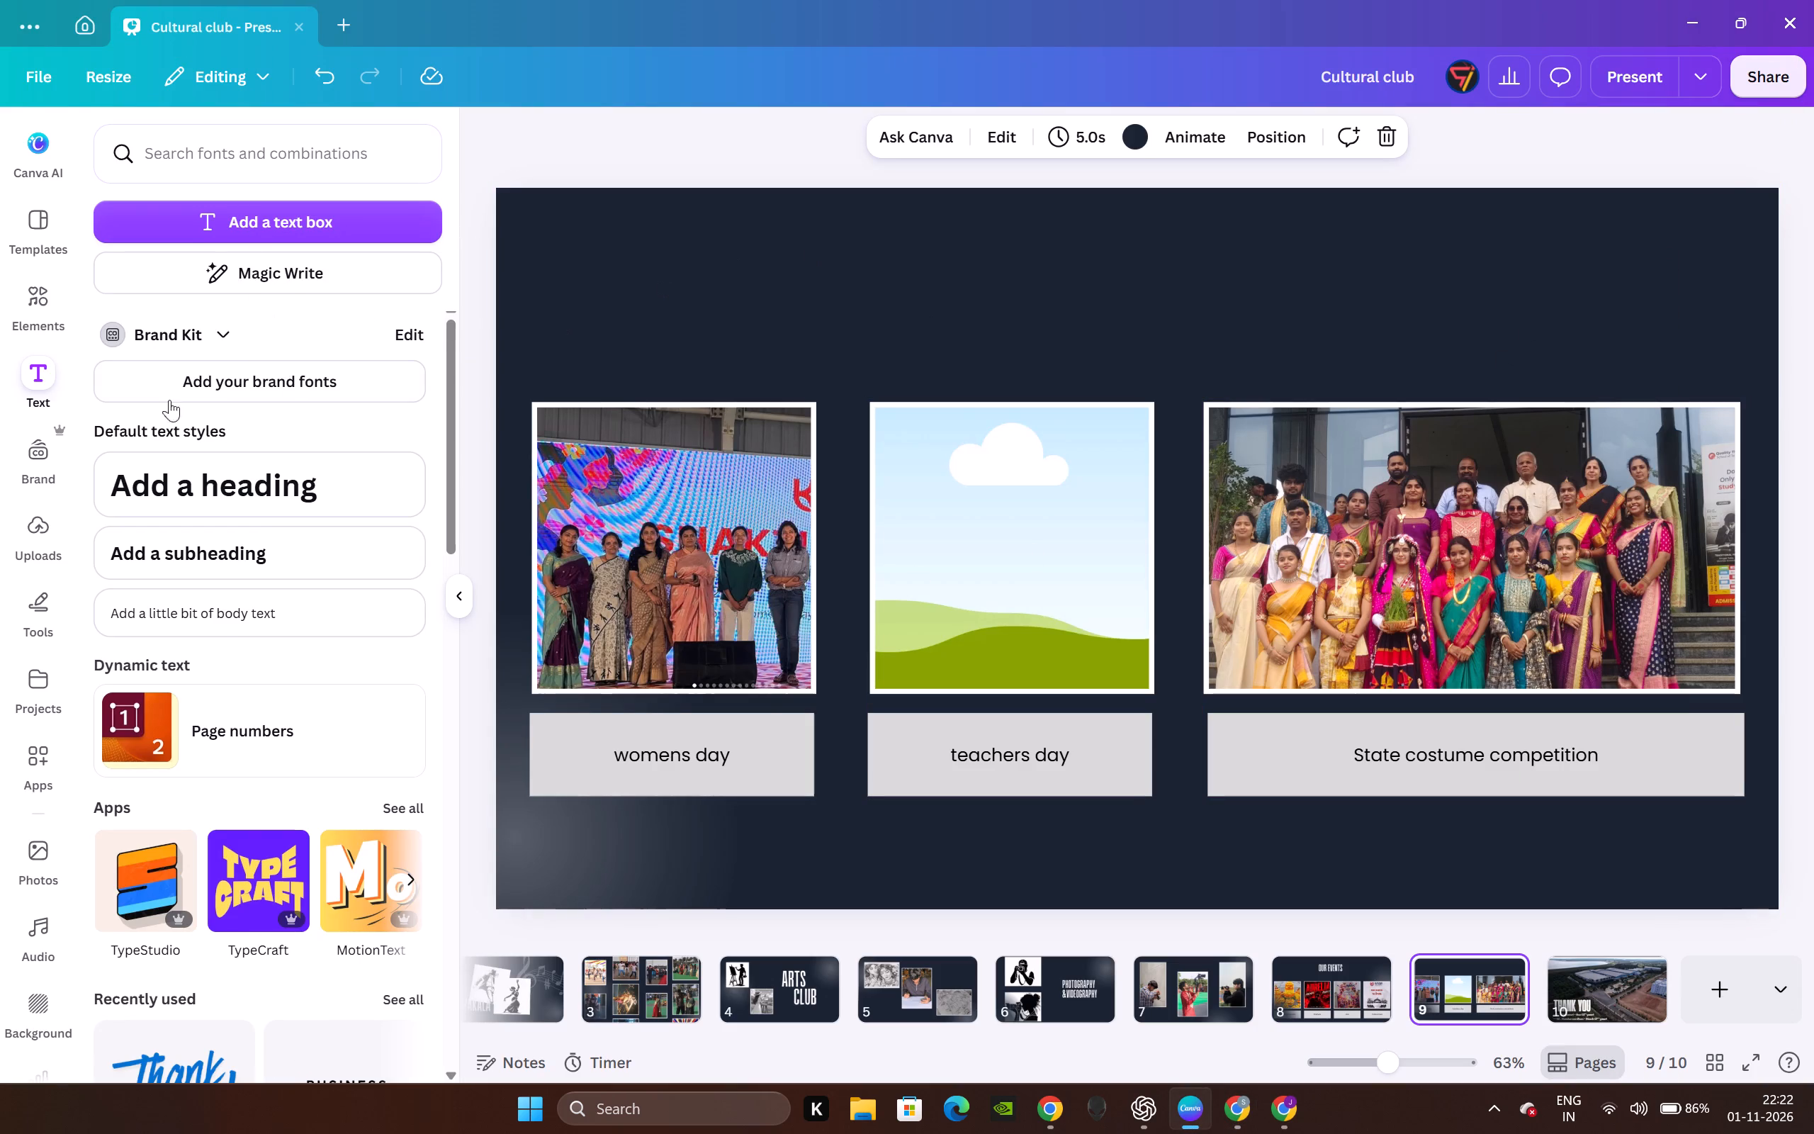
{"action": "left_click", "coordinate": [33, 539]}
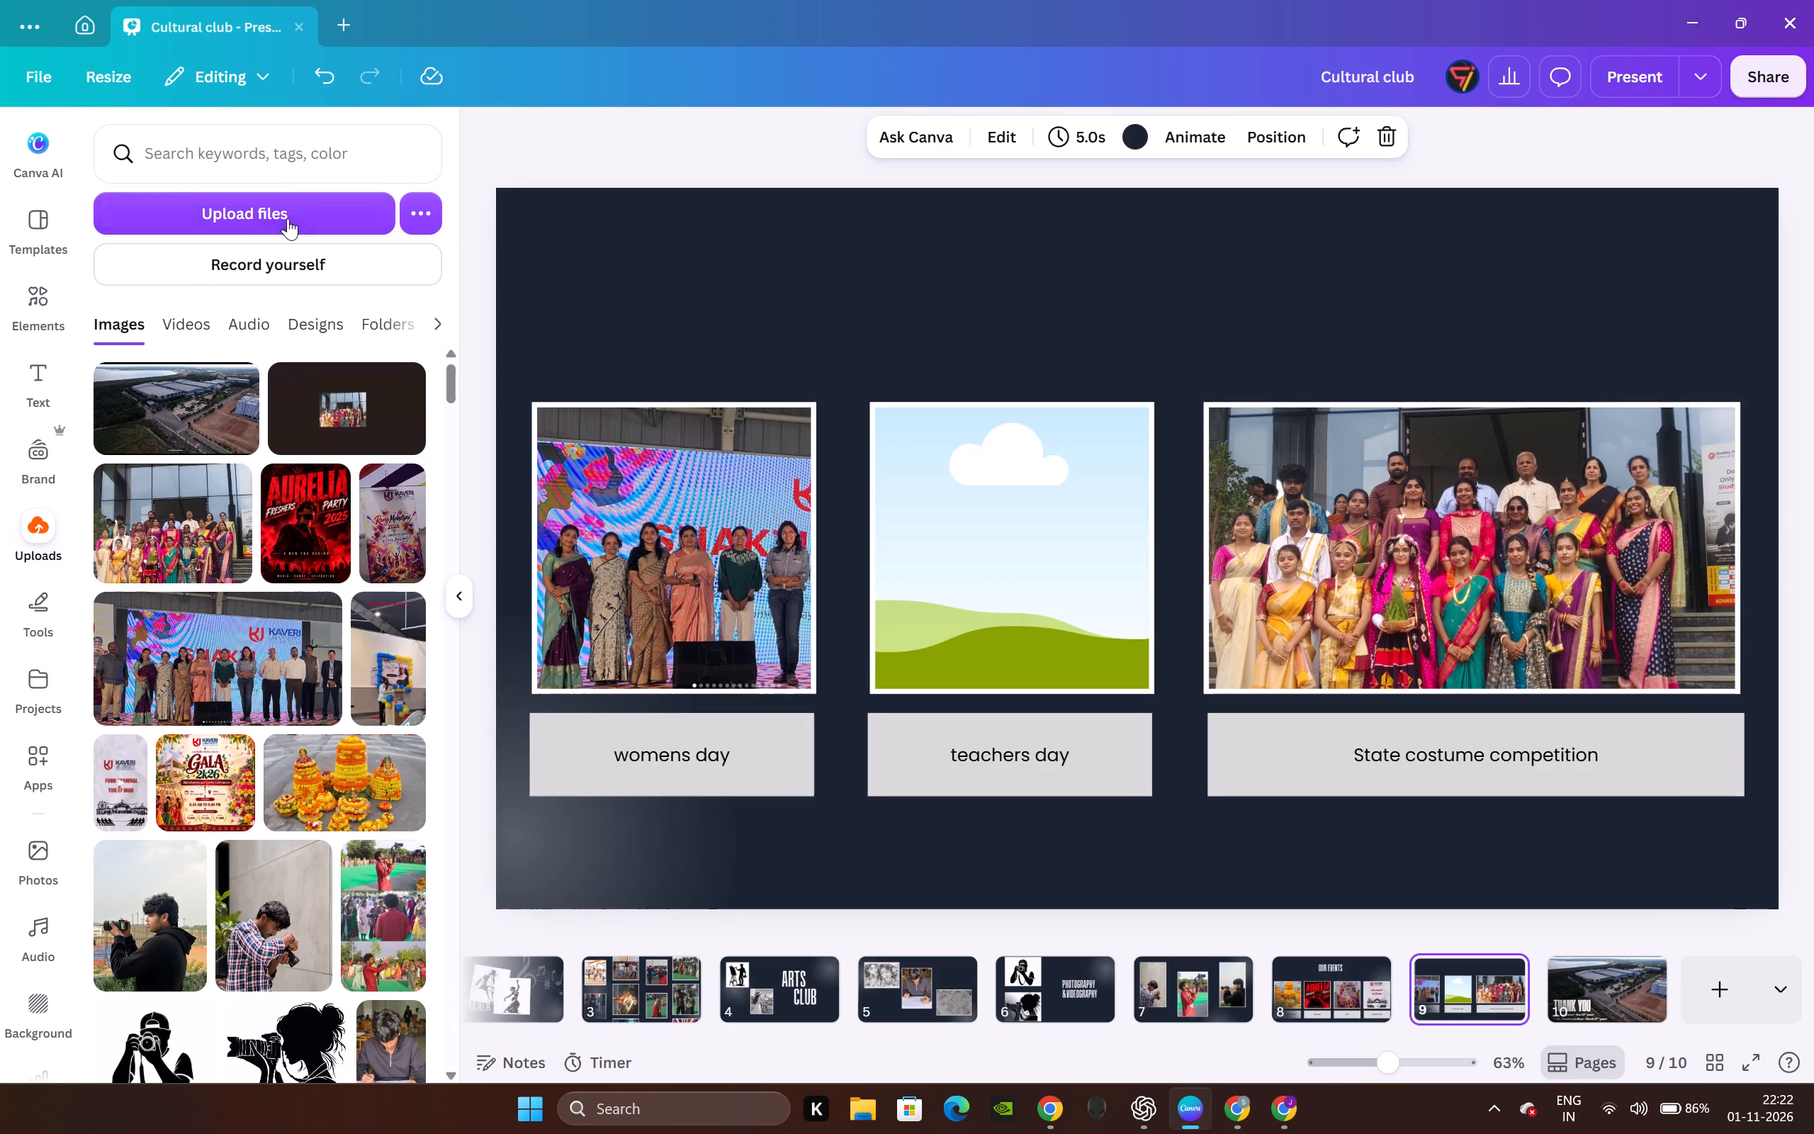
{"action": "left_click", "coordinate": [286, 220]}
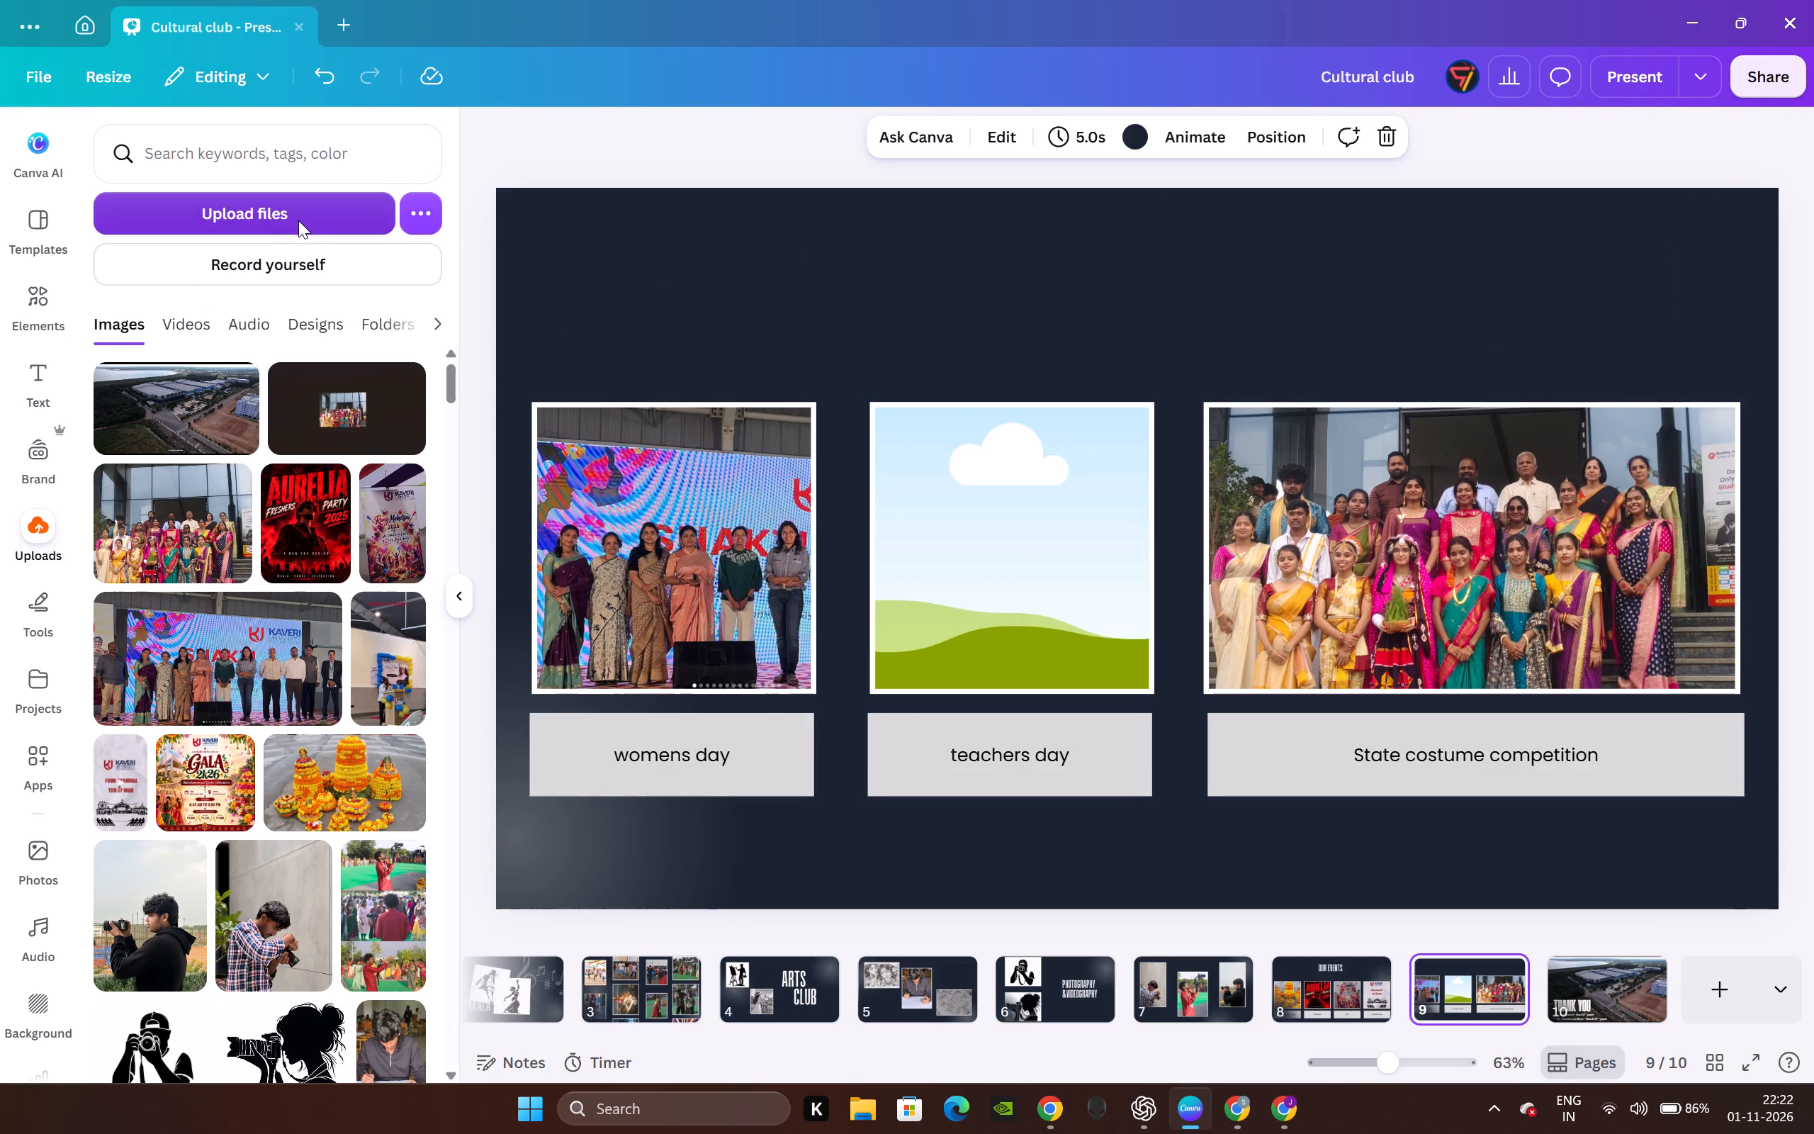
{"action": "double_click", "coordinate": [292, 222]}
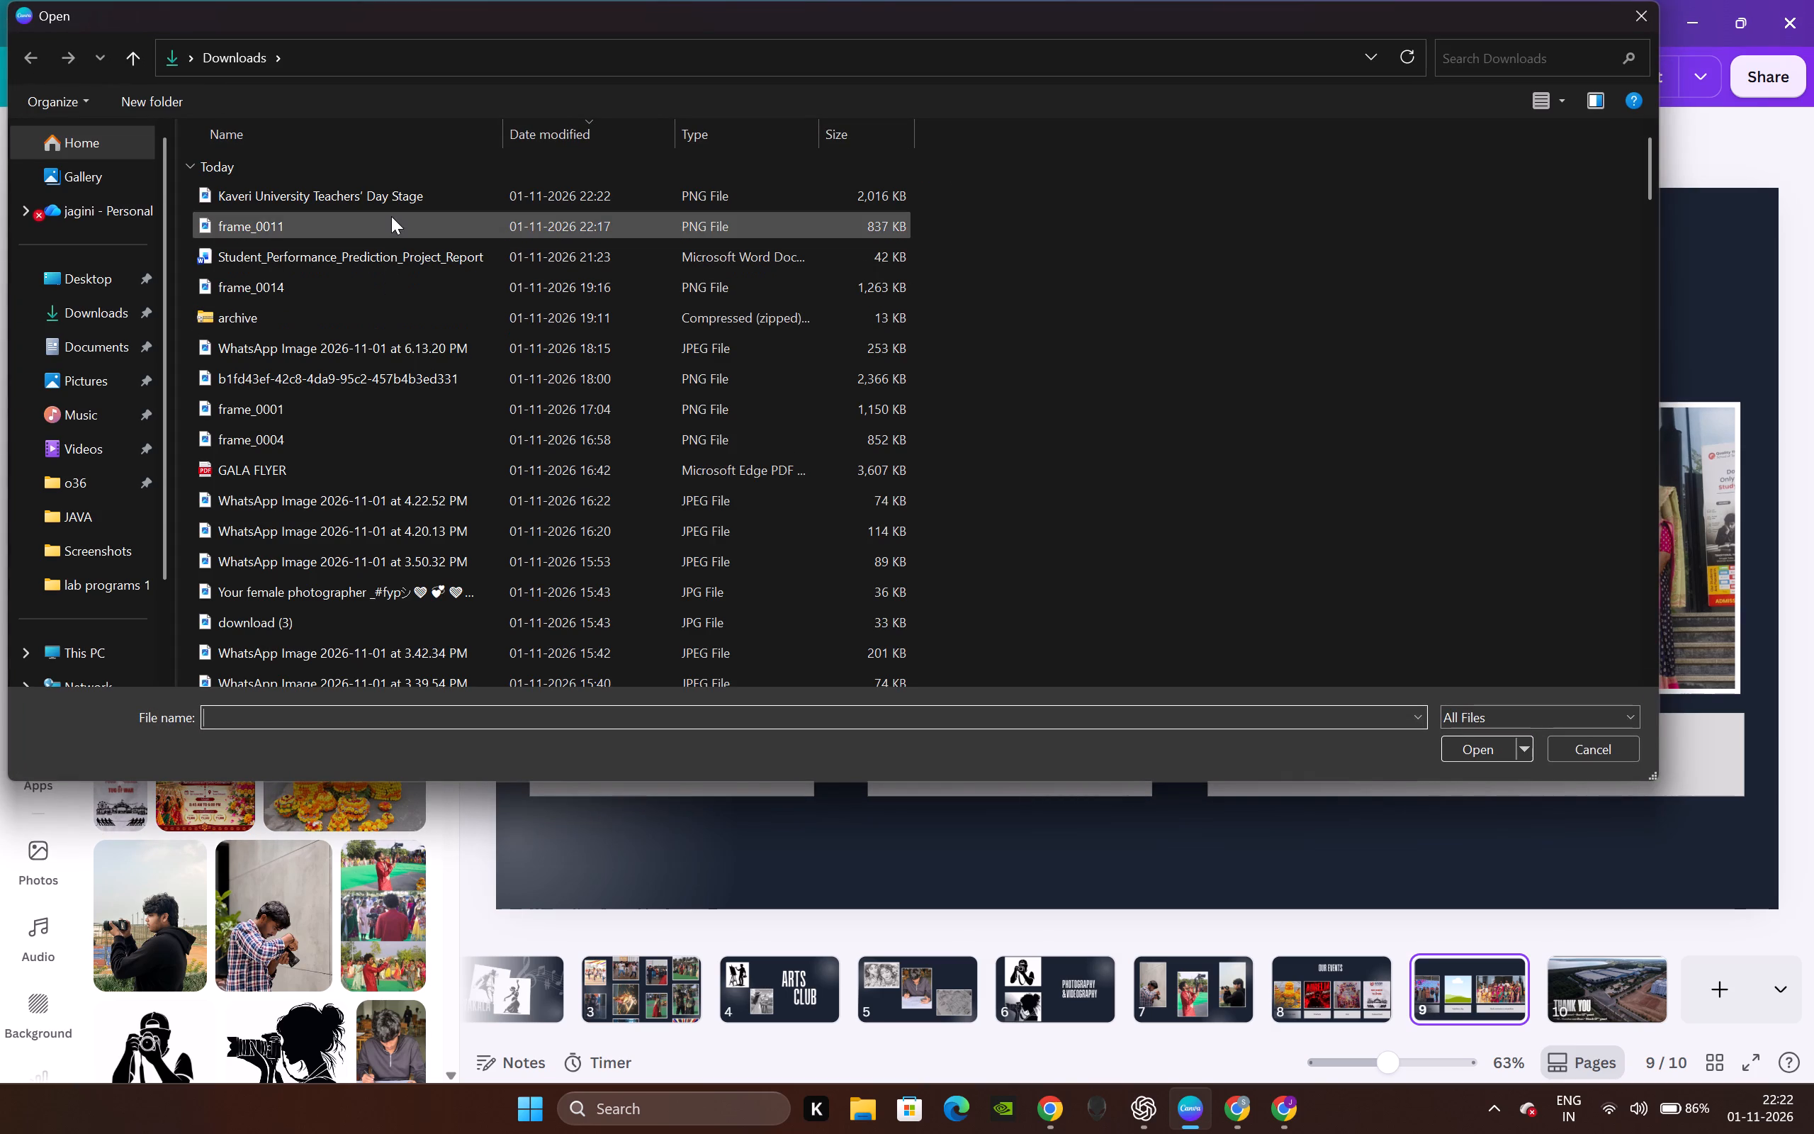
{"action": "double_click", "coordinate": [391, 203]}
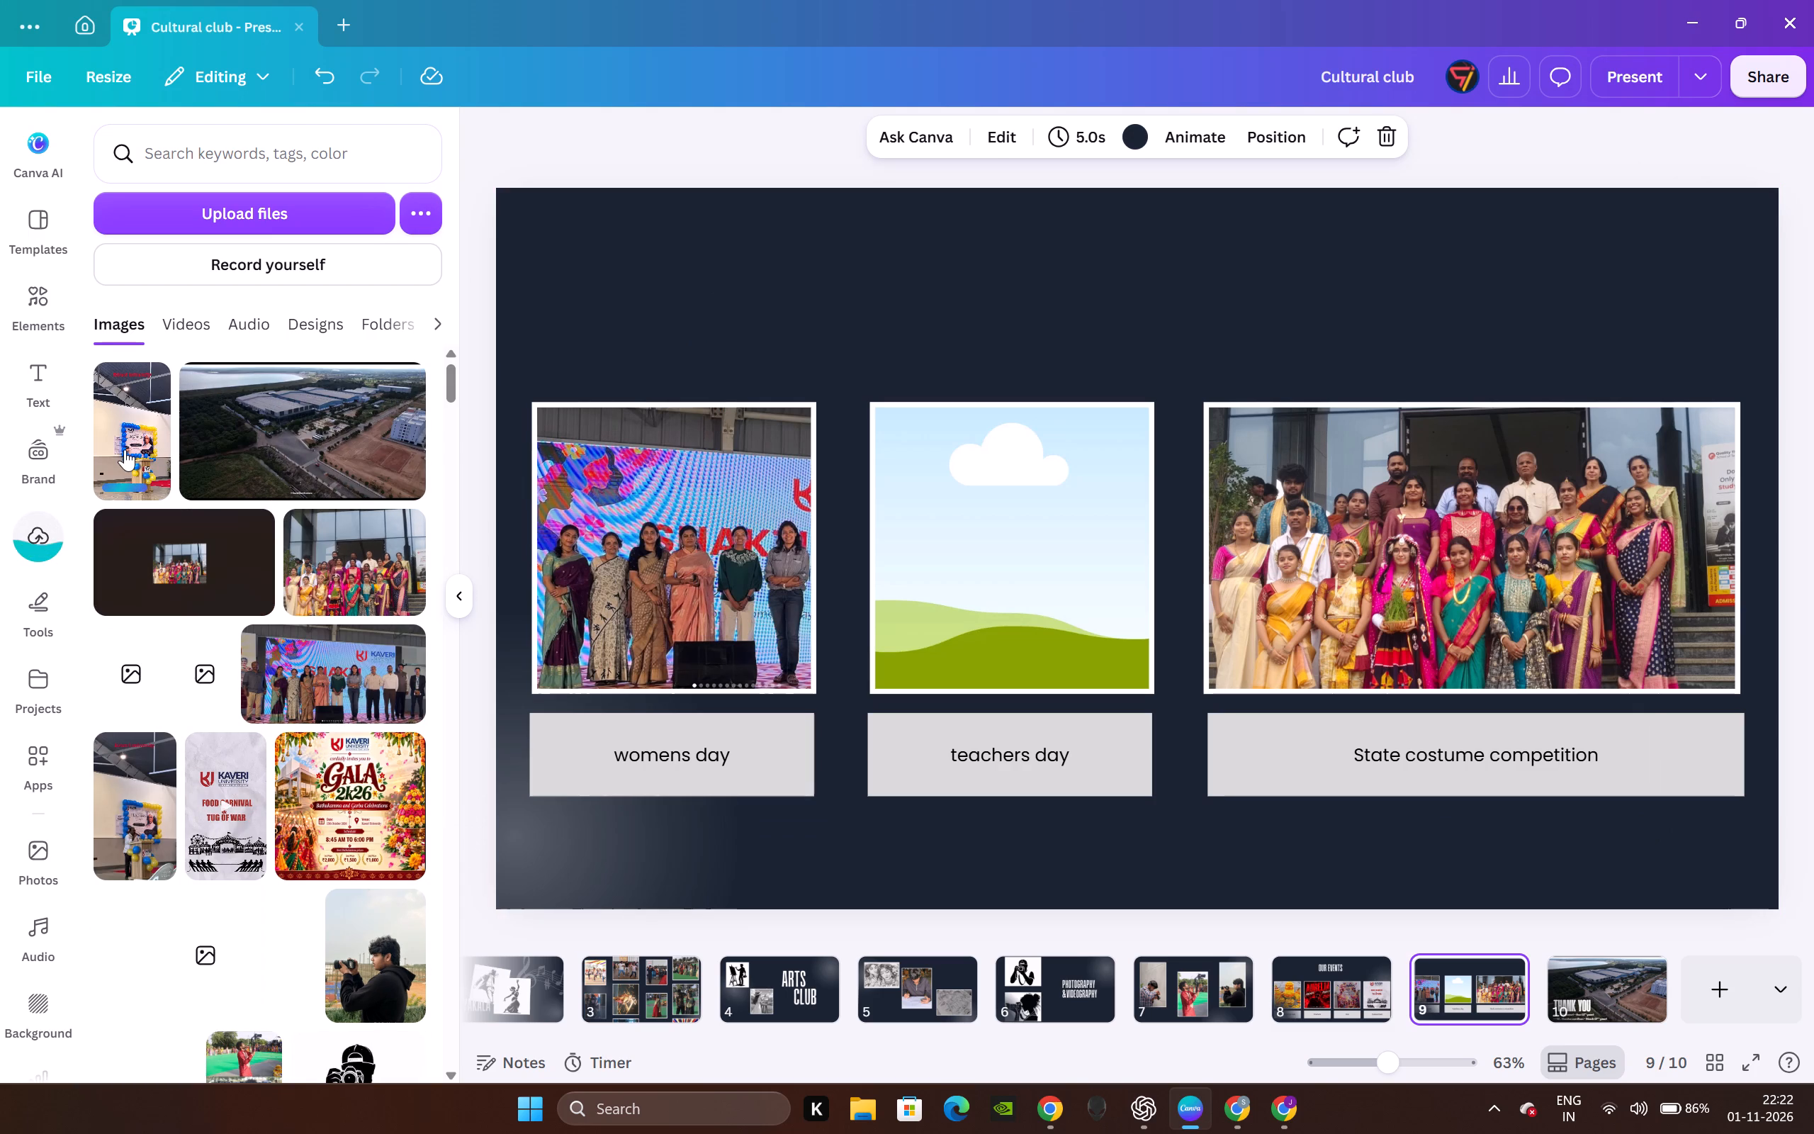
Add the uploaded Teachers' Day stage image to slide 9 for the empty frame above the "teachers day" caption.
{"action": "left_click", "coordinate": [125, 449]}
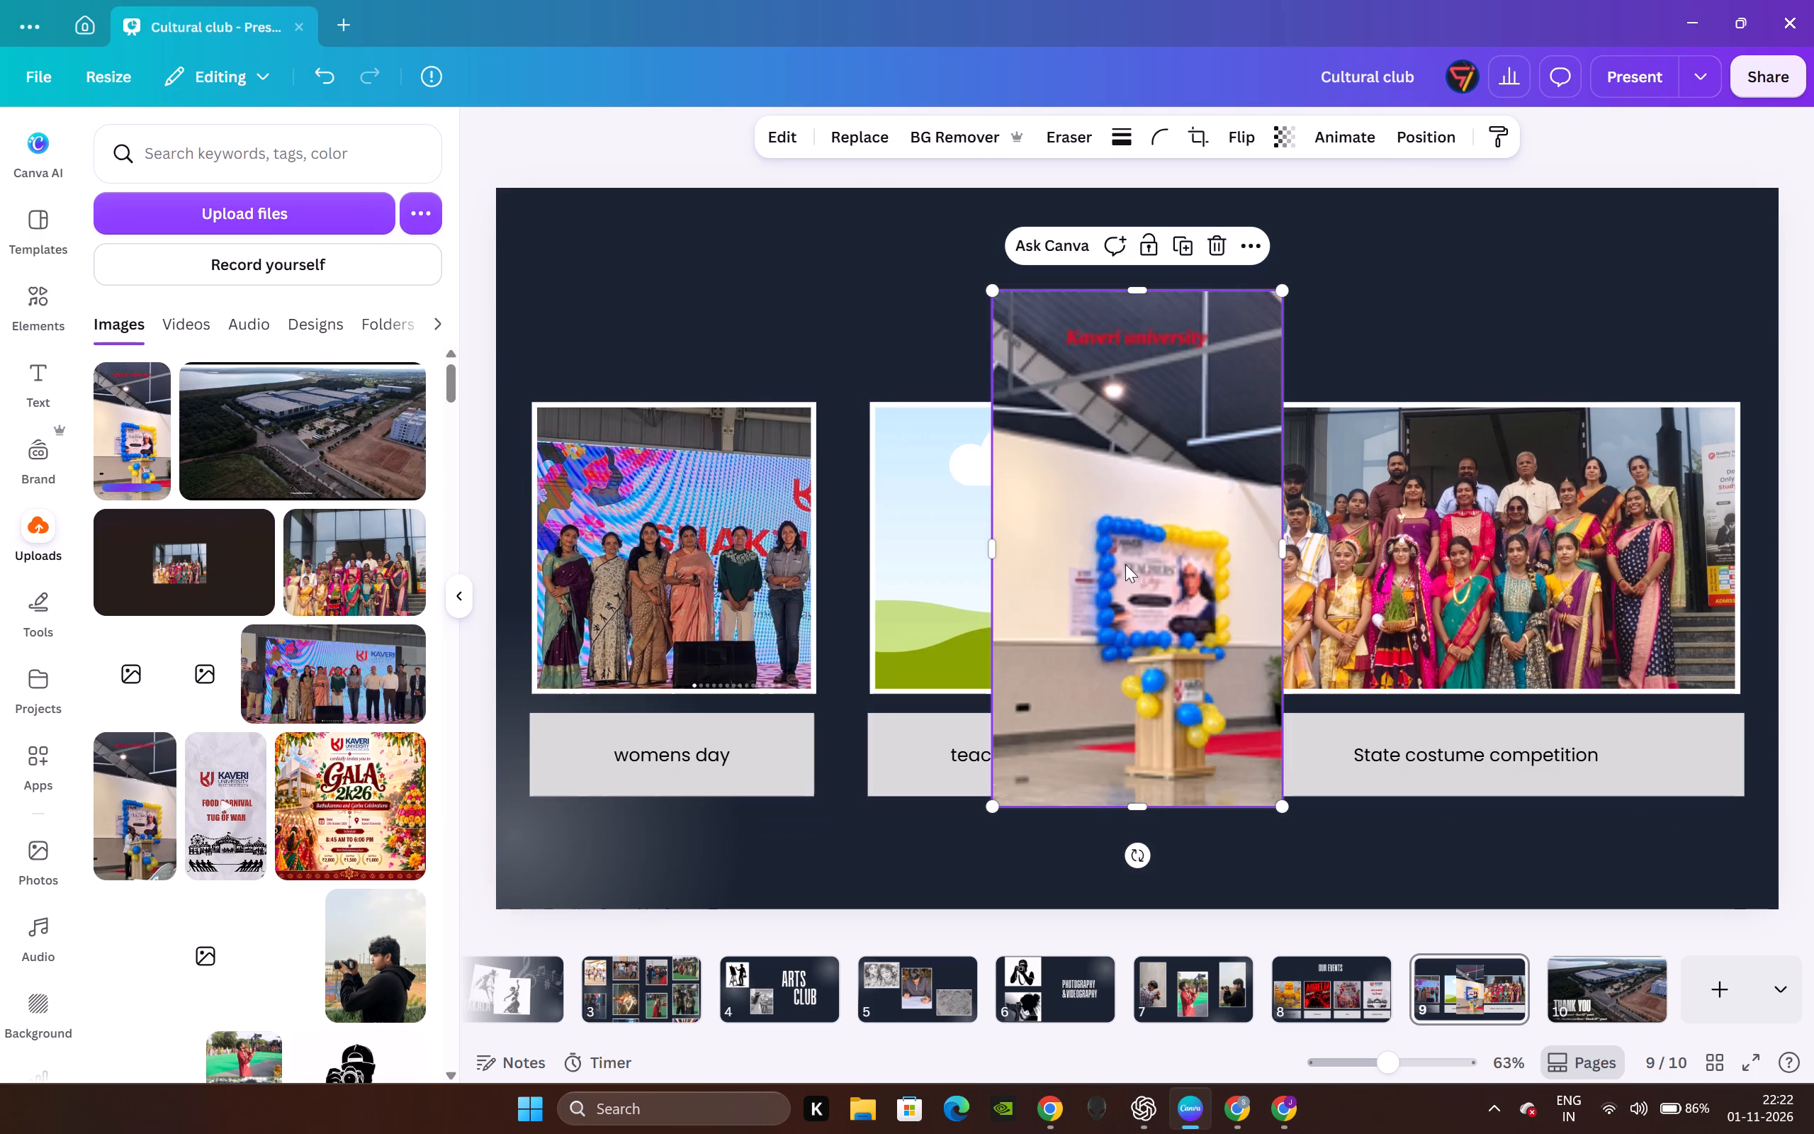
Place the Teachers' Day stage image into the empty frame above the "teachers day" caption, keeping the frame and caption group in its original position.
{"action": "left_click_drag", "start_coordinate": [1125, 564], "coordinate": [997, 564]}
{"action": "left_click_drag", "start_coordinate": [1007, 559], "coordinate": [1015, 554]}
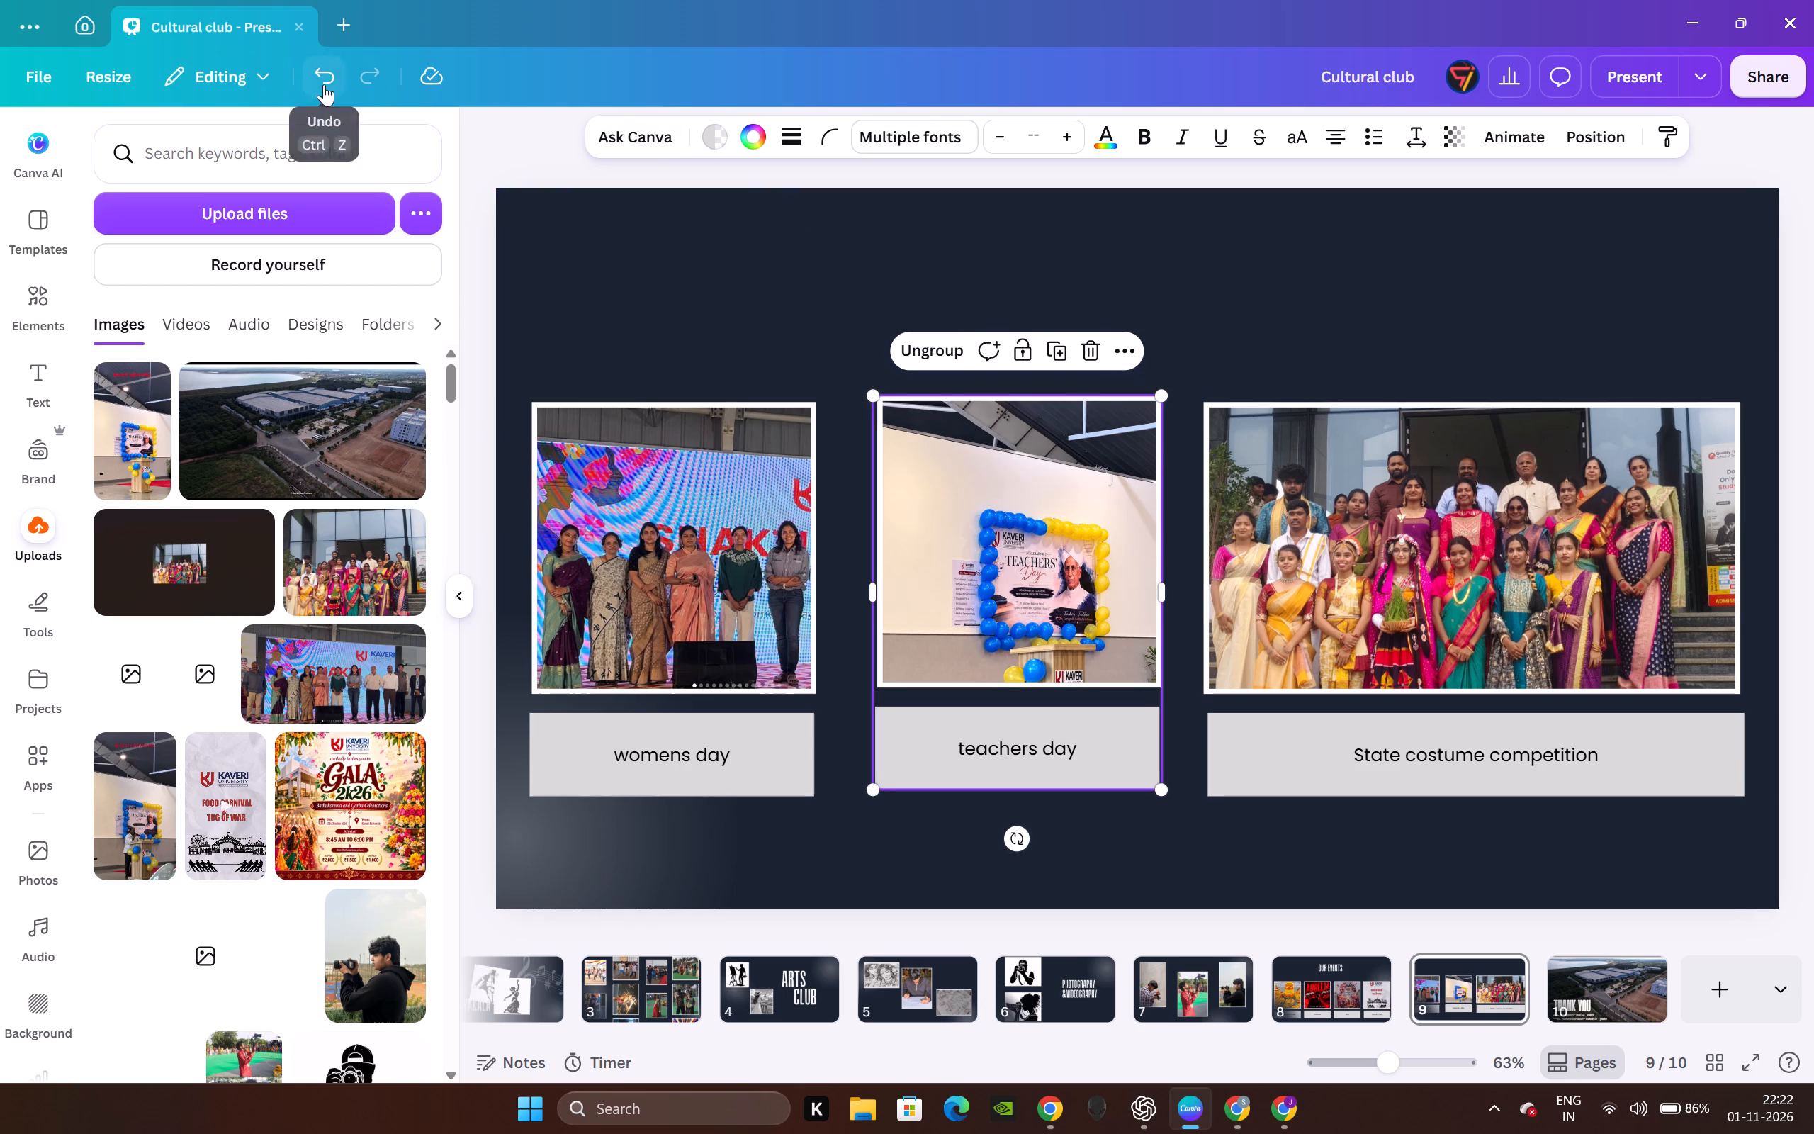
{"action": "left_click", "coordinate": [324, 84]}
{"action": "left_click", "coordinate": [543, 145]}
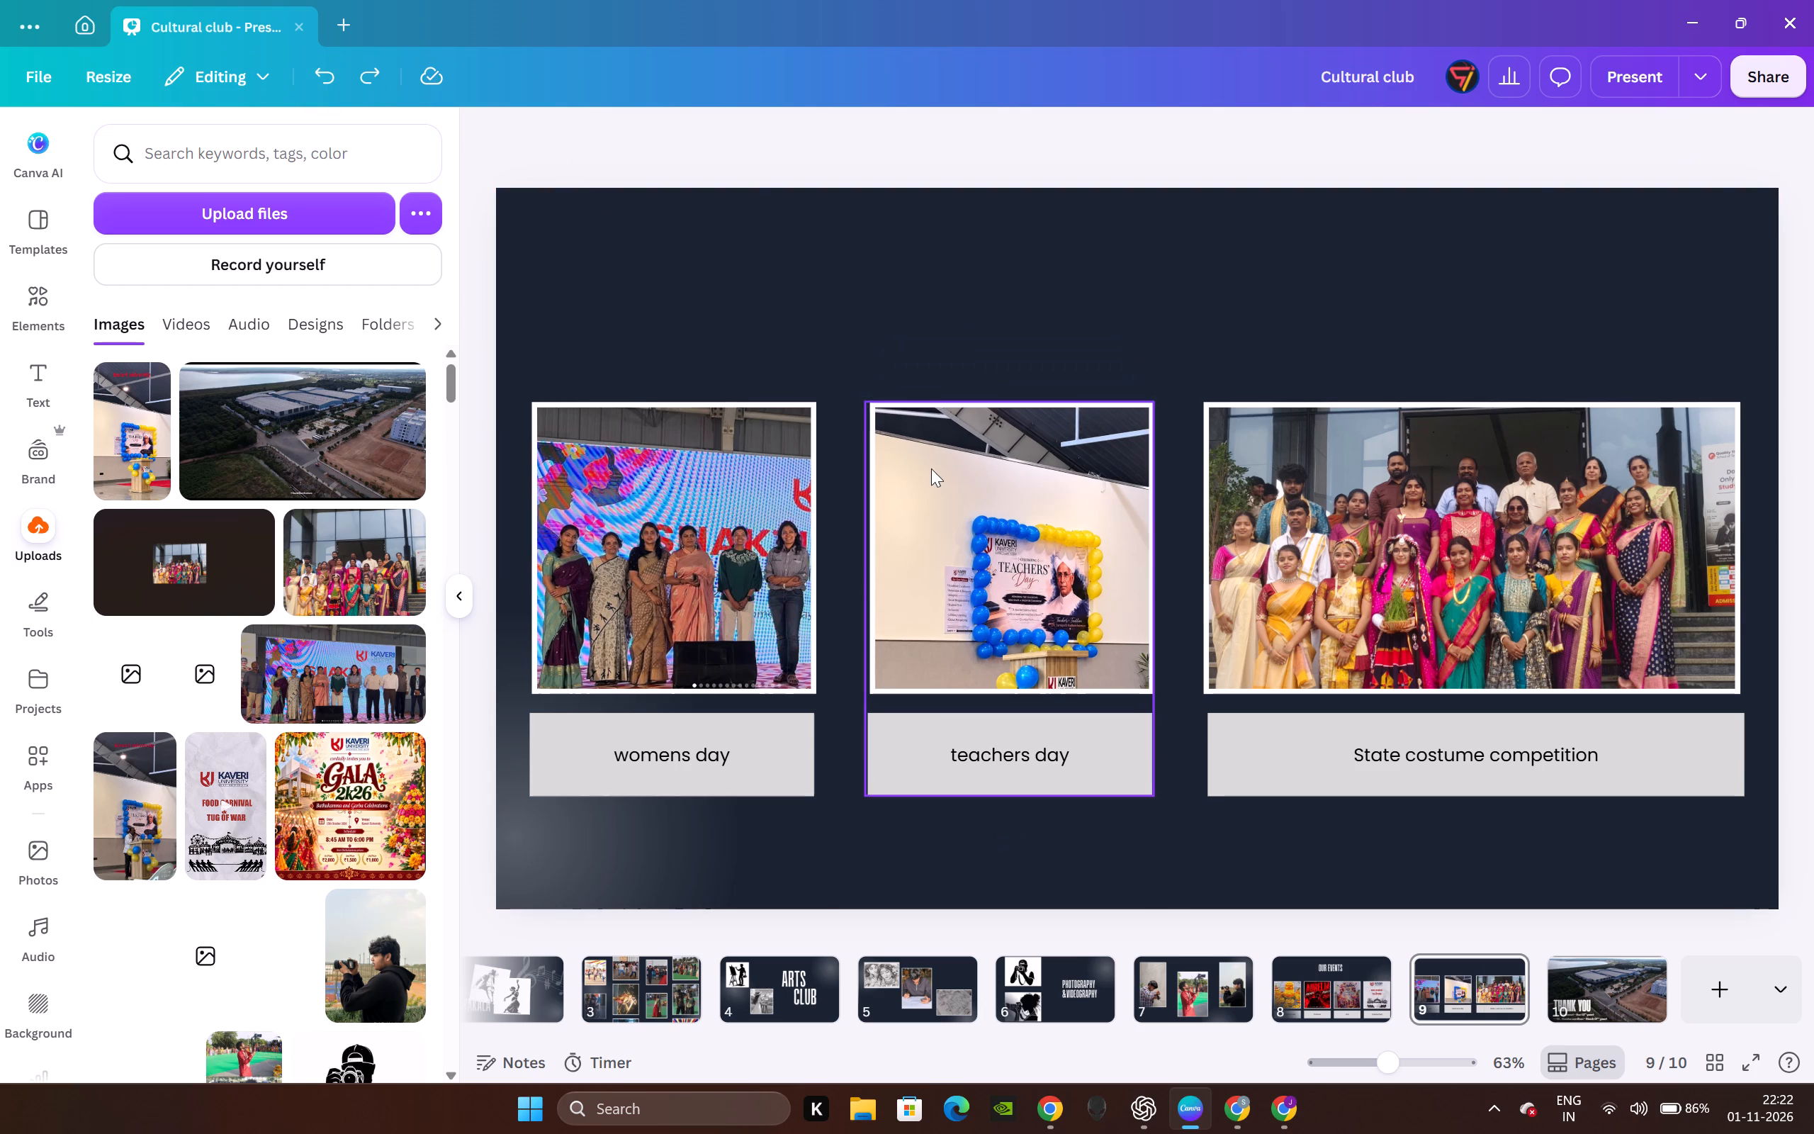
Shift the Teachers' Day image upward within its frame so the balloon-framed poster and the whole decorated podium fit inside the crop.
{"action": "double_click", "coordinate": [931, 468]}
{"action": "left_click_drag", "start_coordinate": [946, 505], "coordinate": [946, 447]}
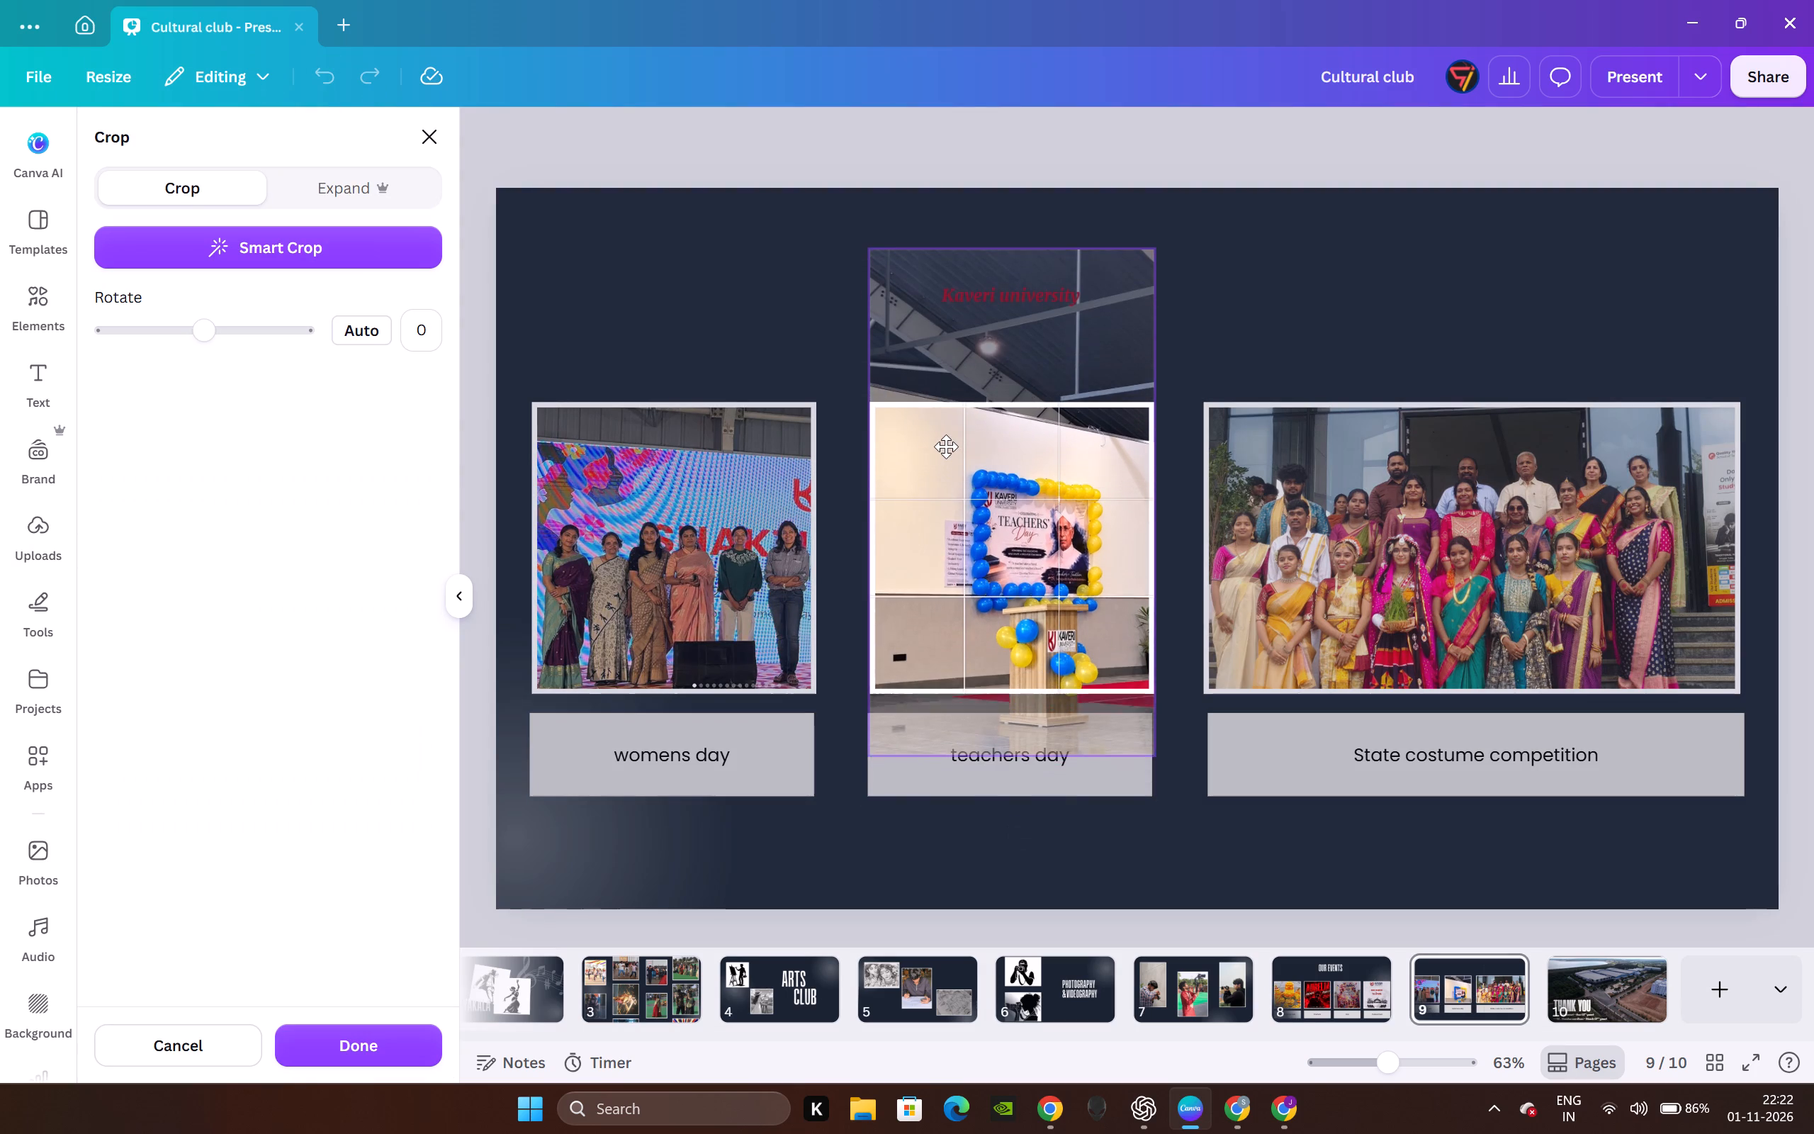
{"action": "left_click_drag", "start_coordinate": [946, 447], "coordinate": [947, 414]}
{"action": "left_click", "coordinate": [656, 162]}
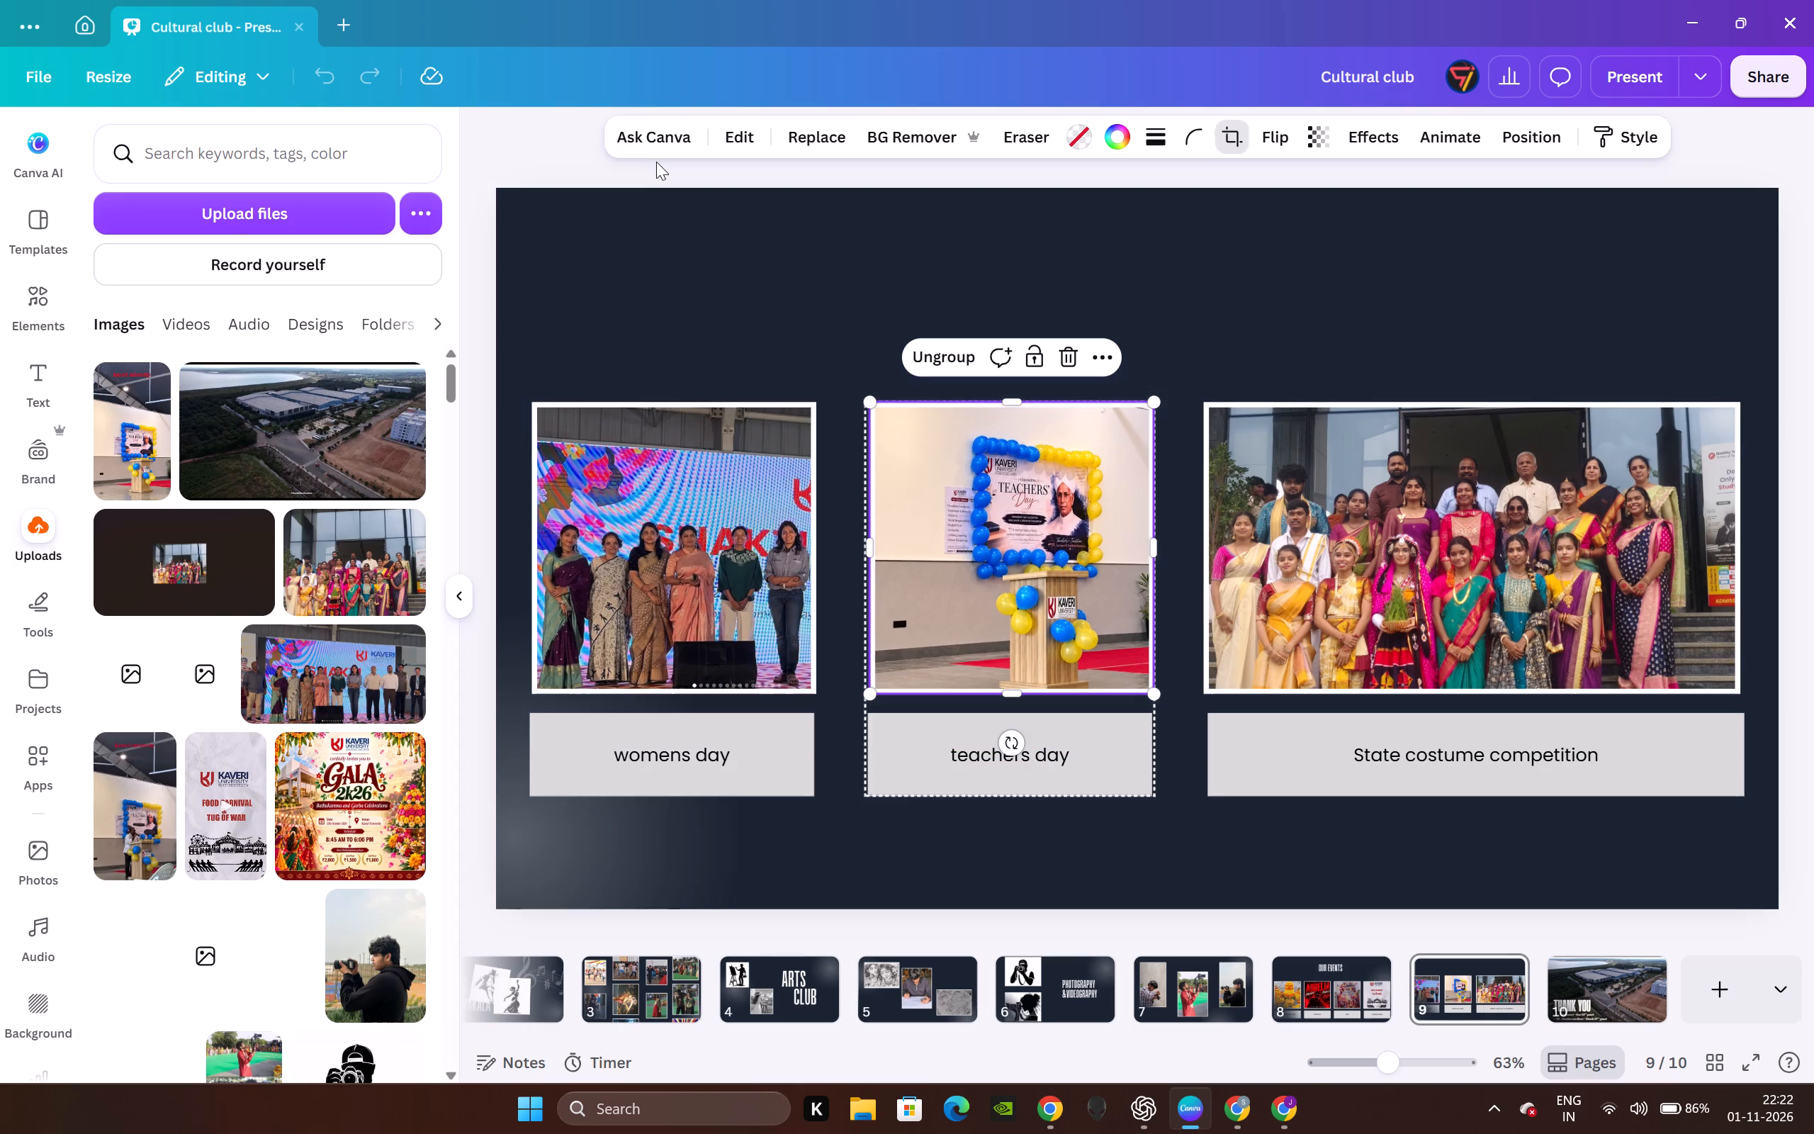
{"action": "left_click", "coordinate": [536, 133]}
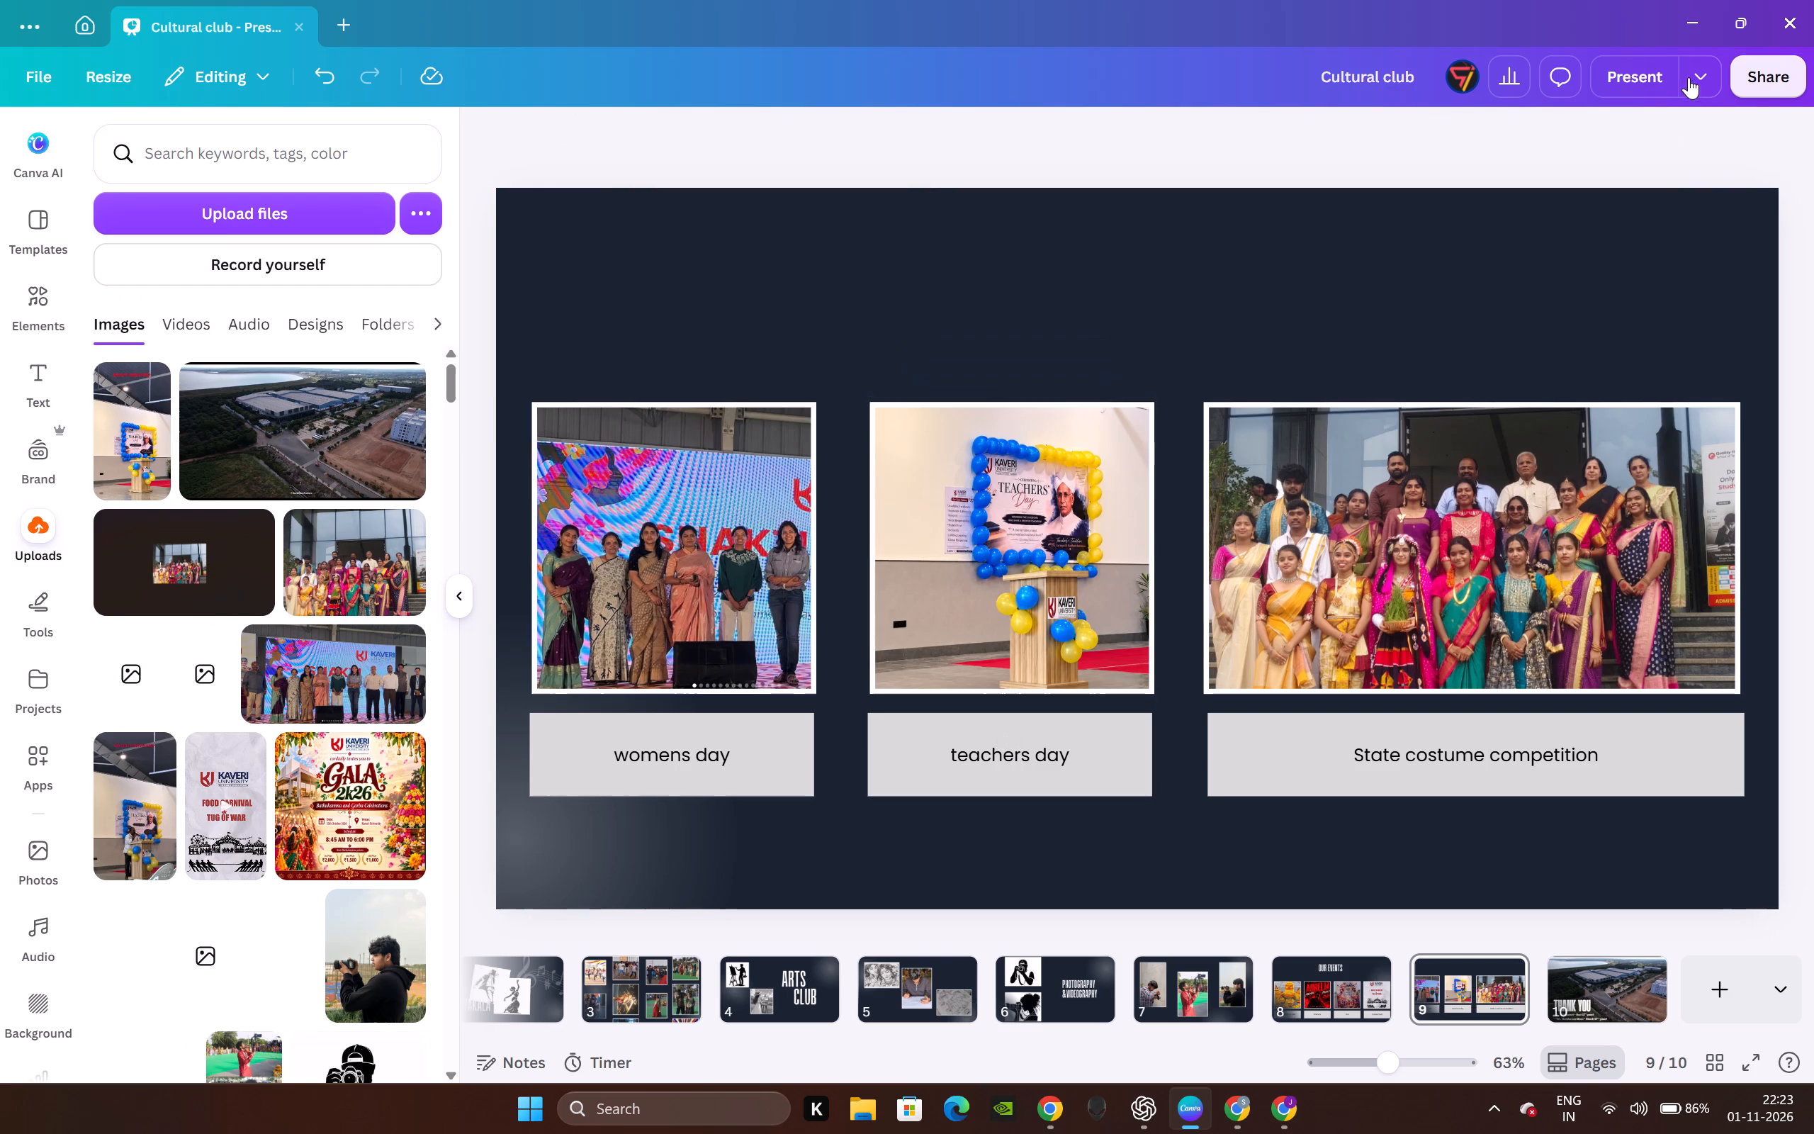
Create an additional public view link for the Cultural club presentation and copy that second link.
{"action": "left_click", "coordinate": [1748, 80]}
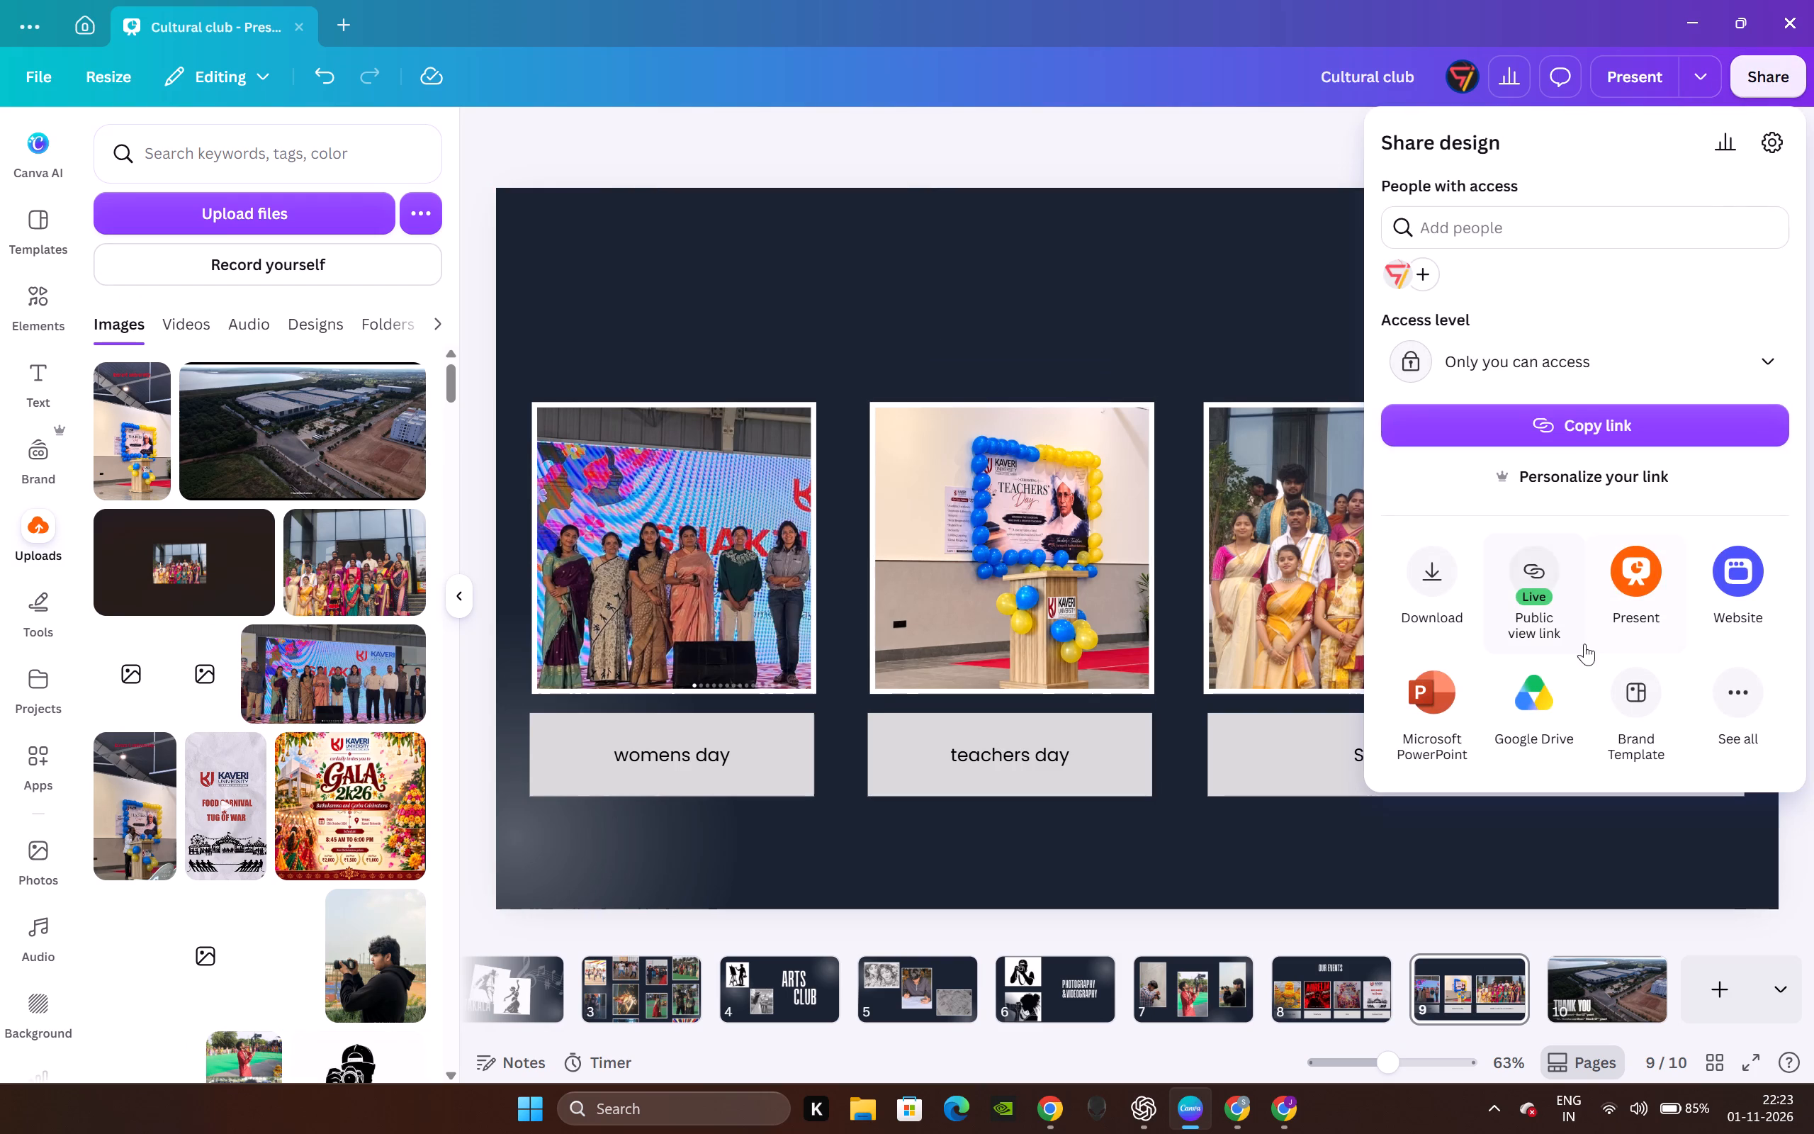
{"action": "left_click", "coordinate": [1502, 569]}
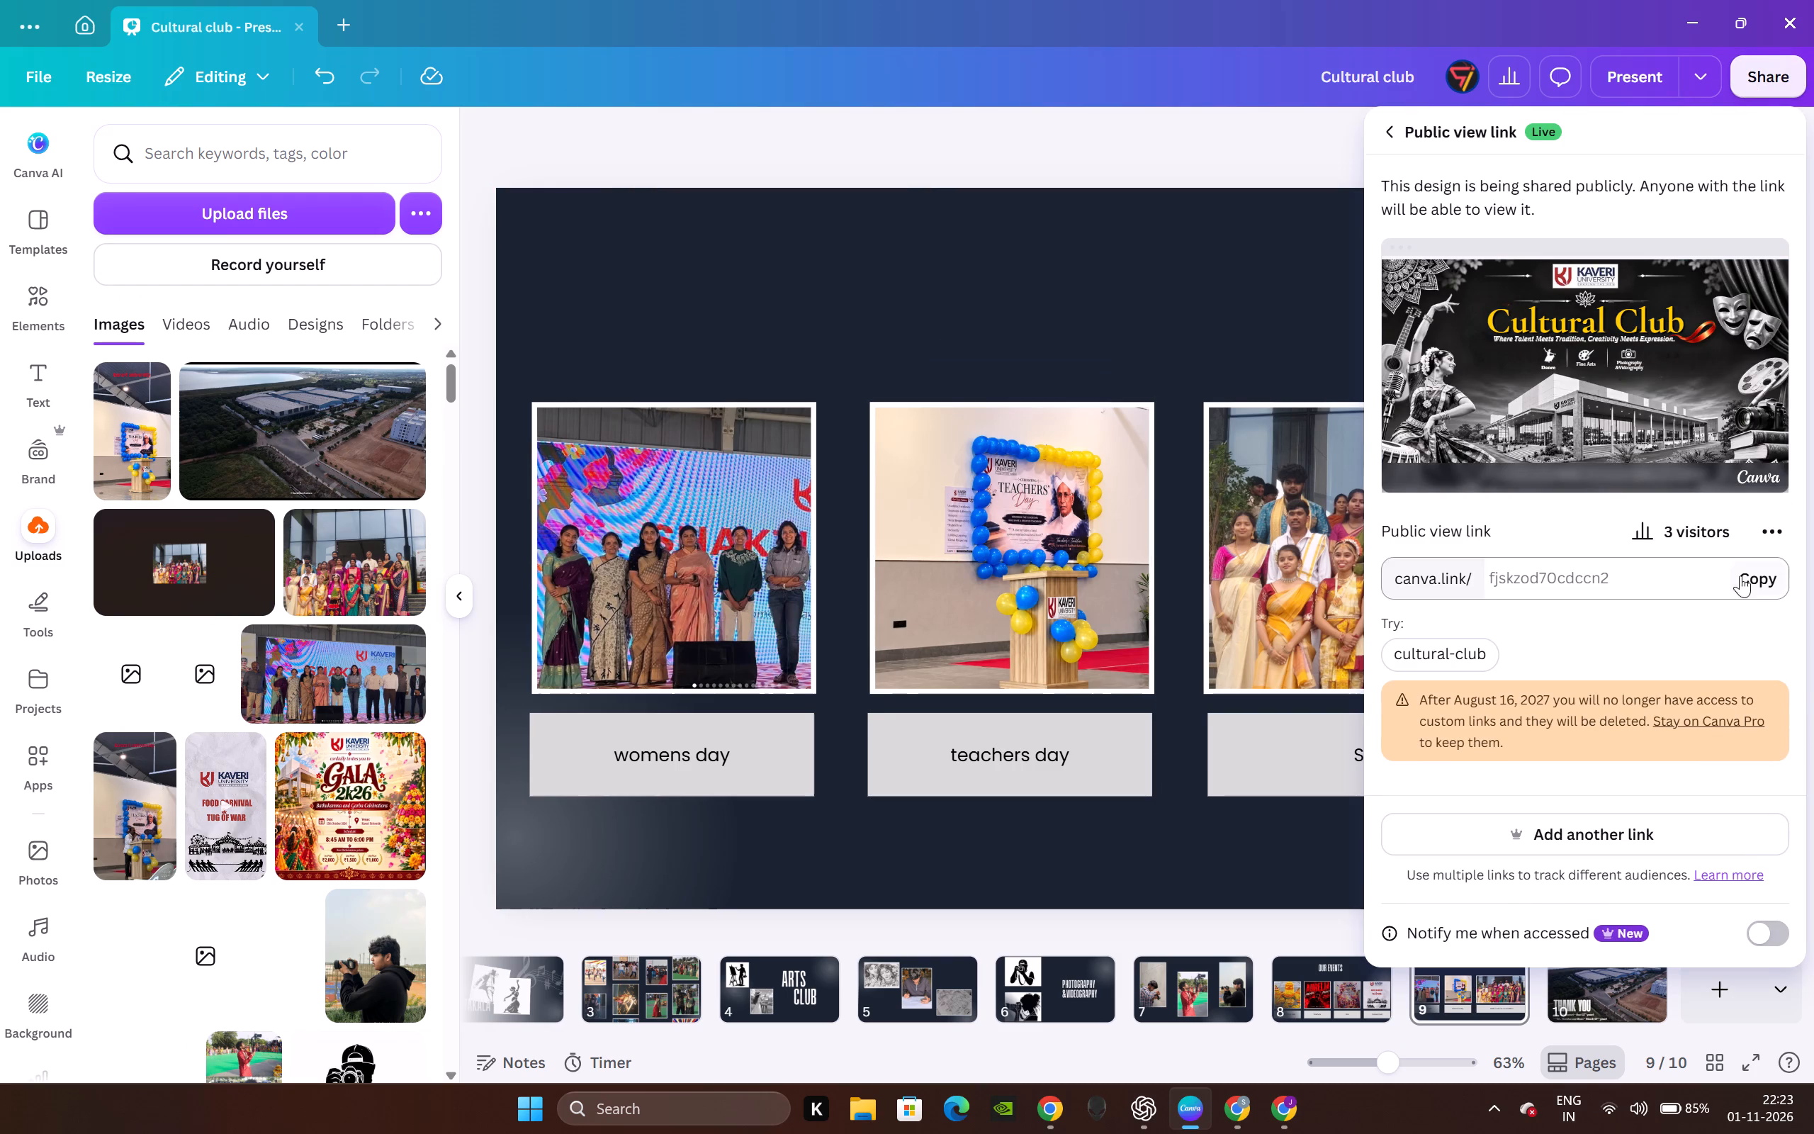
{"action": "left_click", "coordinate": [1630, 823]}
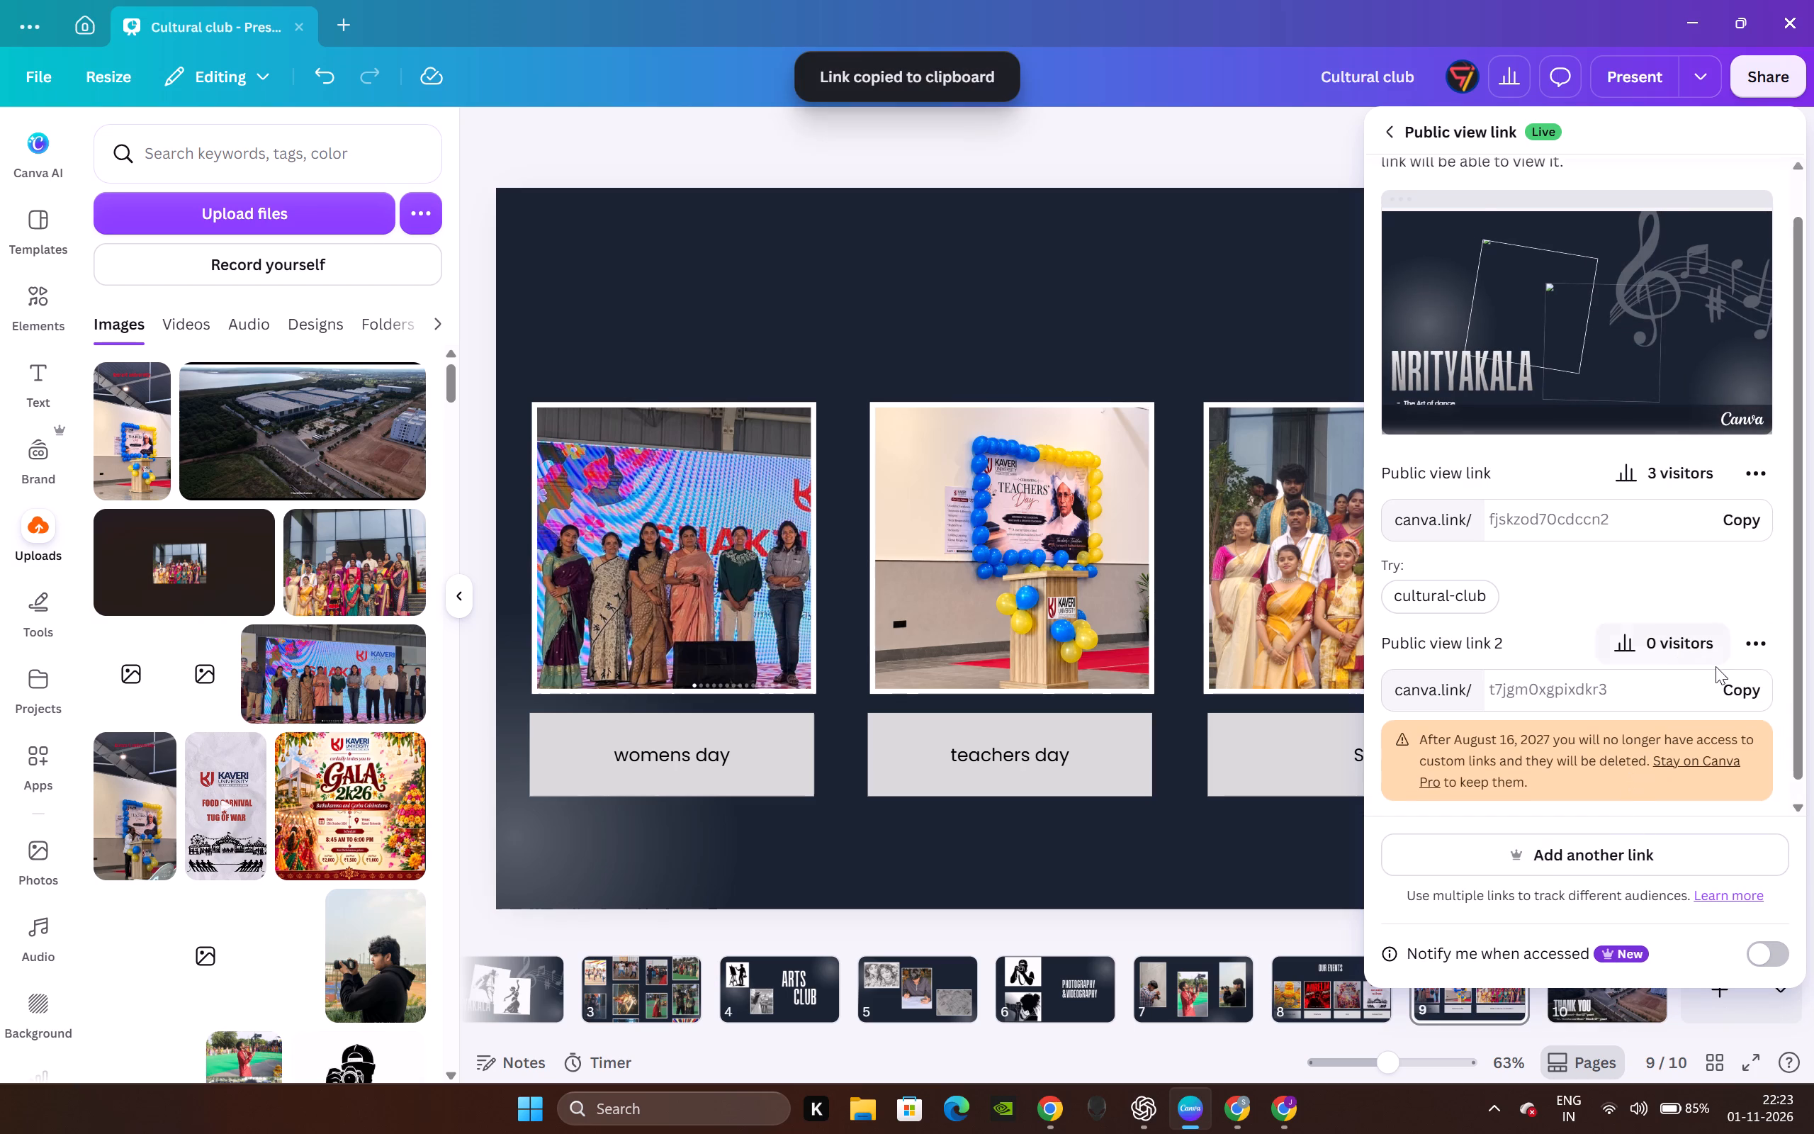
{"action": "left_click", "coordinate": [1739, 691]}
Minimize Canva and switch to the Chrome window with the Instagram video-to-image page.
{"action": "left_click", "coordinate": [1693, 15]}
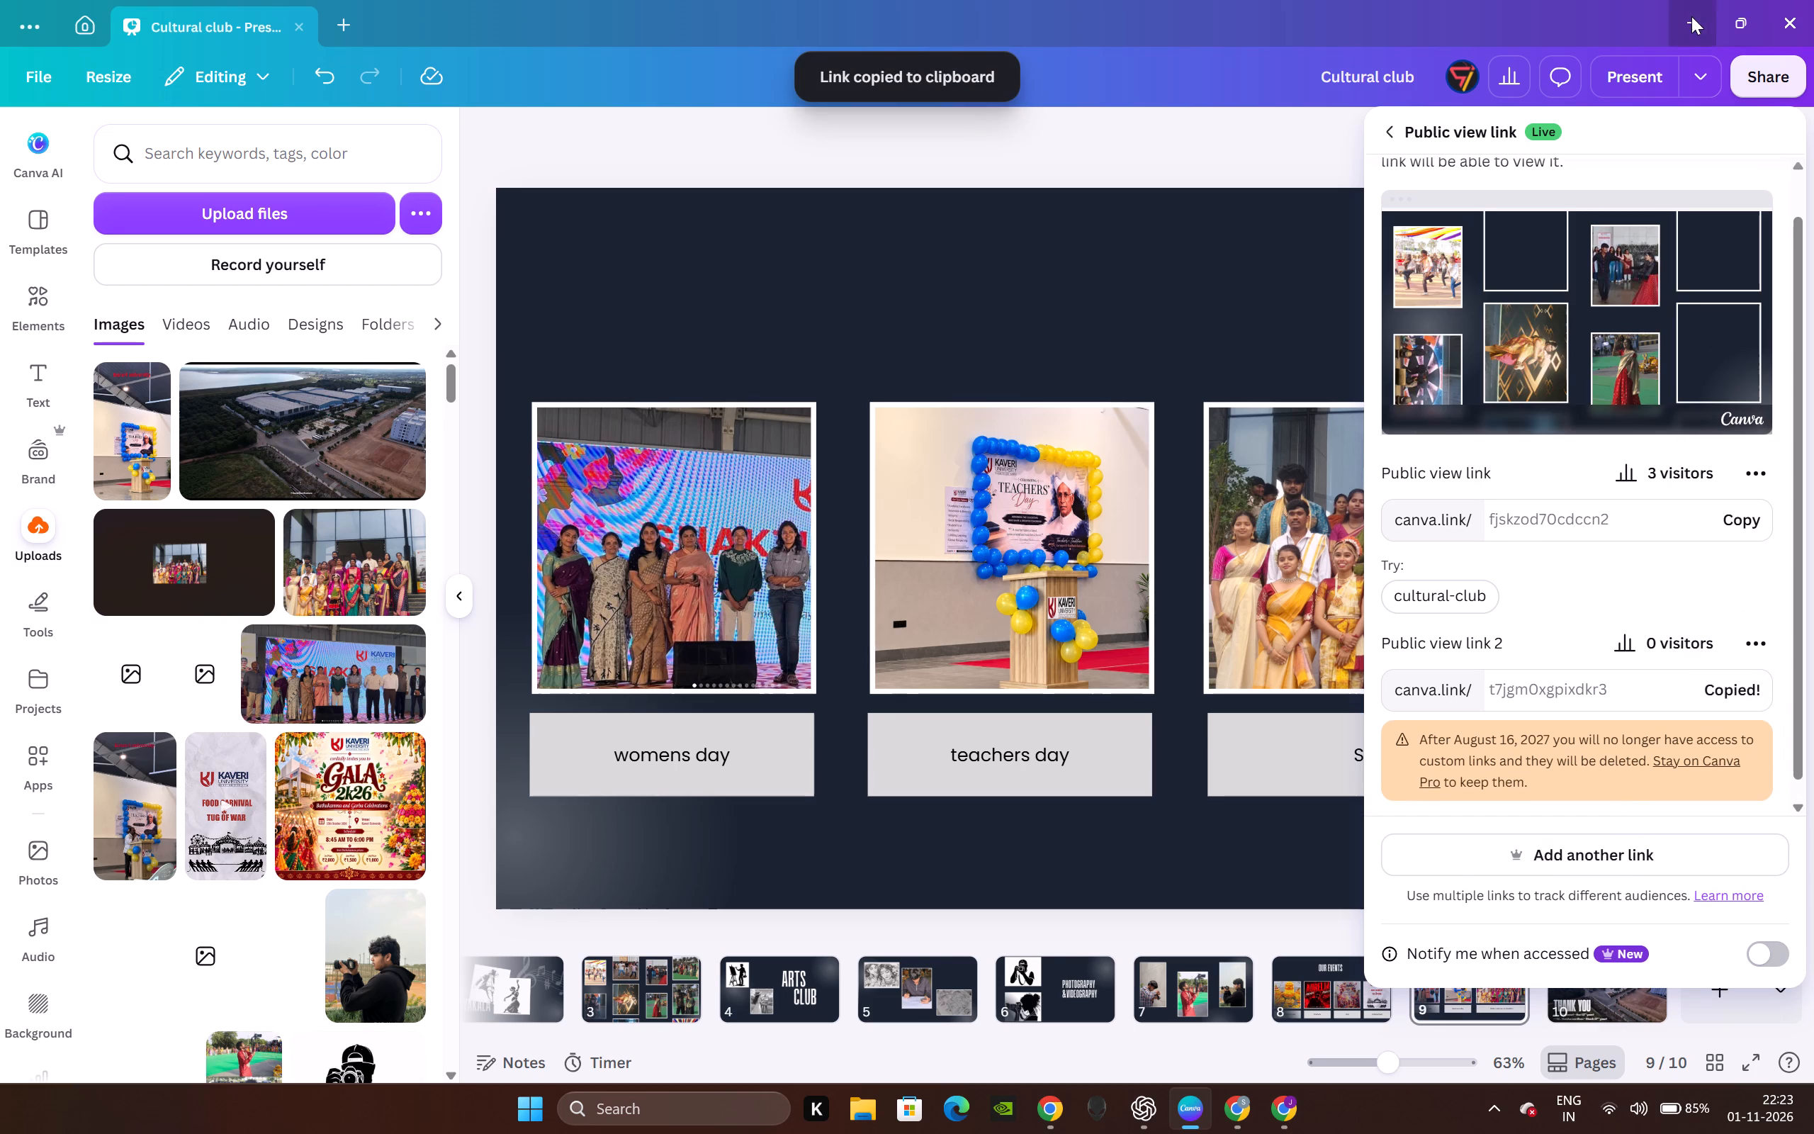
{"action": "left_click", "coordinate": [1229, 1109]}
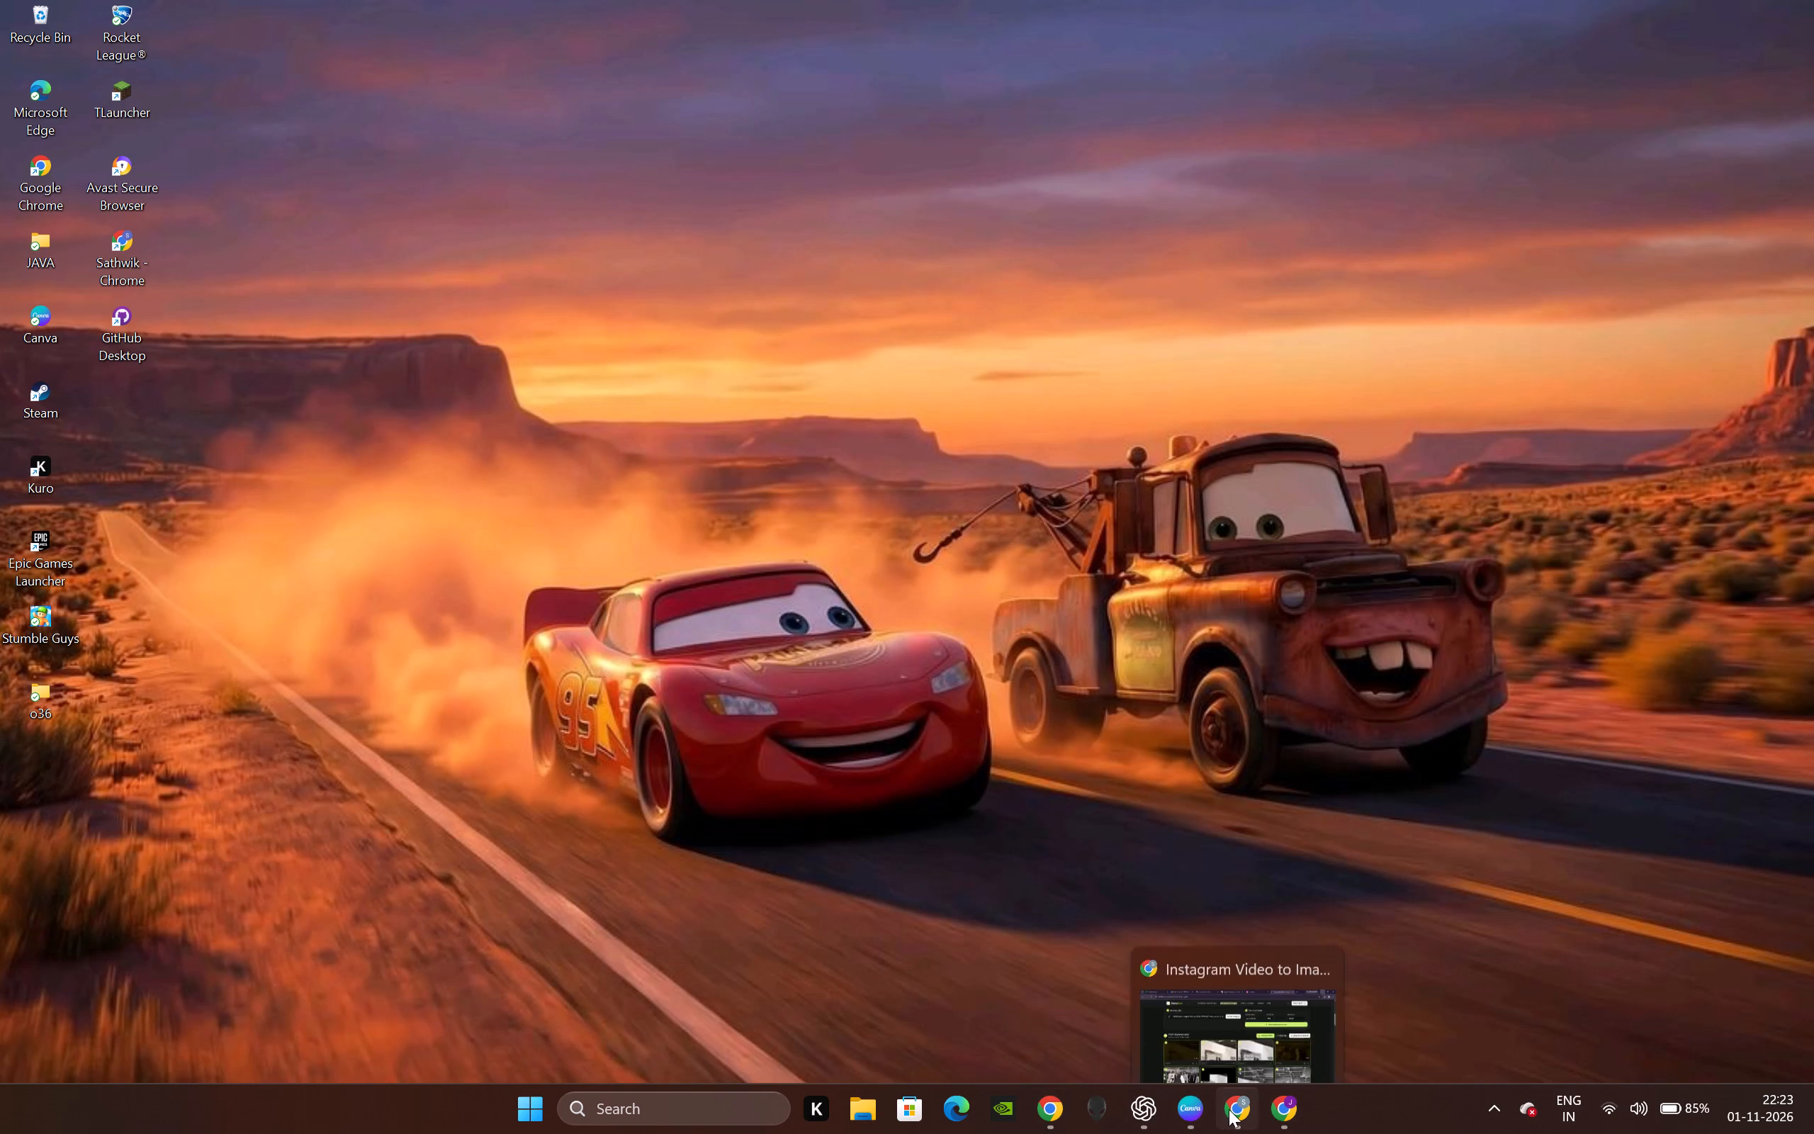